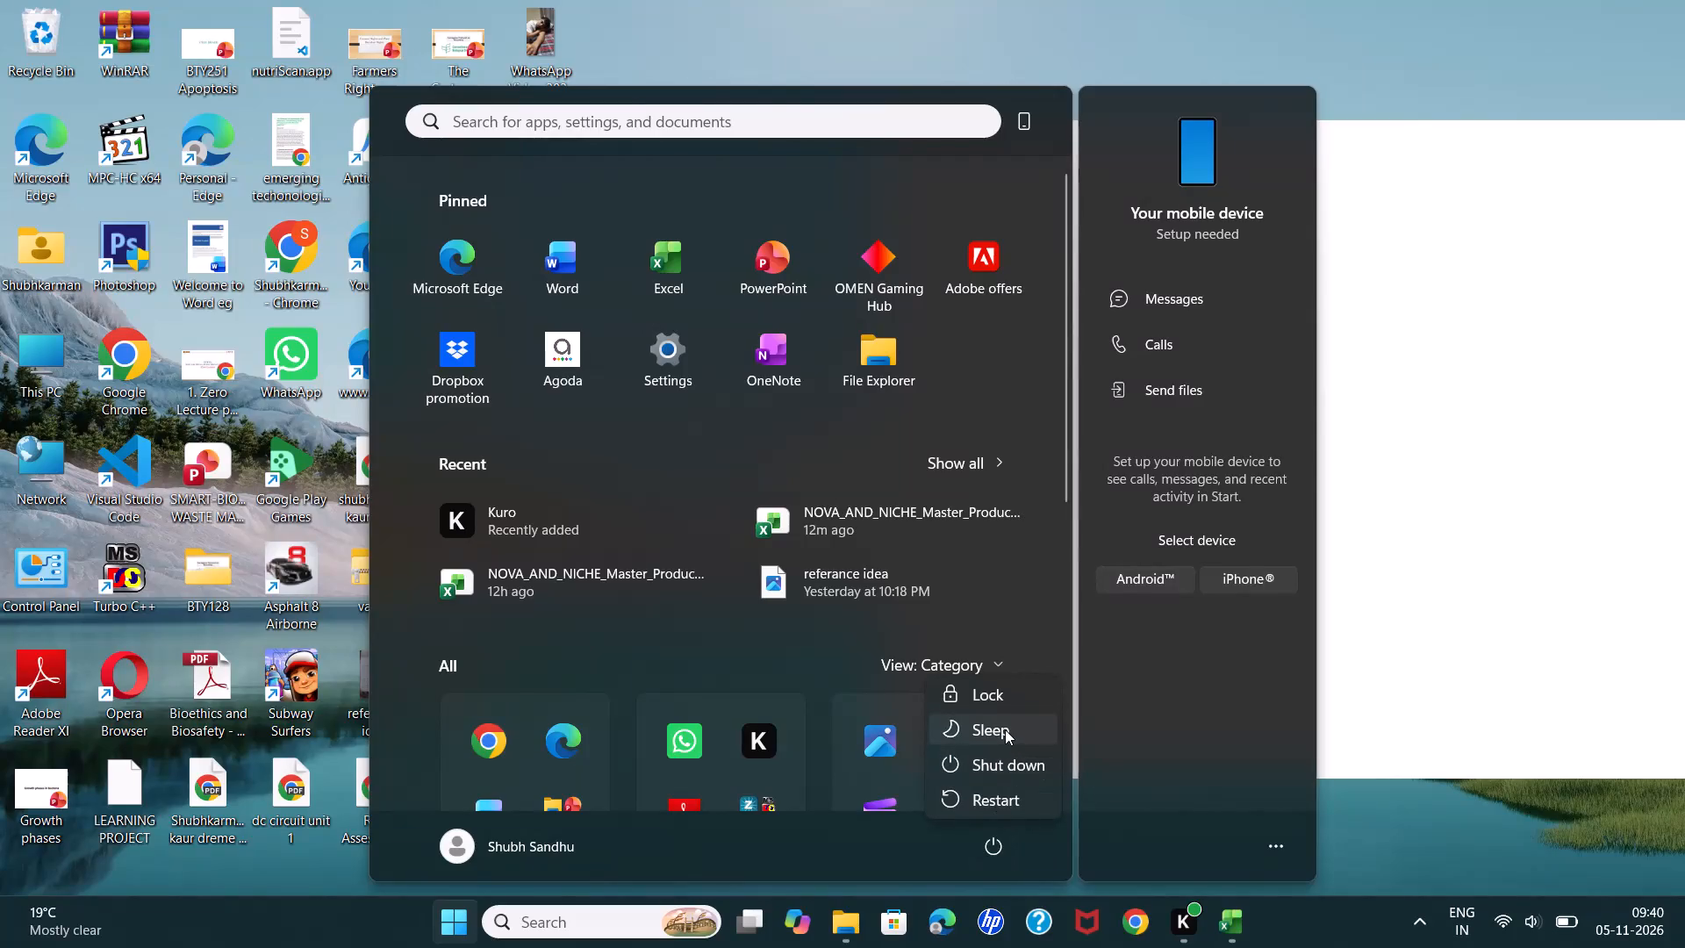
# Put the computer to sleep.
pyautogui.click(1005, 729)
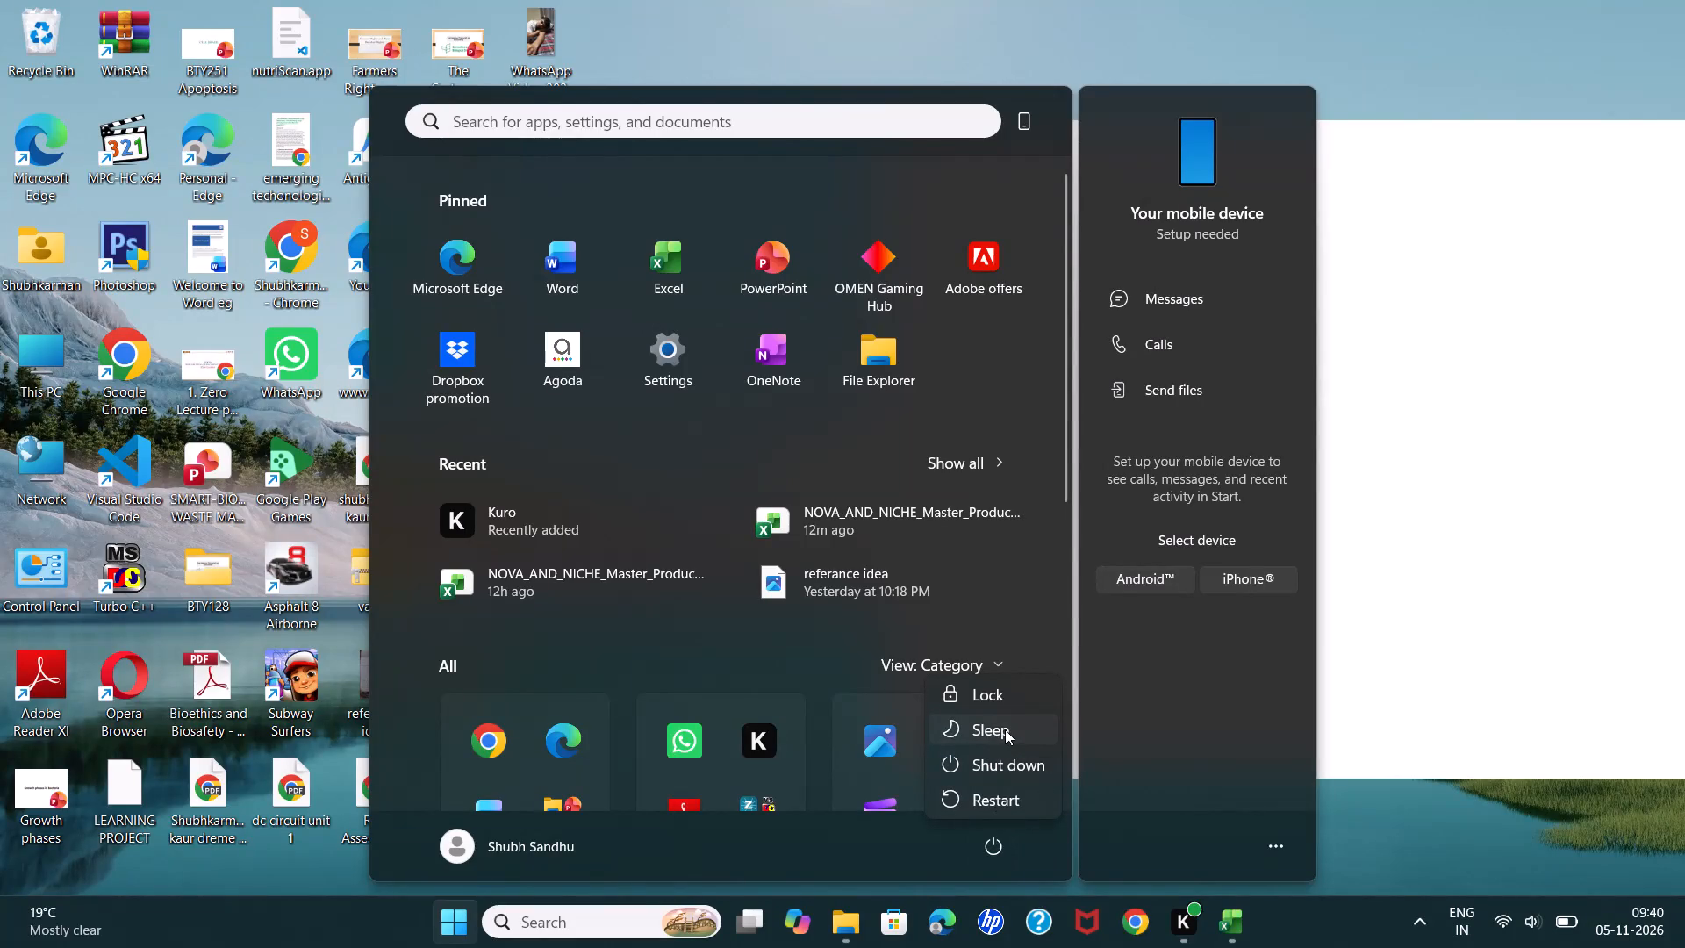
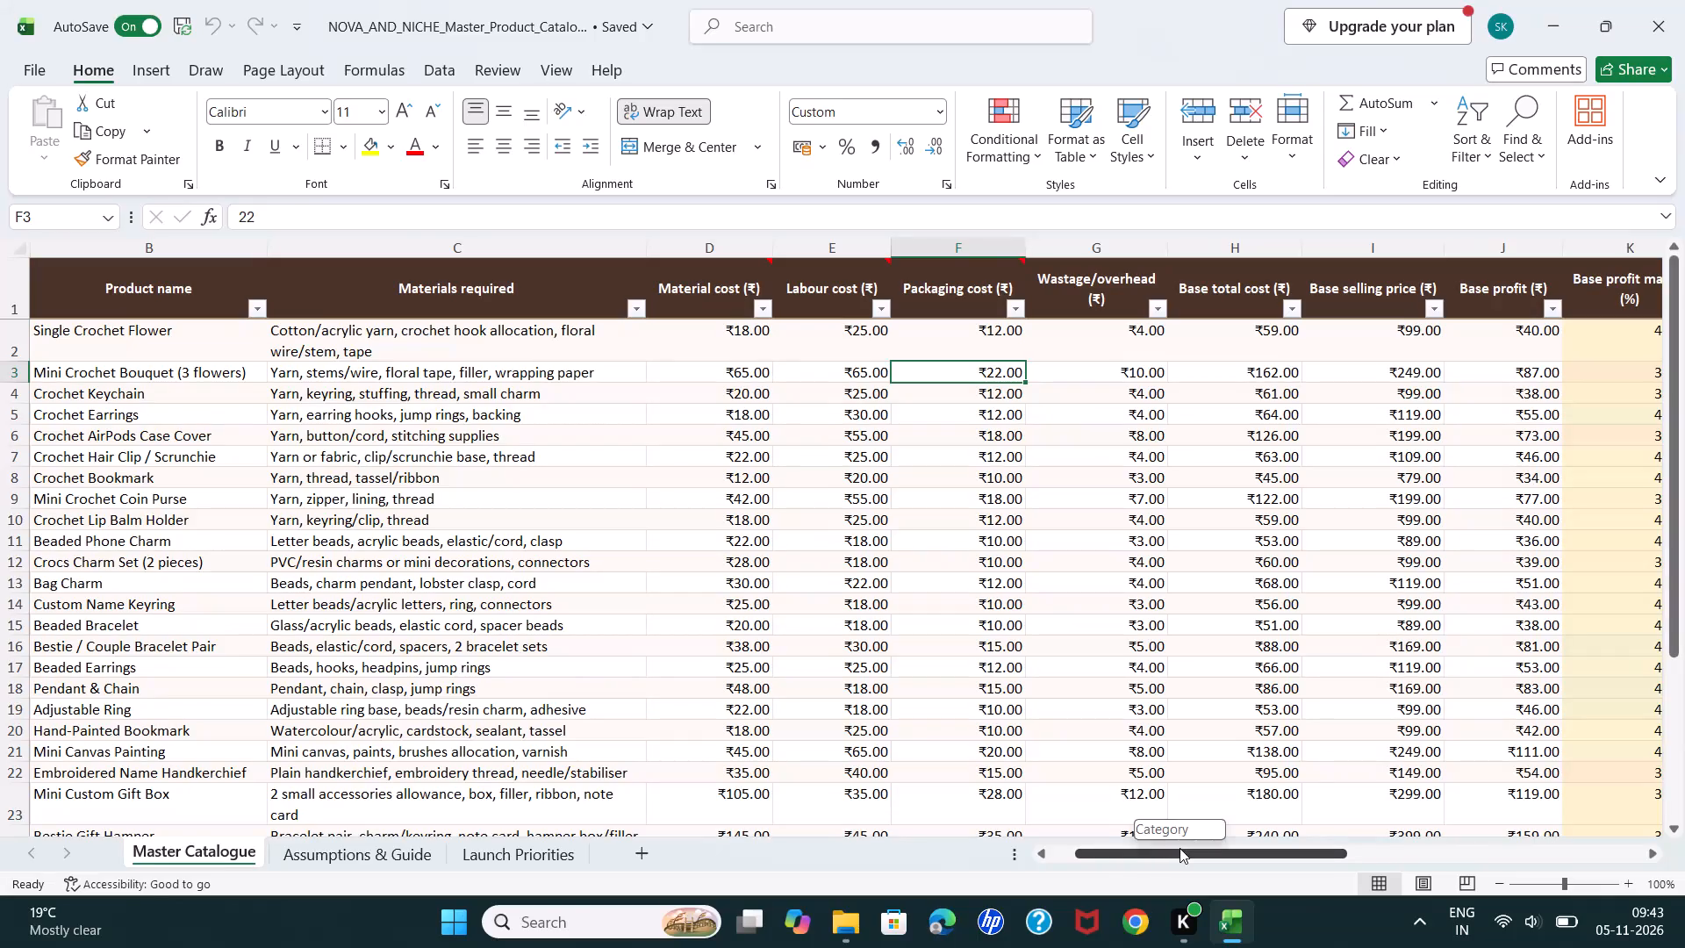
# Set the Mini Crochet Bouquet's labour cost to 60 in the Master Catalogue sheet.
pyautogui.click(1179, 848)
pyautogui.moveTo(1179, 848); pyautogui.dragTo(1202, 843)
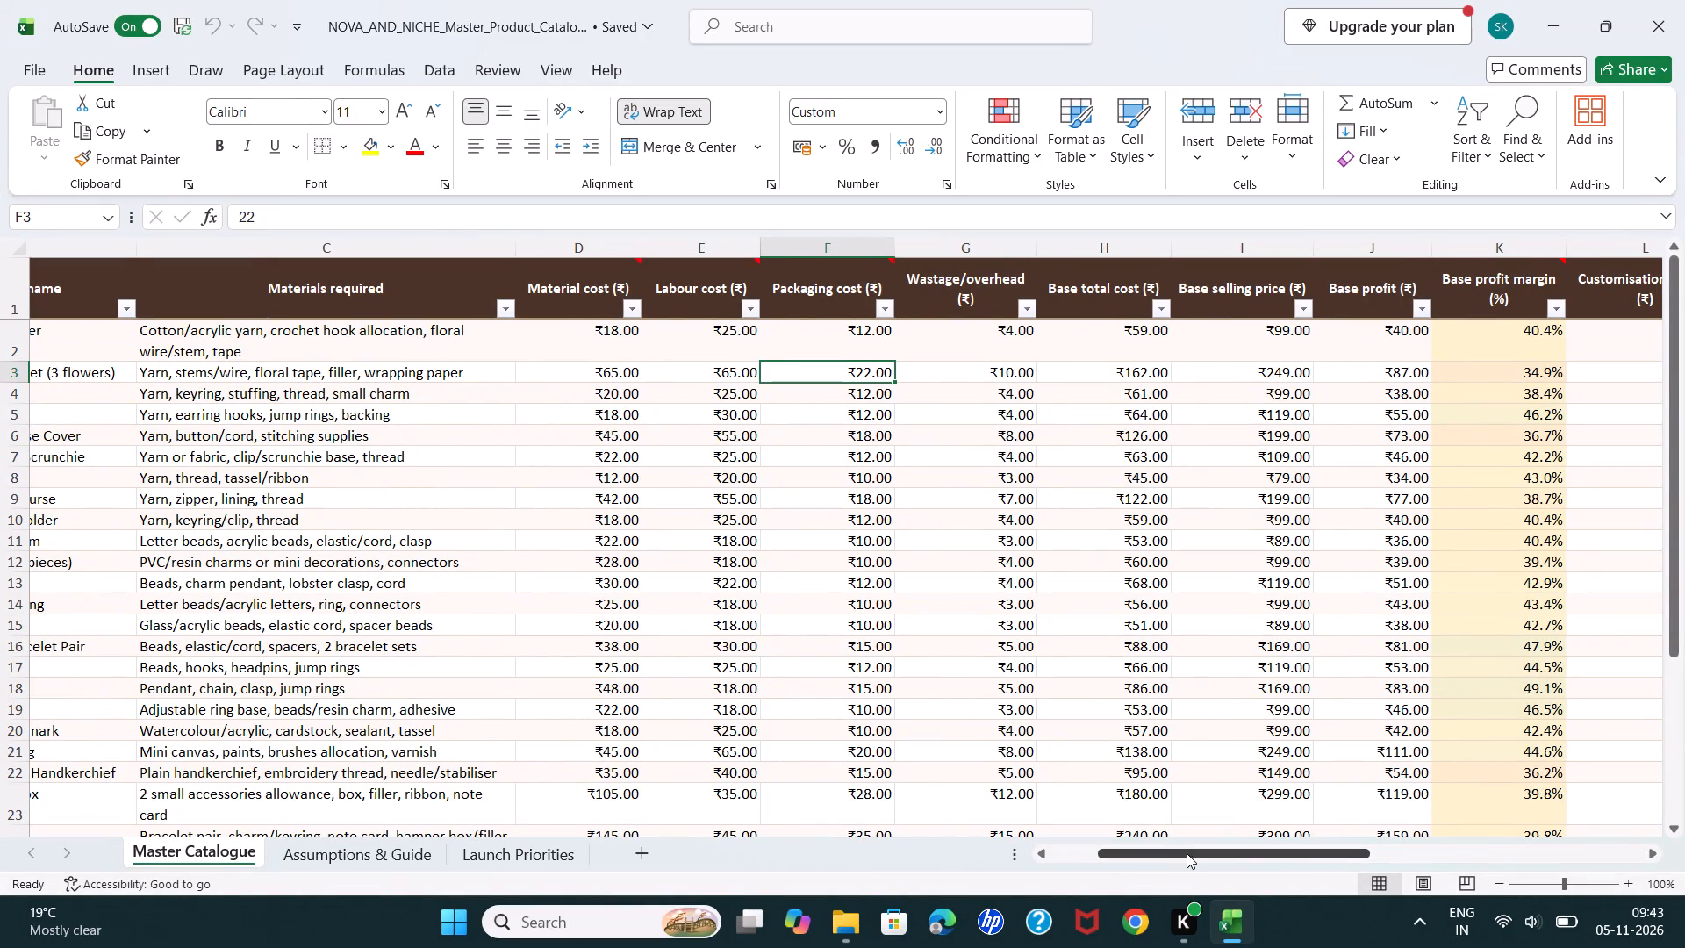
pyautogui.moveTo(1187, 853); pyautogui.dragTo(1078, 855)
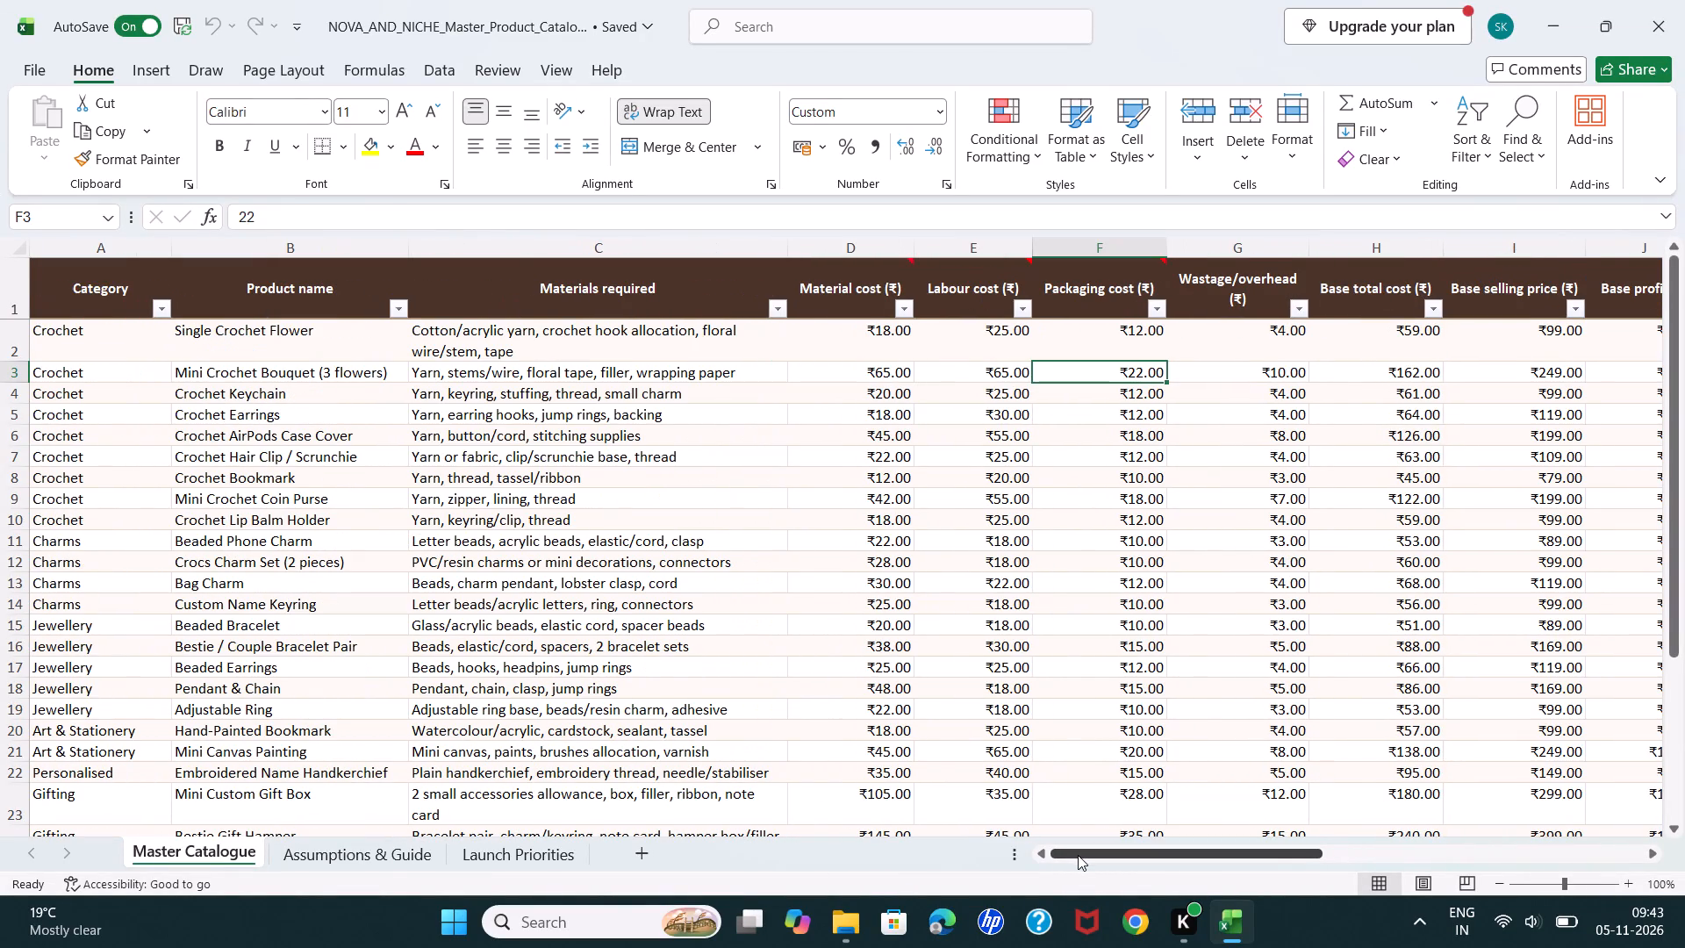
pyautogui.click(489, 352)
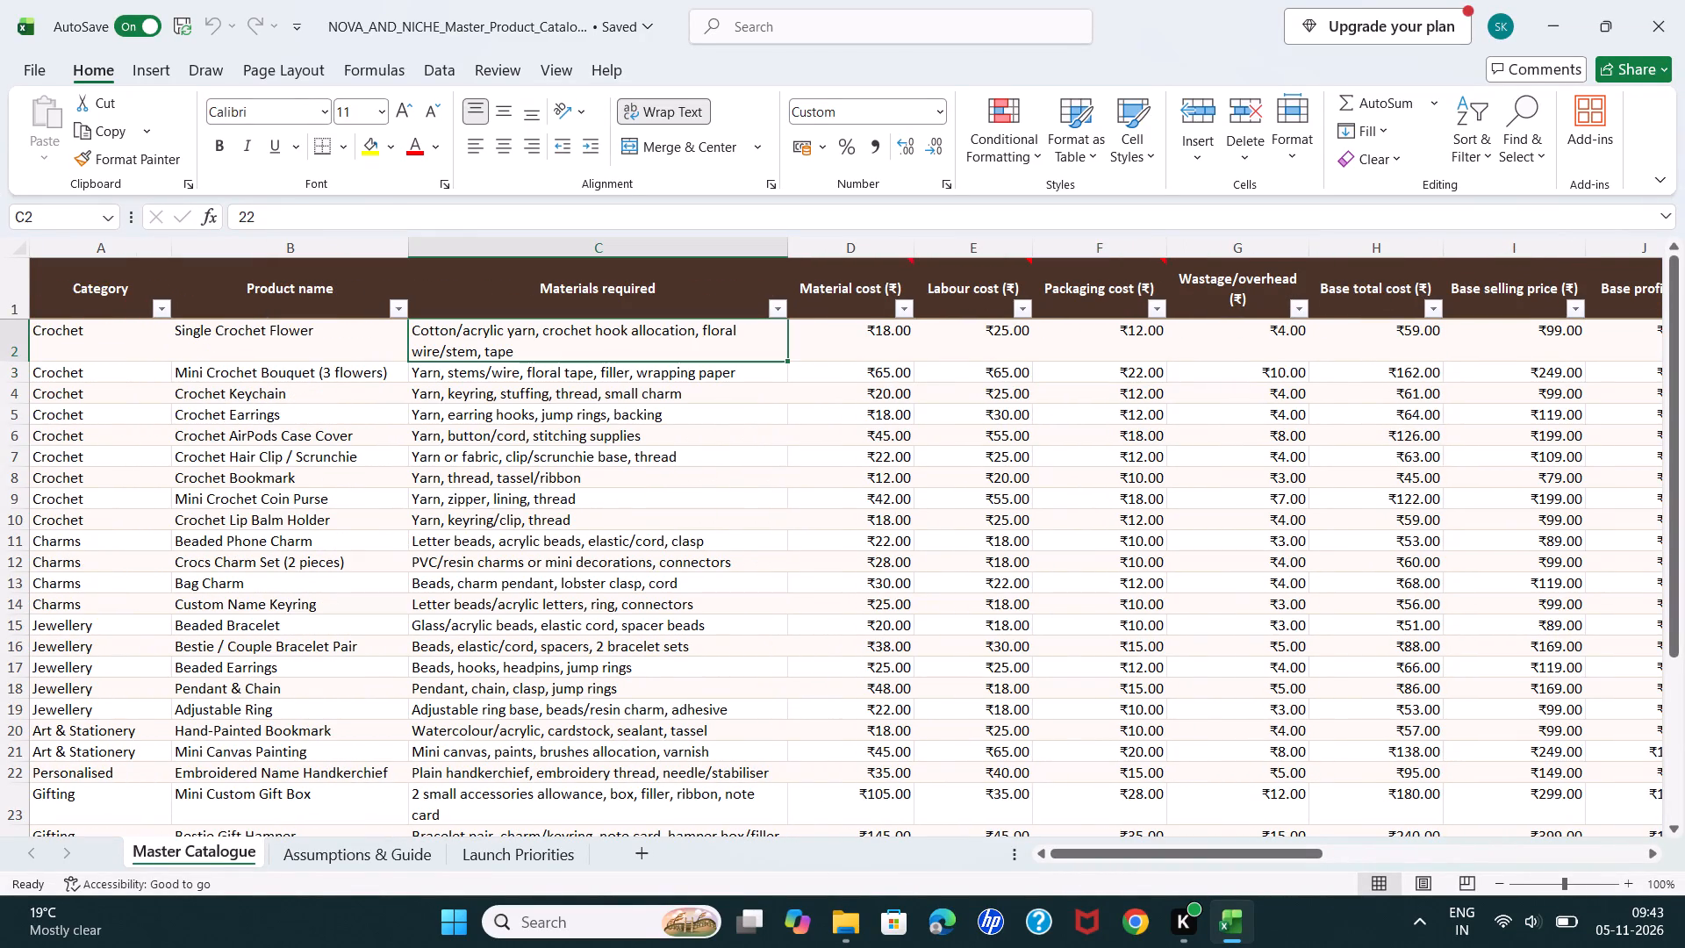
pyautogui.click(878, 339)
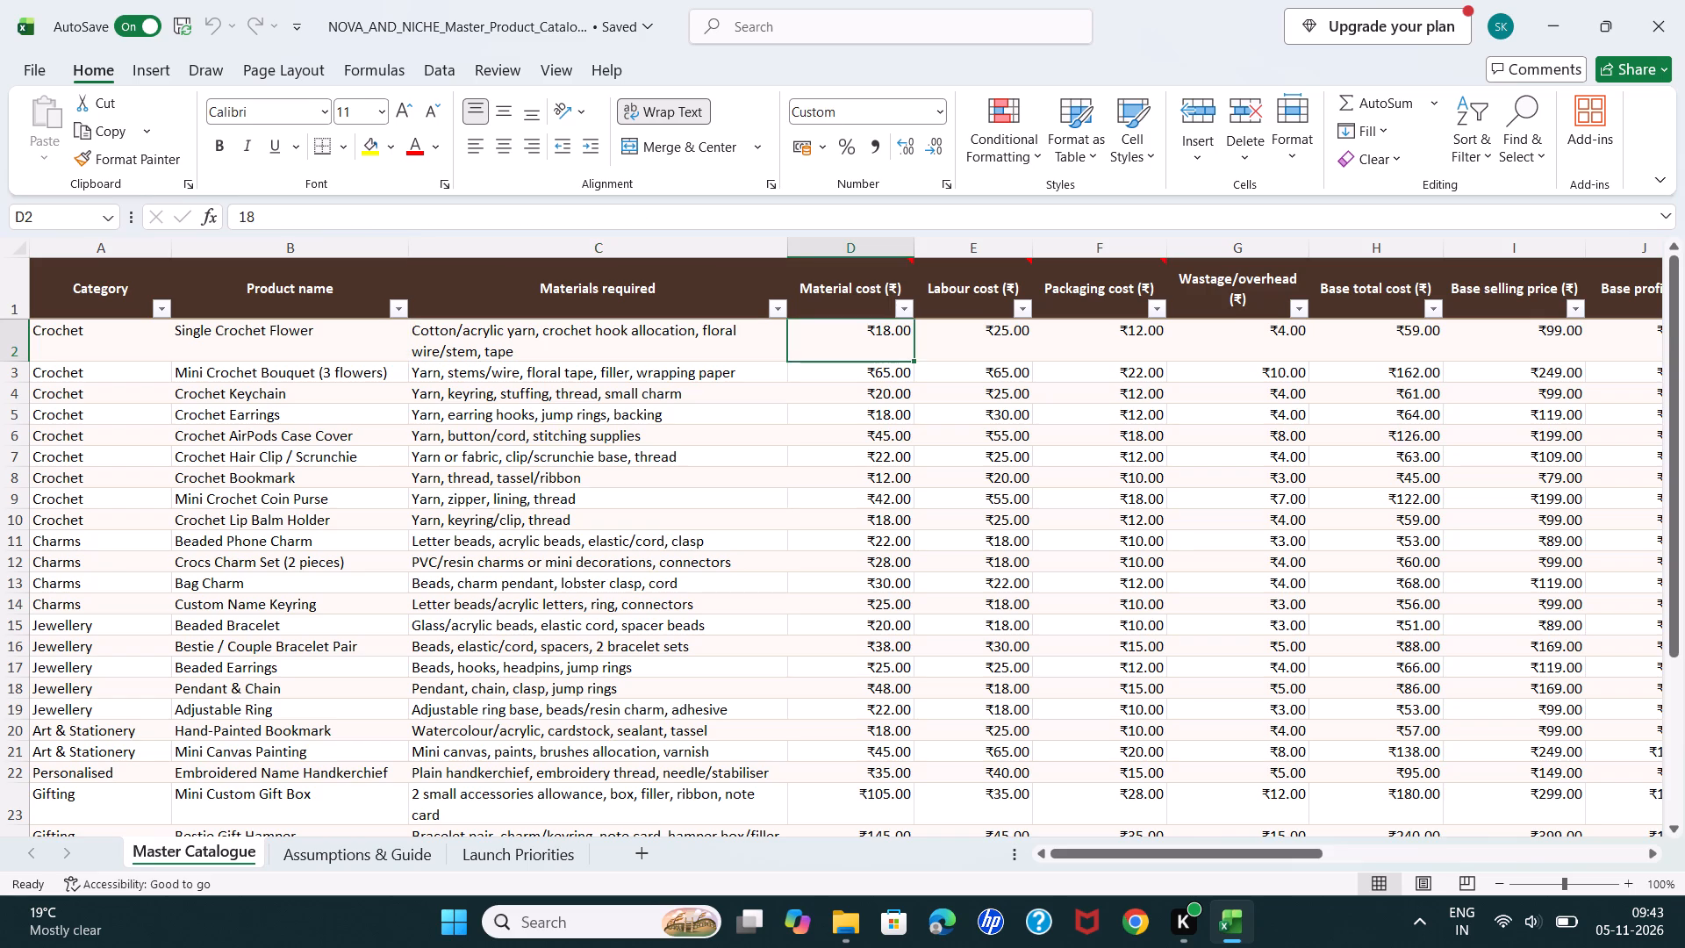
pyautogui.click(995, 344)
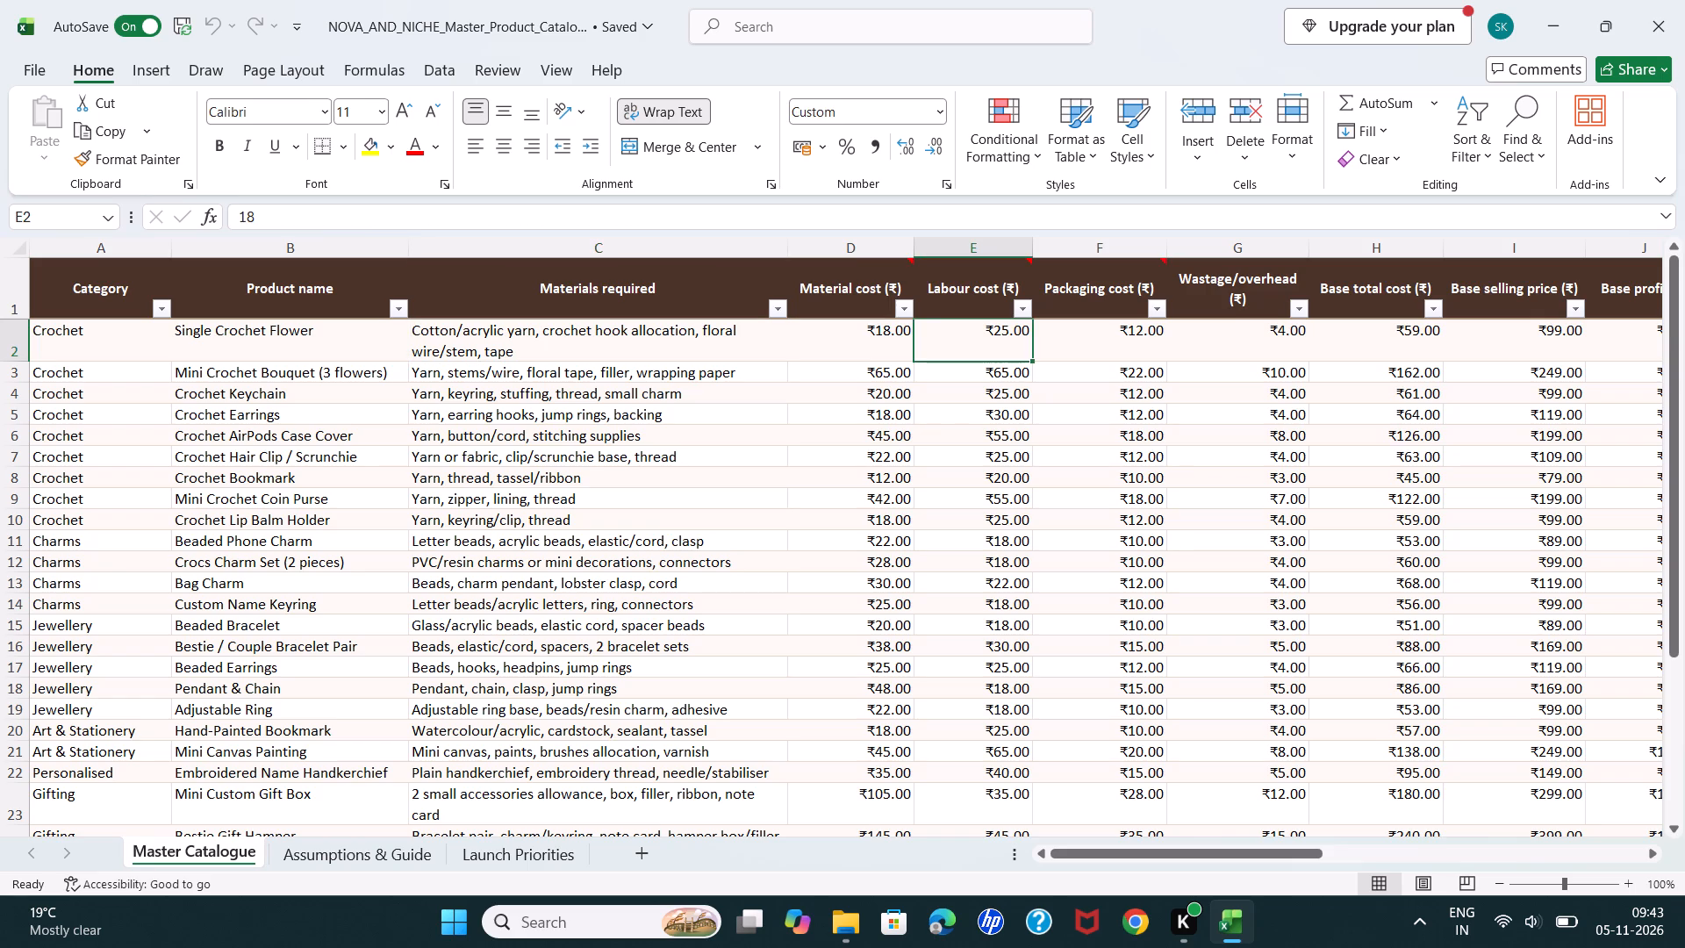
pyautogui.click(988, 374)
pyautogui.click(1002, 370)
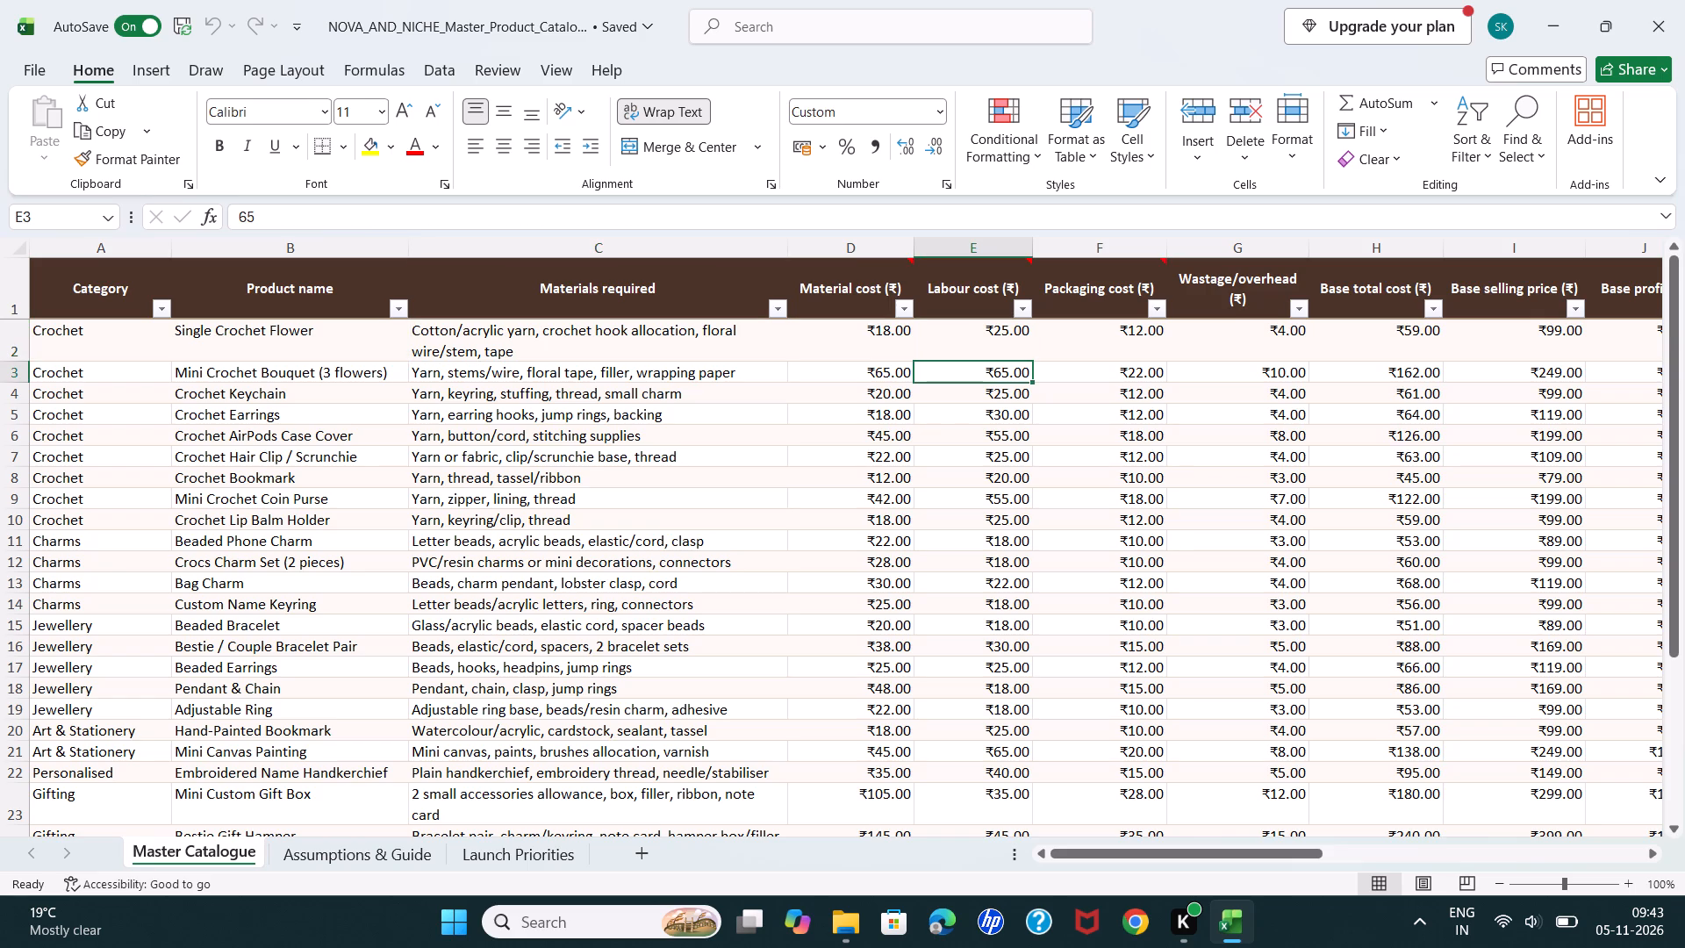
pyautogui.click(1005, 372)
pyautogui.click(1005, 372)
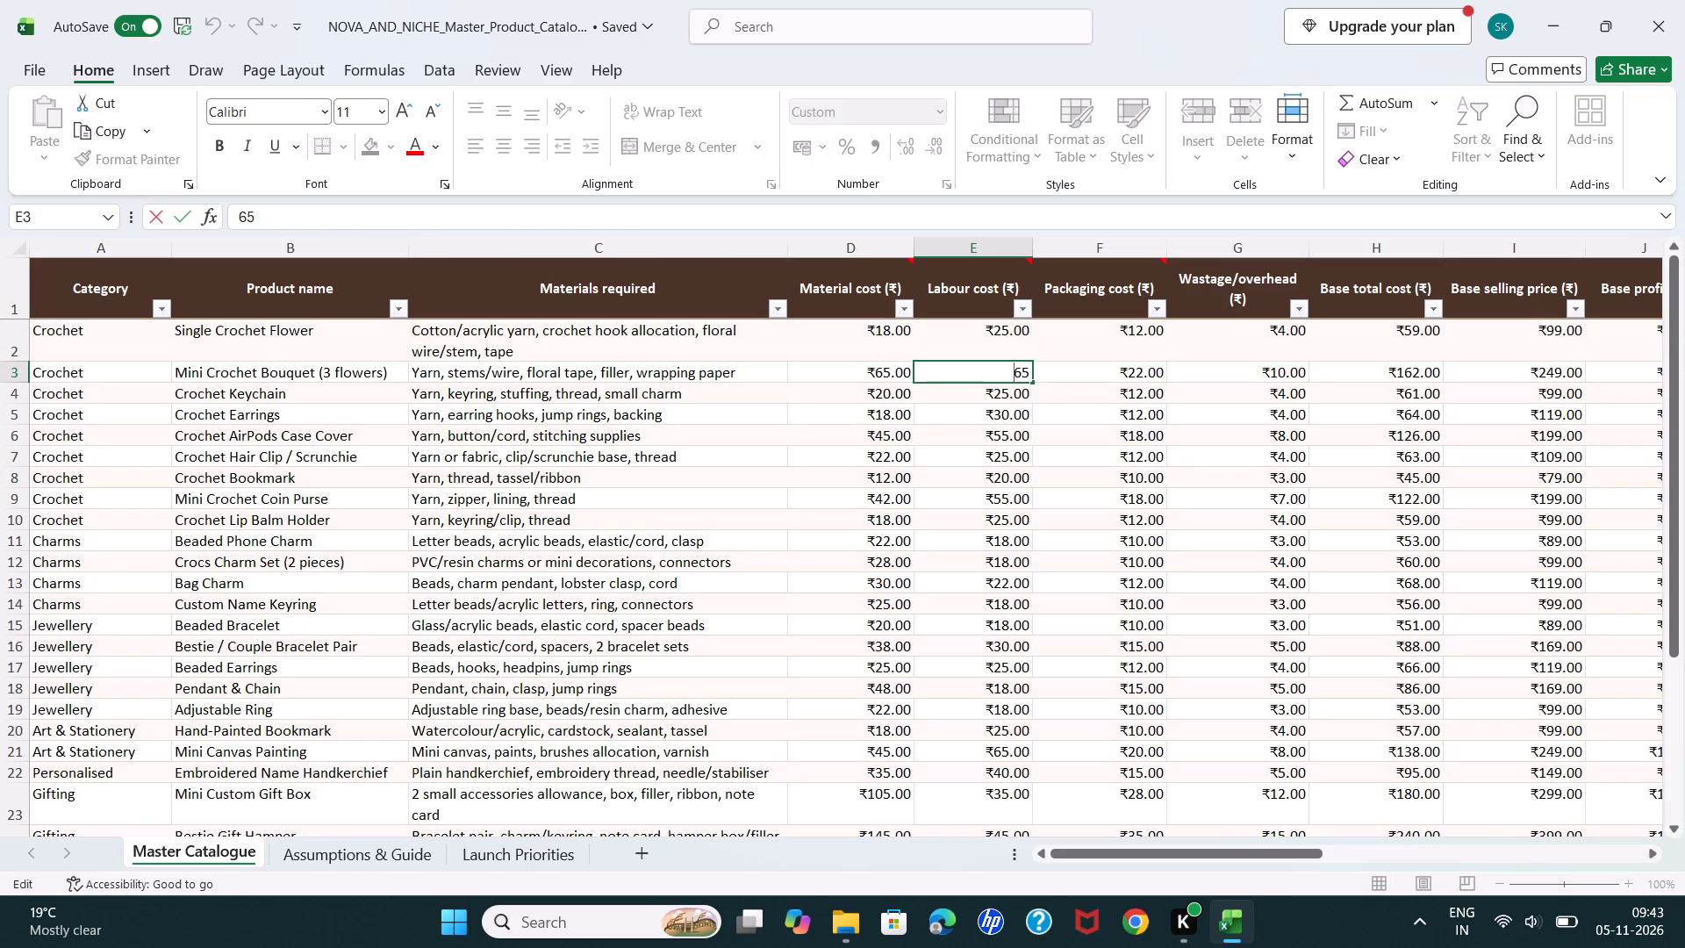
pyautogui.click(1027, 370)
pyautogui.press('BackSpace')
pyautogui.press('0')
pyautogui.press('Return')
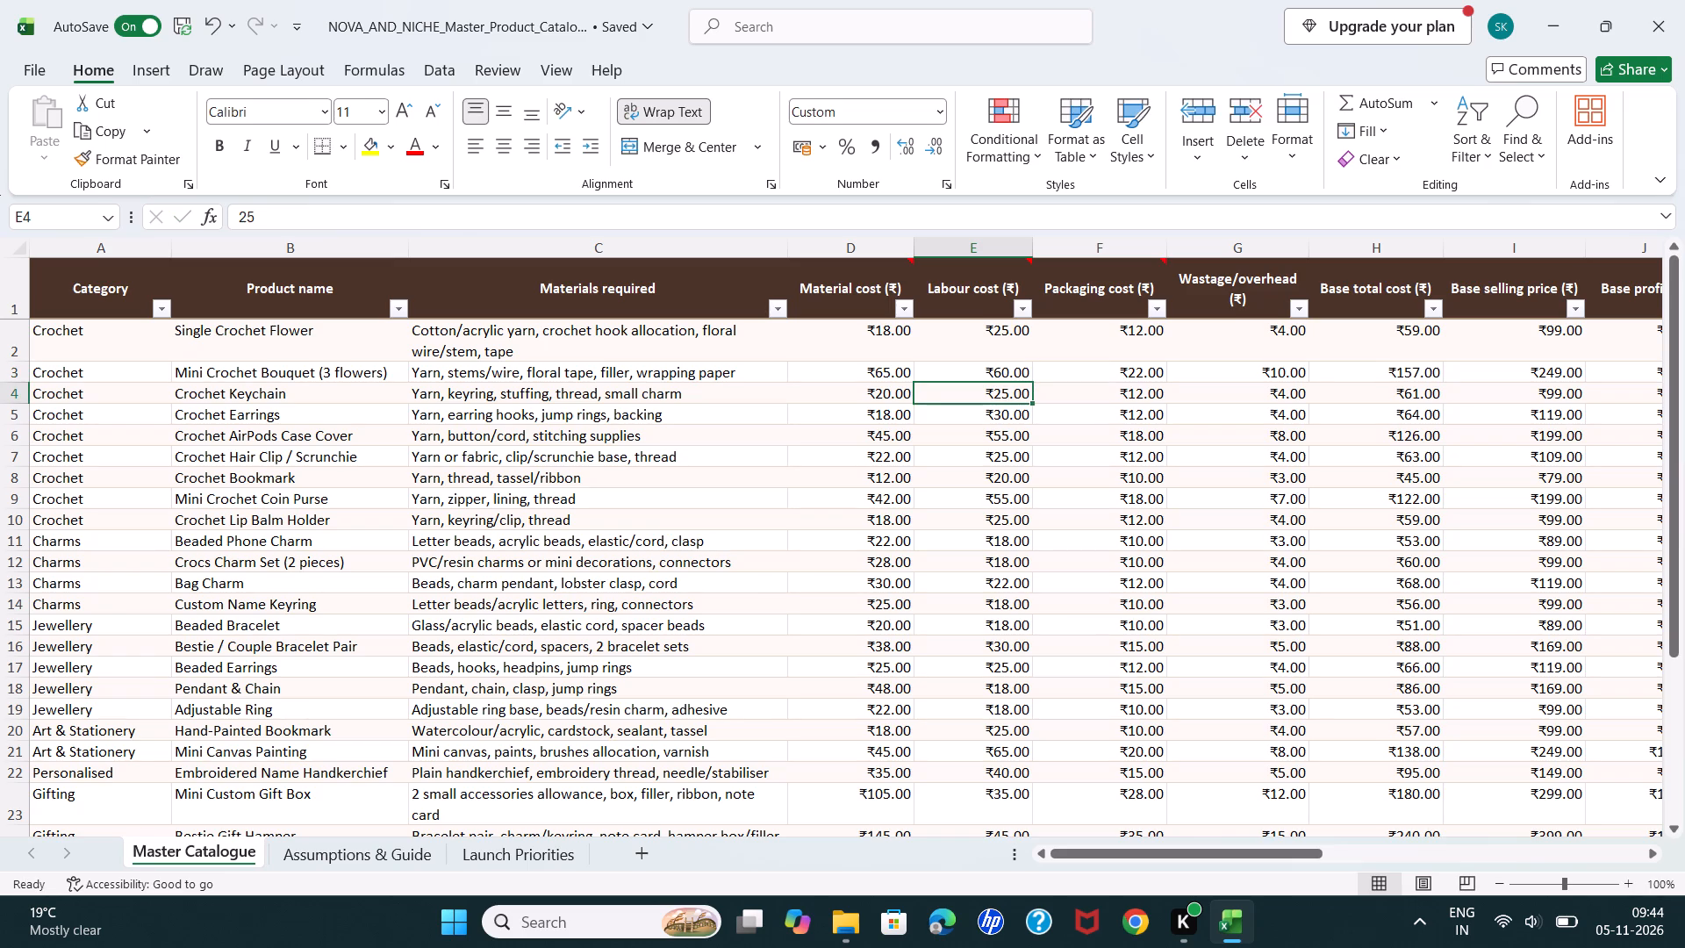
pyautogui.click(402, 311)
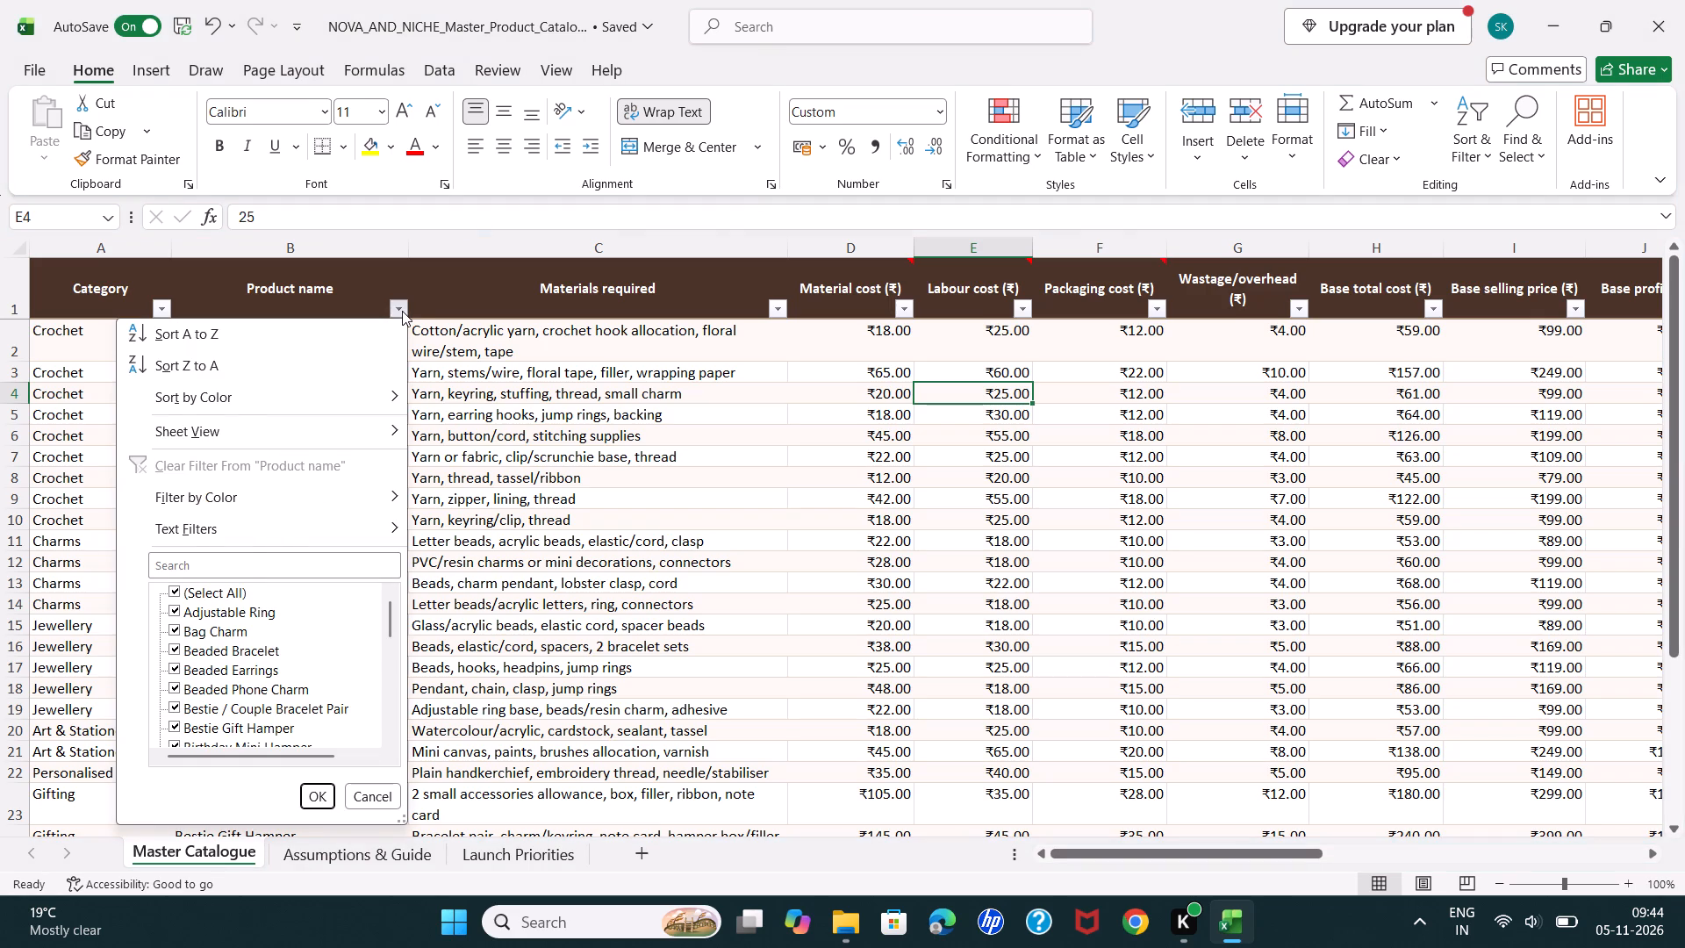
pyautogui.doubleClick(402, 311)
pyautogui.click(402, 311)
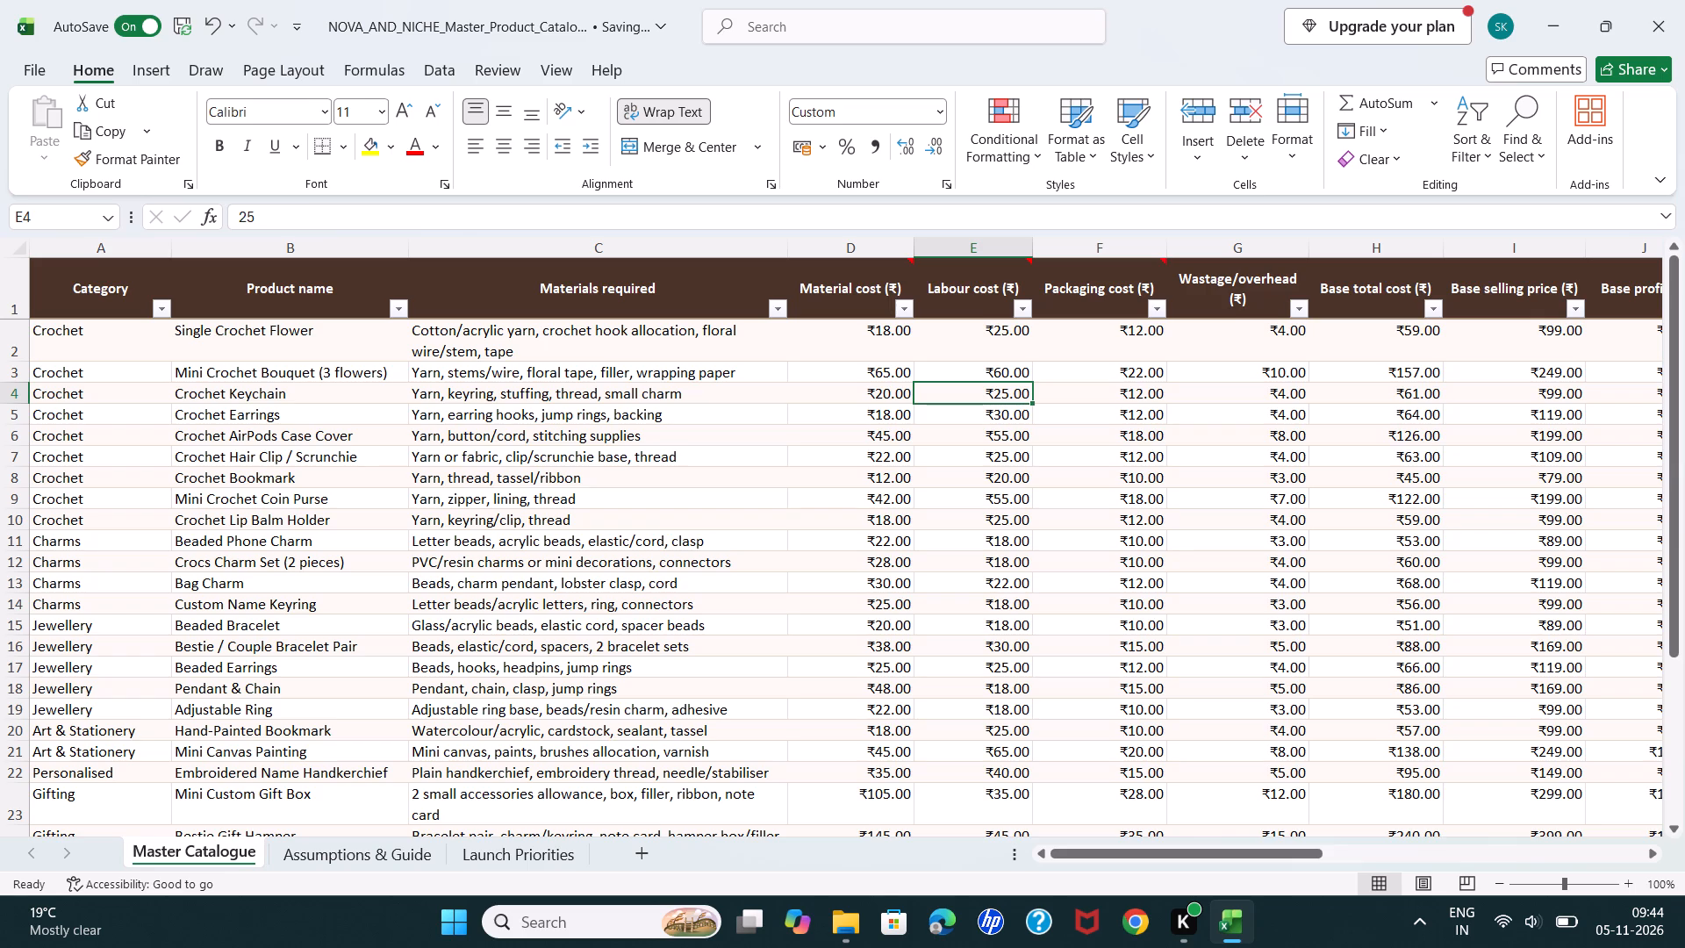
# Set the Mini Crochet Bouquet's labour cost to 50.
pyautogui.click(963, 330)
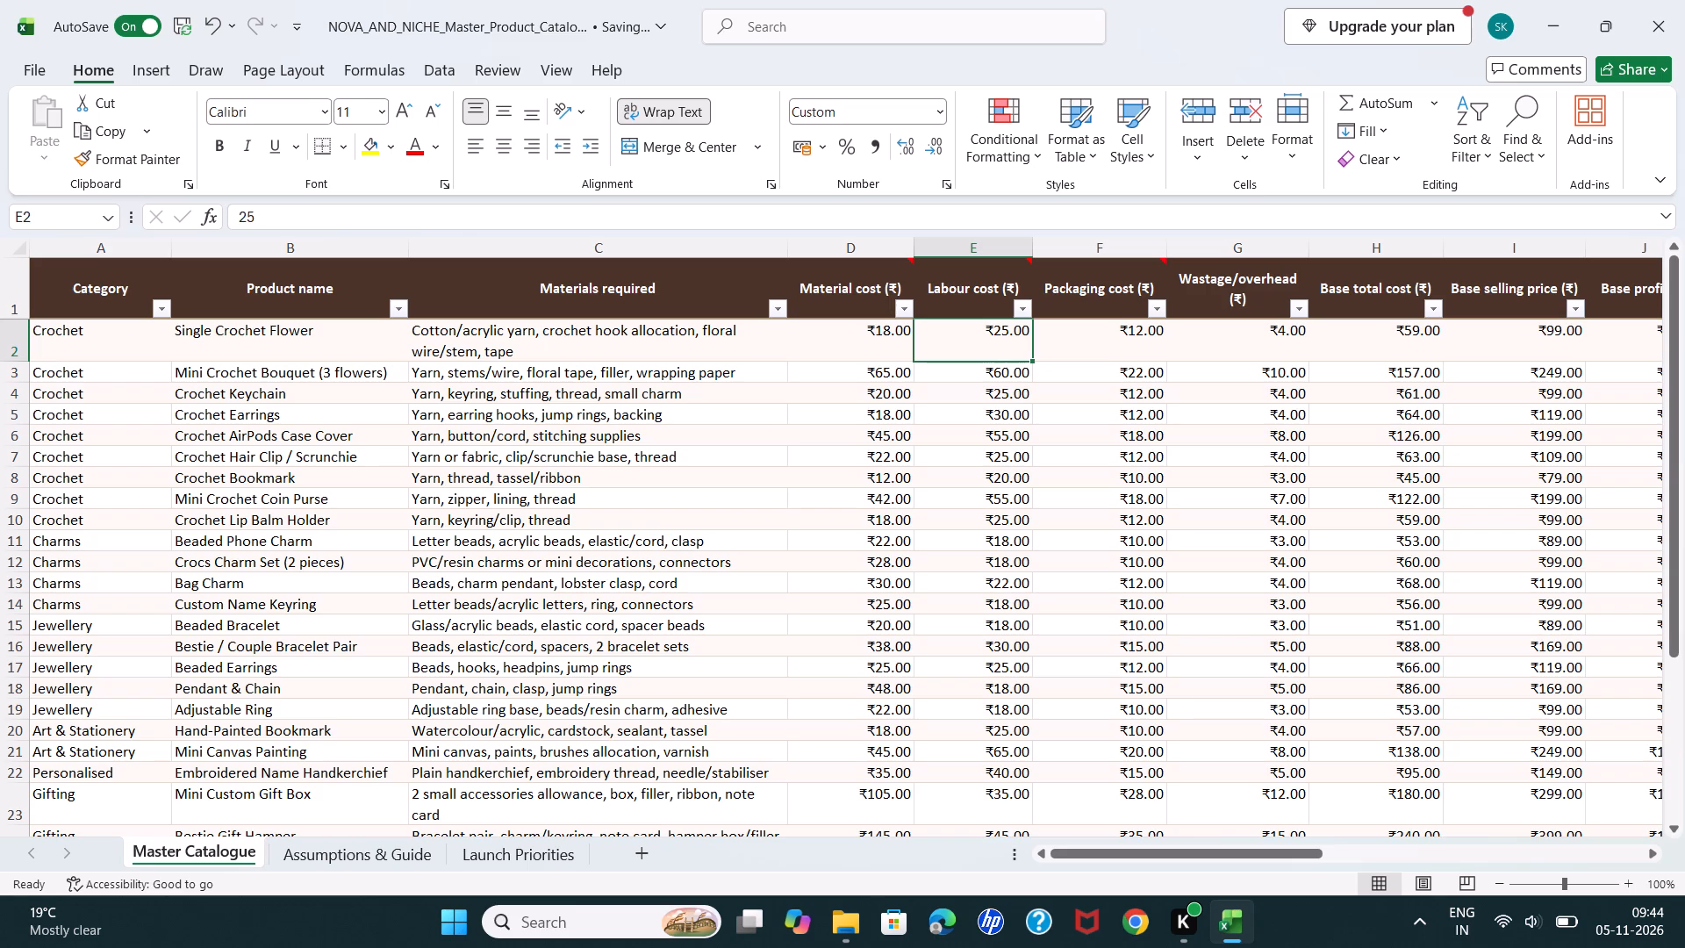
pyautogui.click(971, 364)
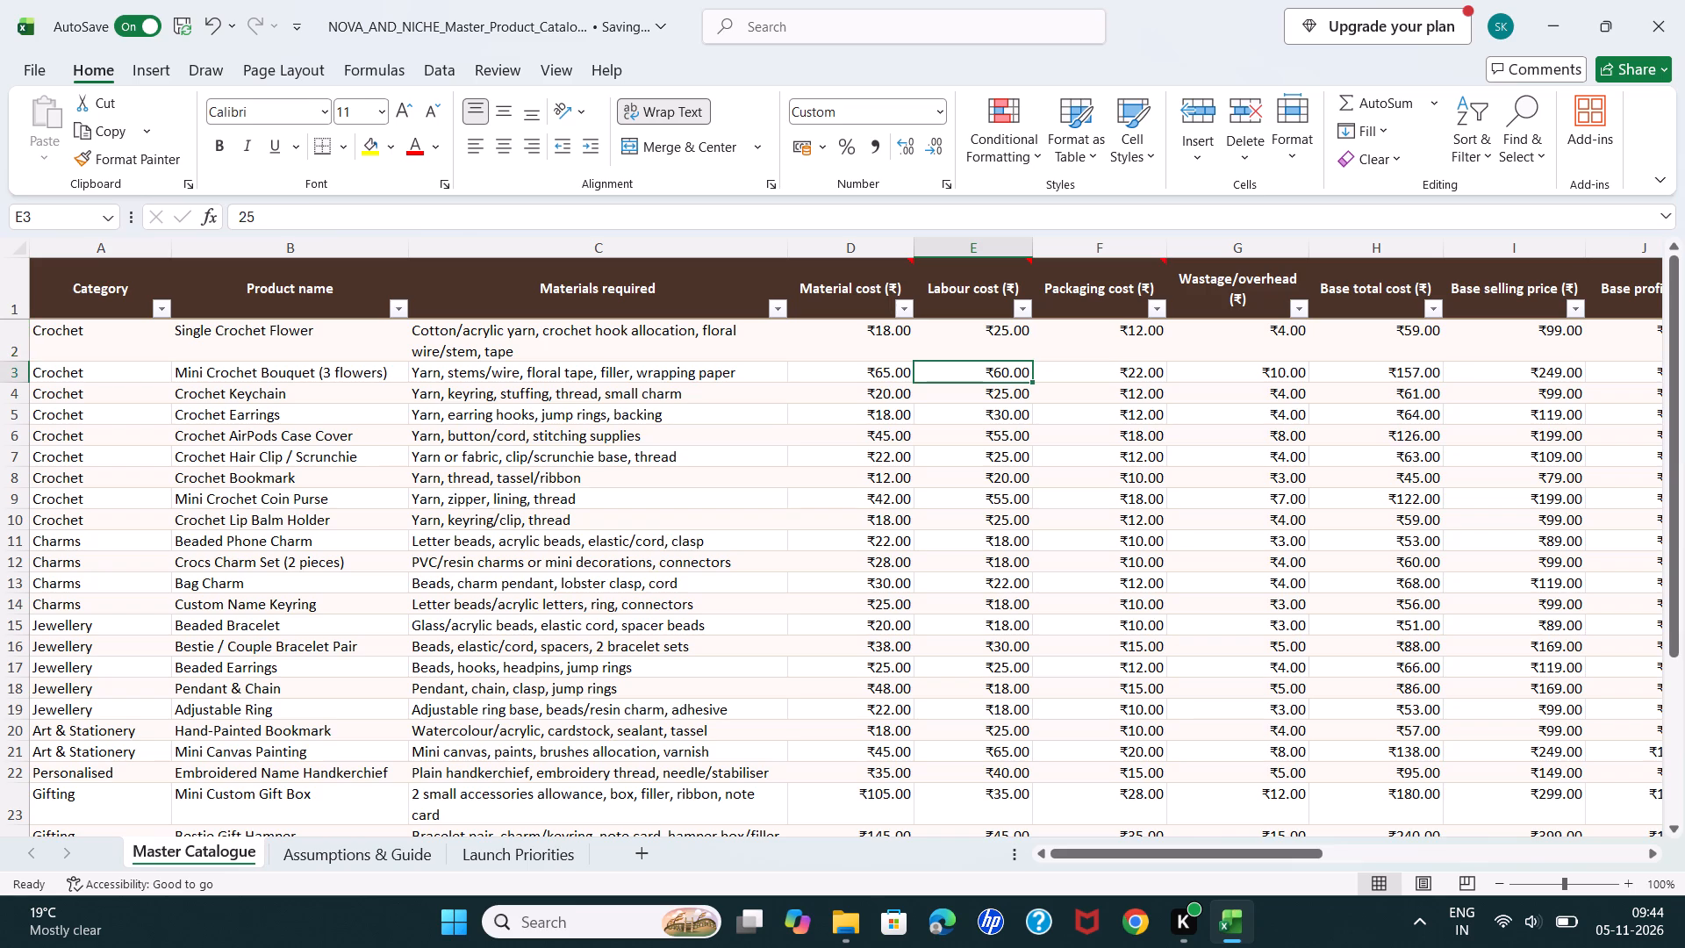
pyautogui.press('5')
pyautogui.press('0')
pyautogui.press('Return')
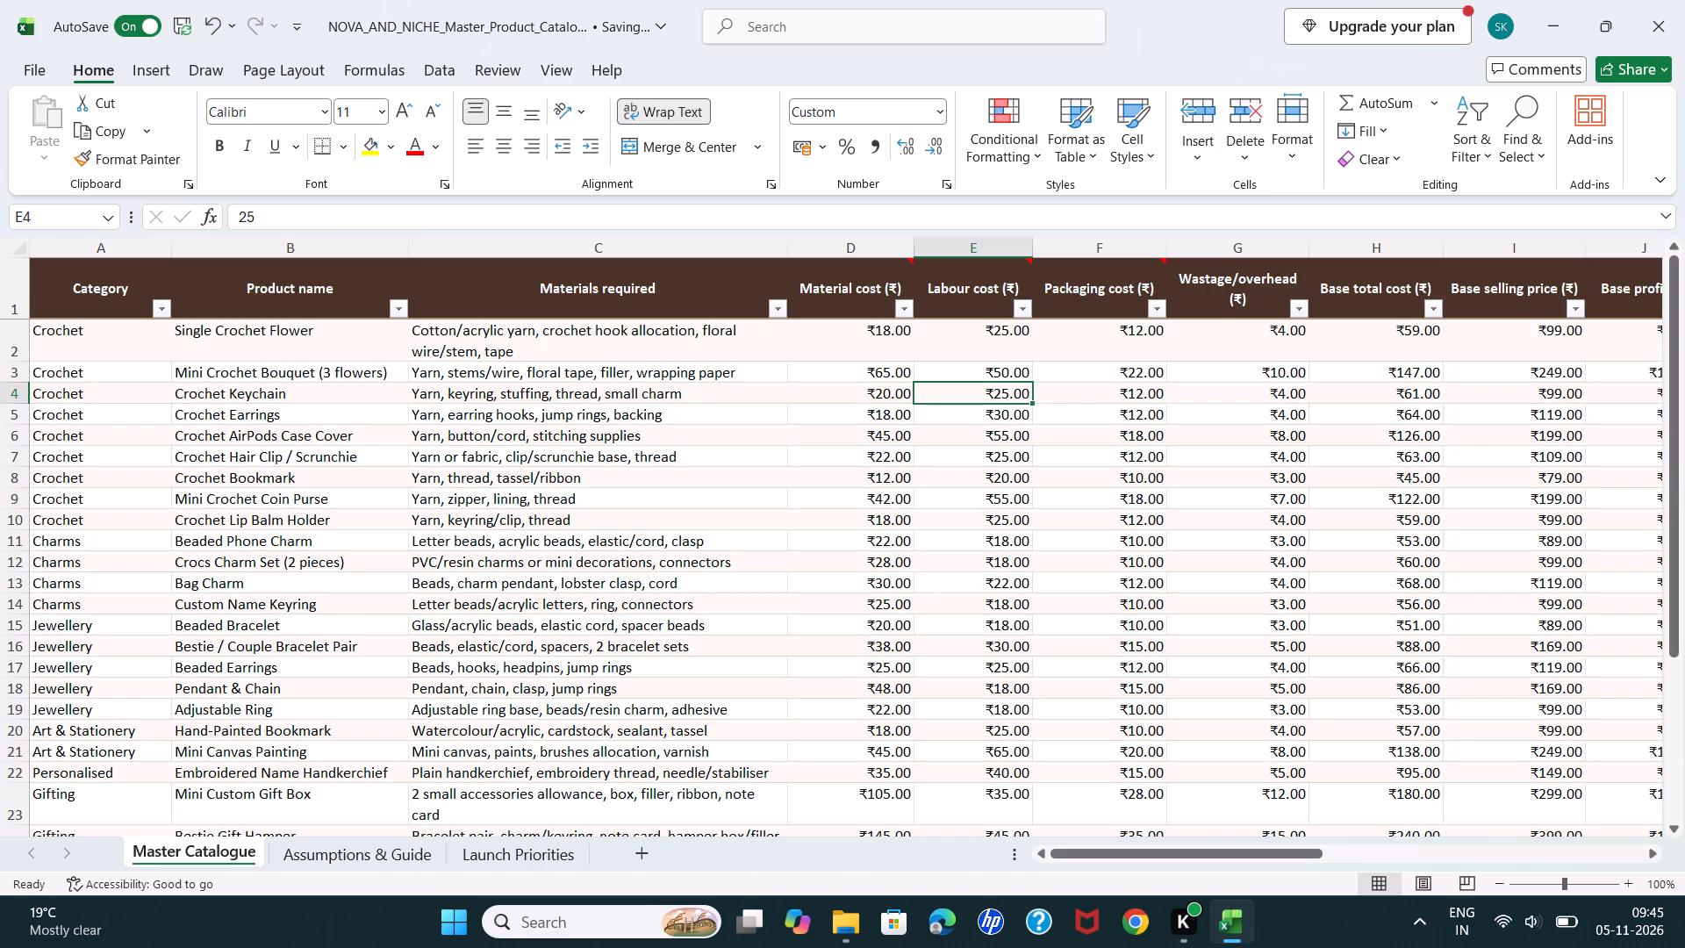
# Set the Mini Crochet Bouquet's base selling price to 229.
pyautogui.moveTo(1199, 851); pyautogui.dragTo(1206, 851)
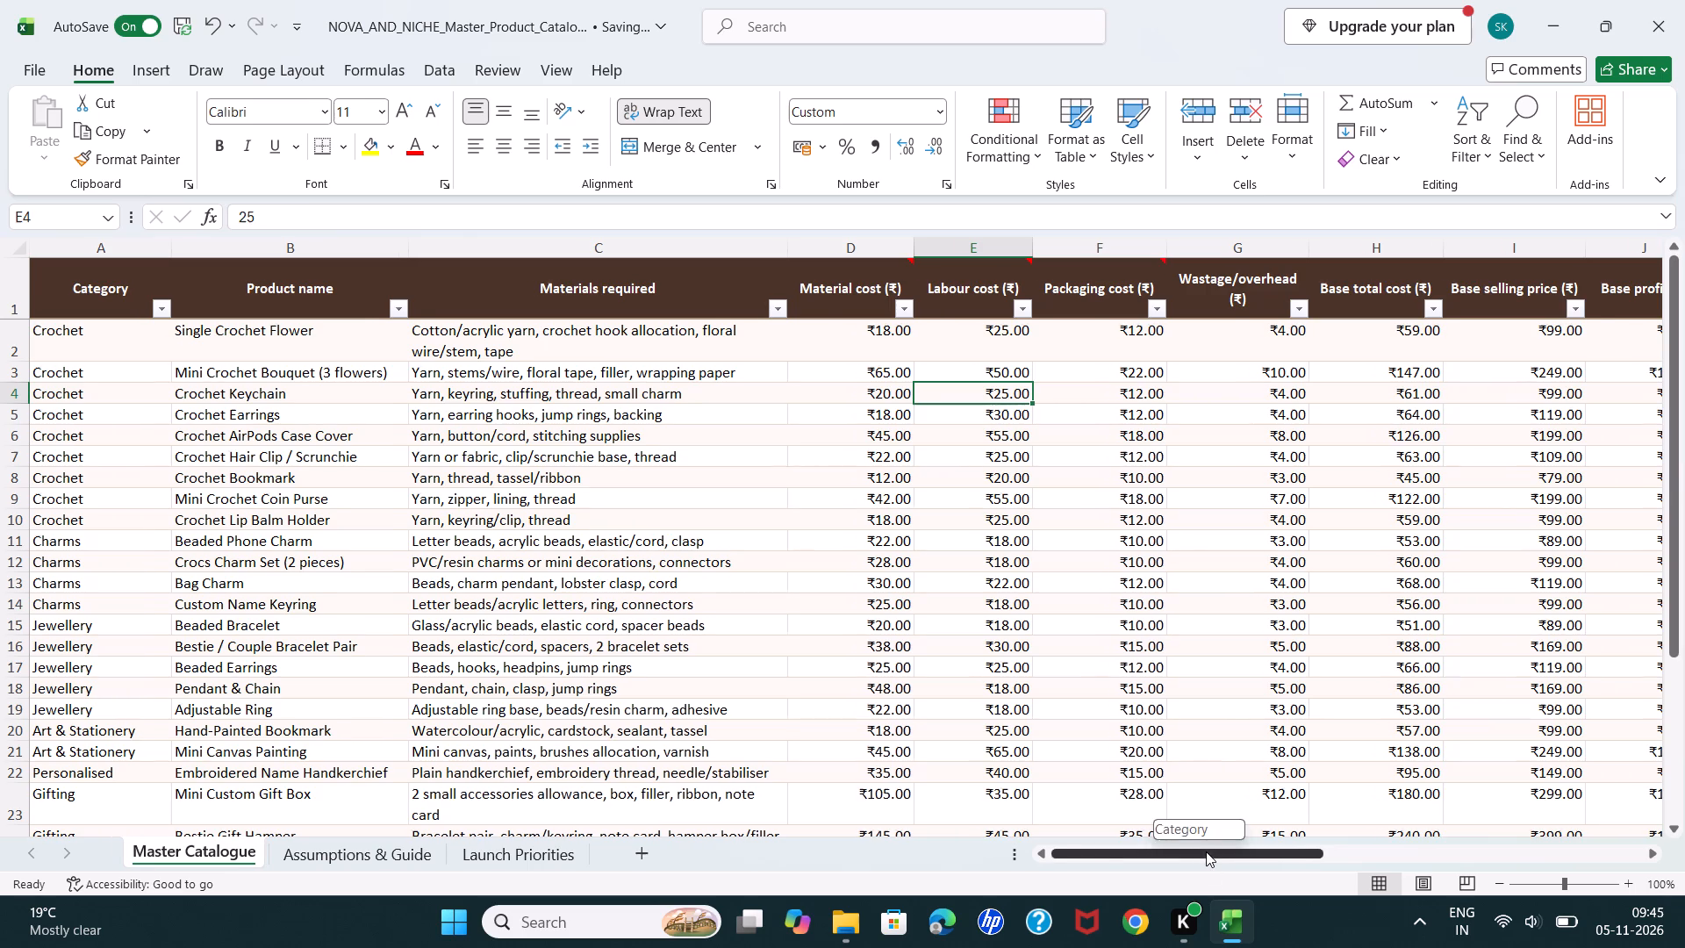
pyautogui.moveTo(1206, 851); pyautogui.dragTo(1287, 864)
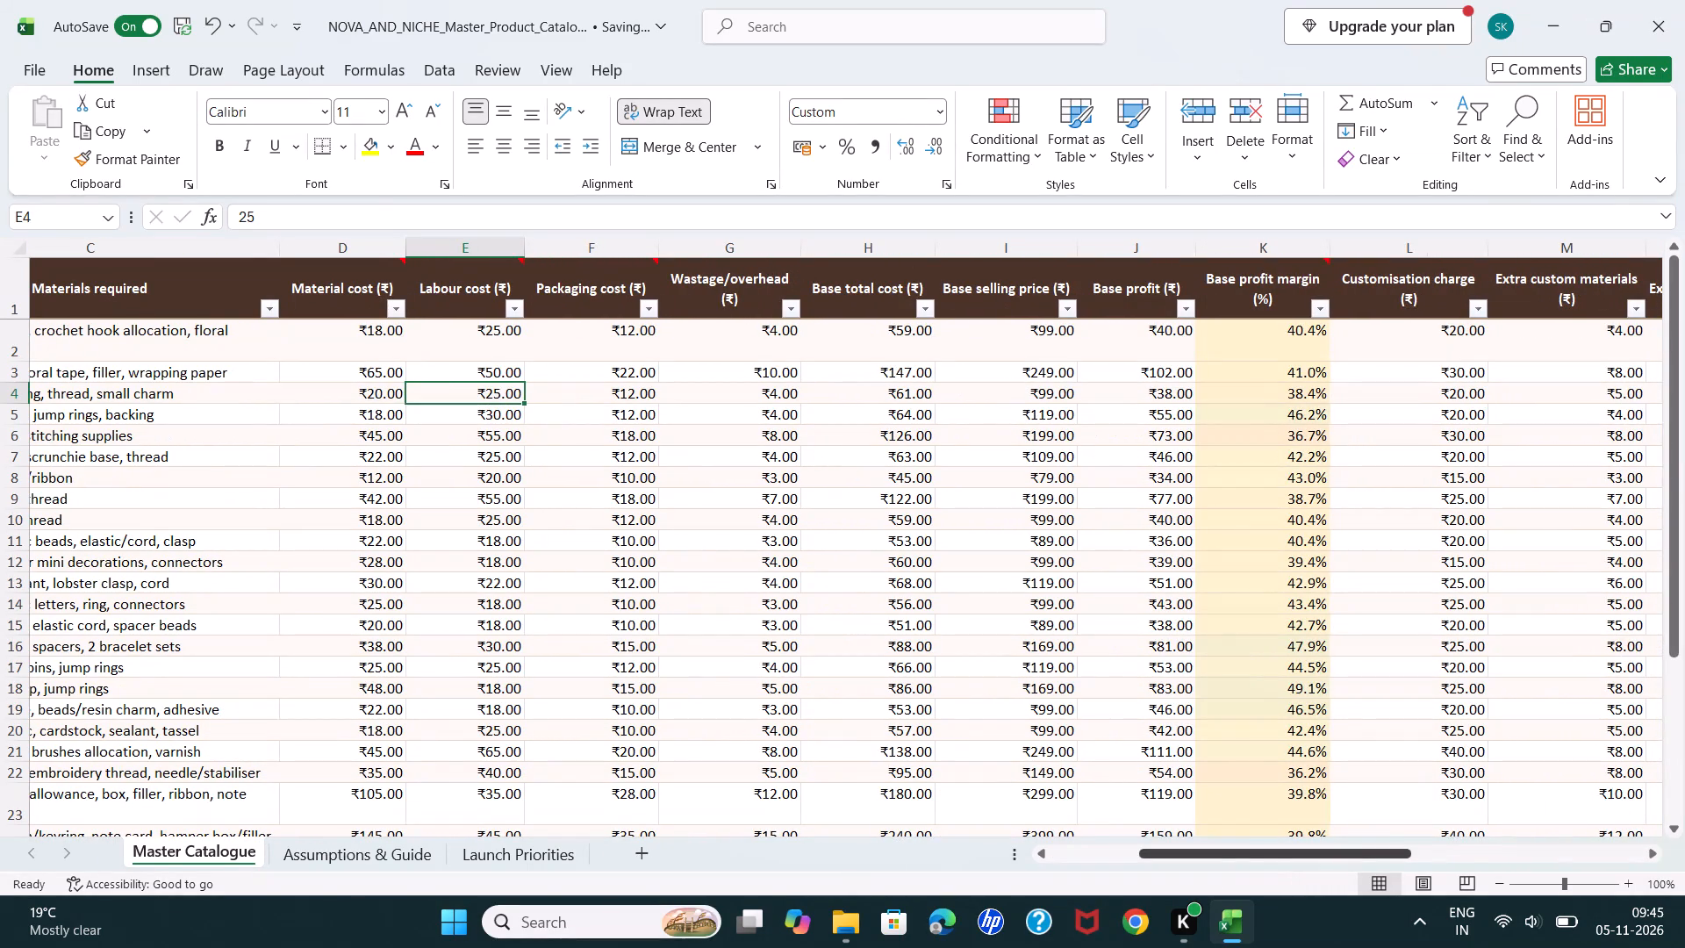
pyautogui.click(1052, 374)
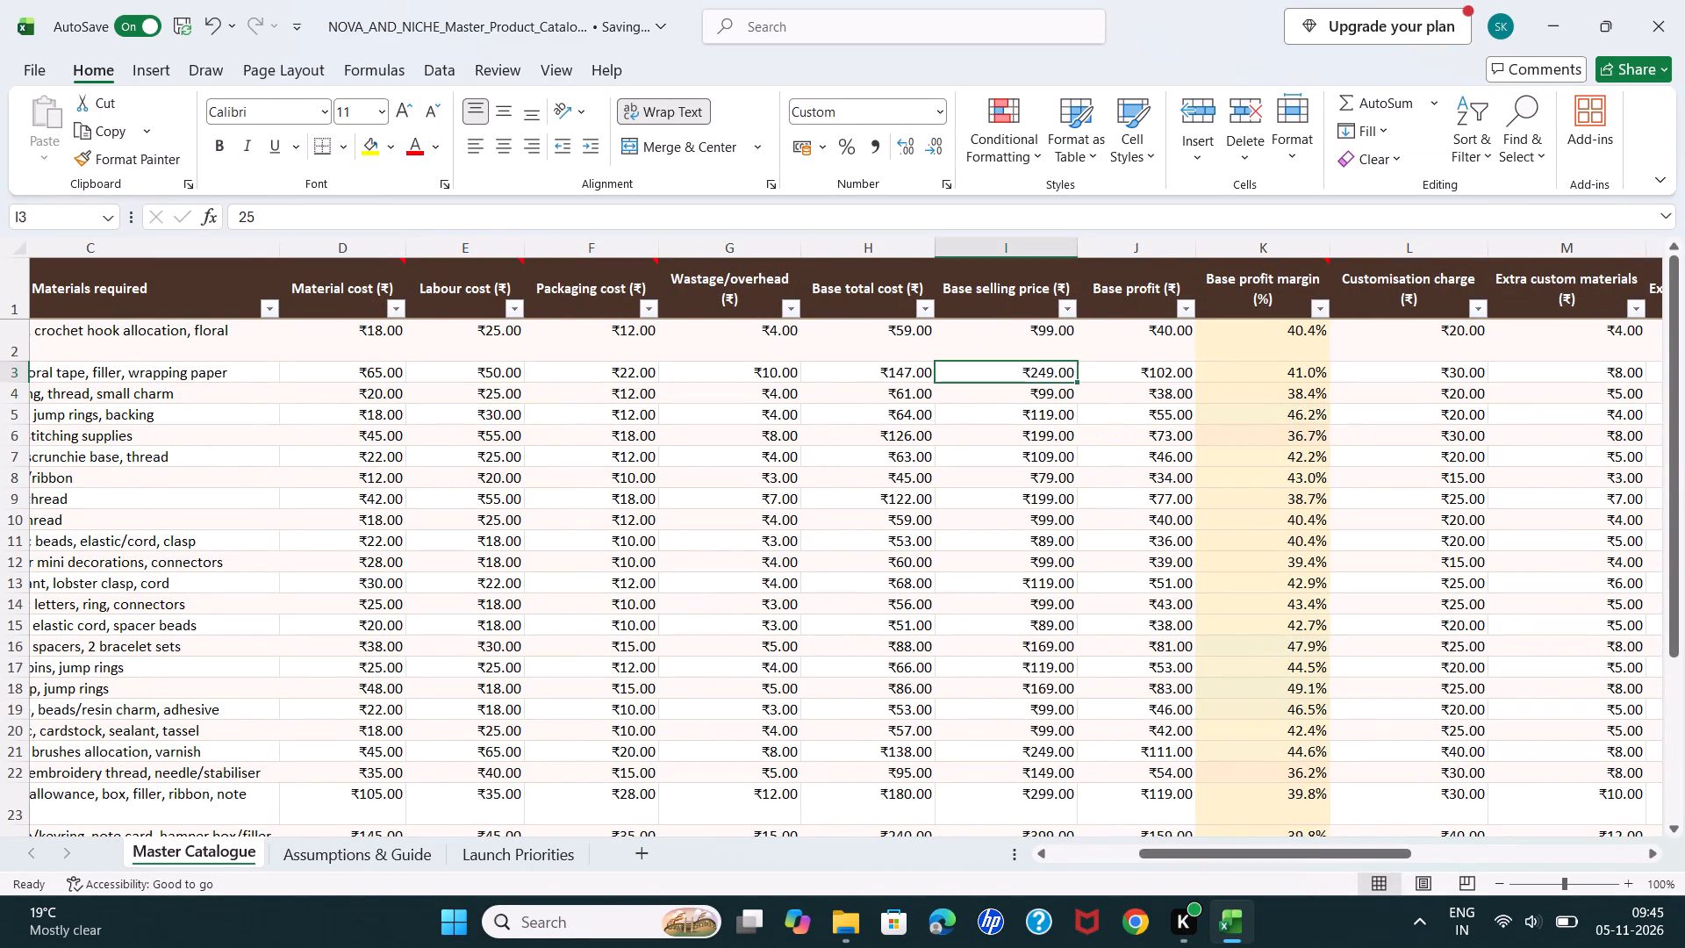
pyautogui.write('229')
pyautogui.press('Return')
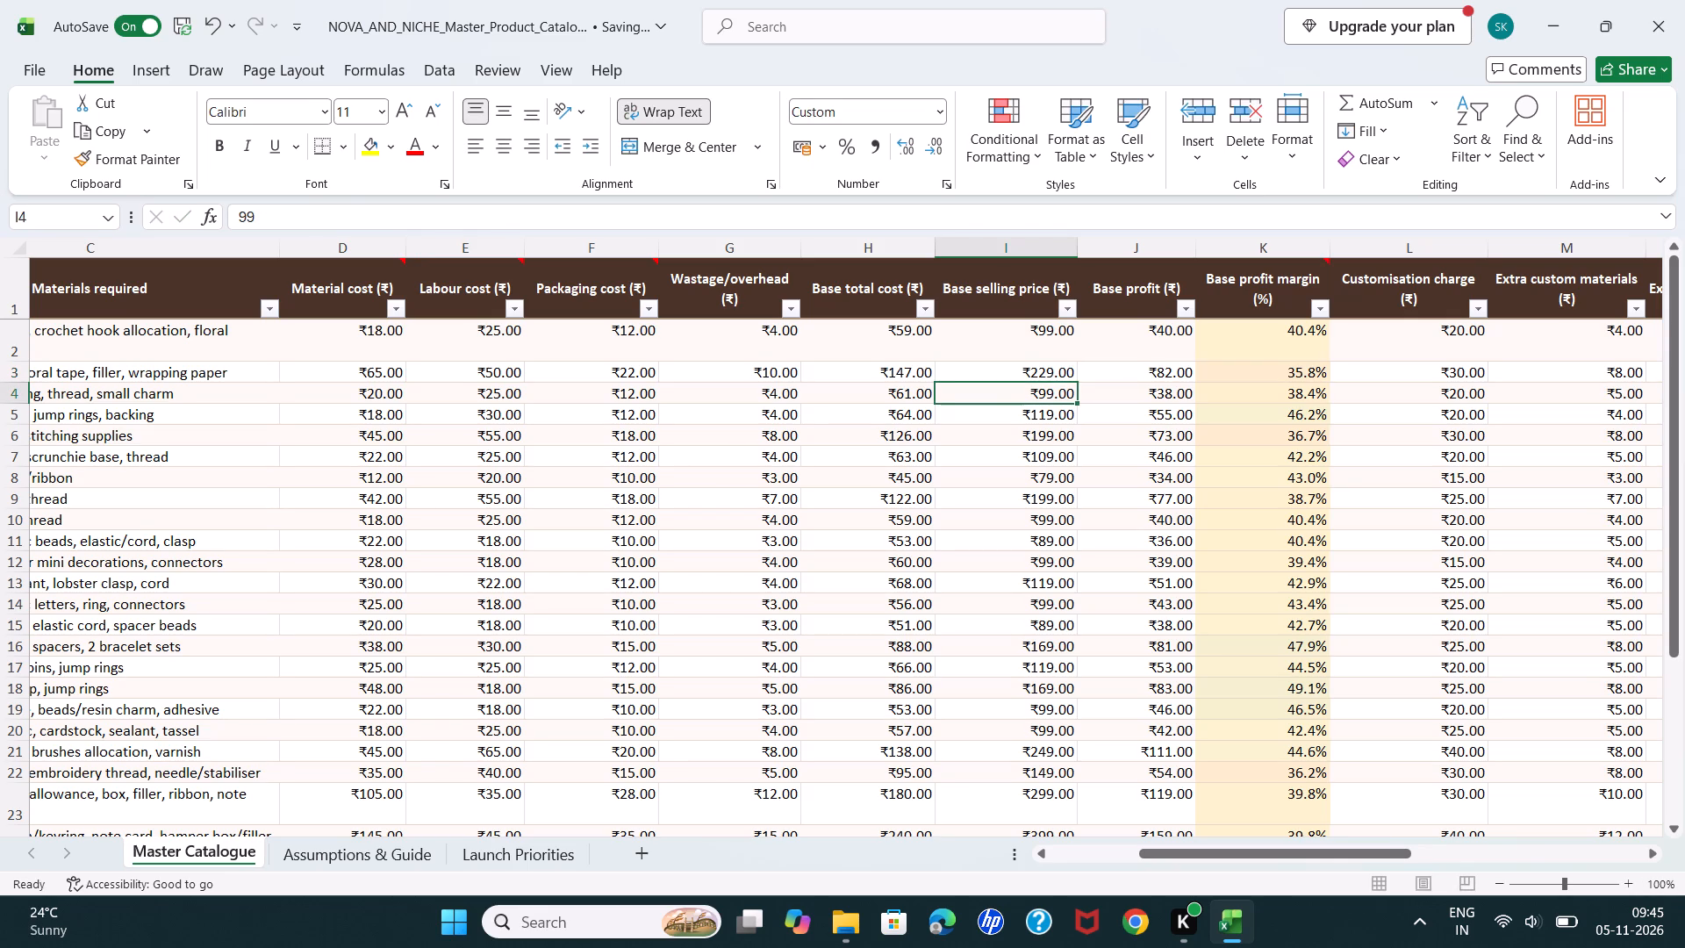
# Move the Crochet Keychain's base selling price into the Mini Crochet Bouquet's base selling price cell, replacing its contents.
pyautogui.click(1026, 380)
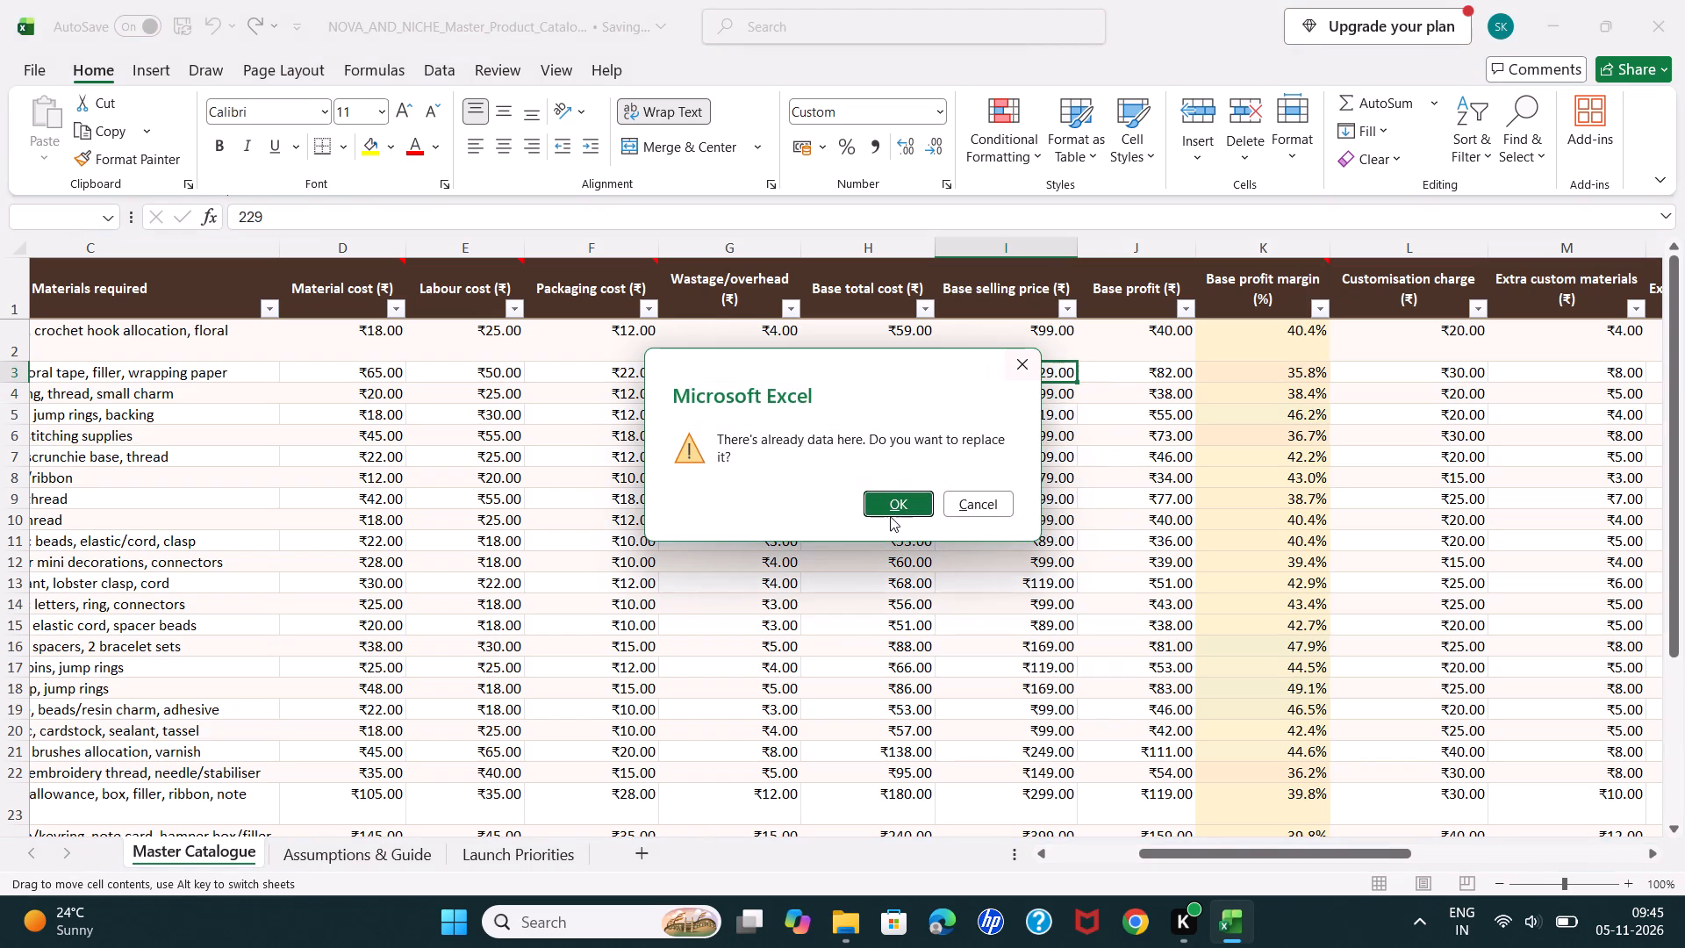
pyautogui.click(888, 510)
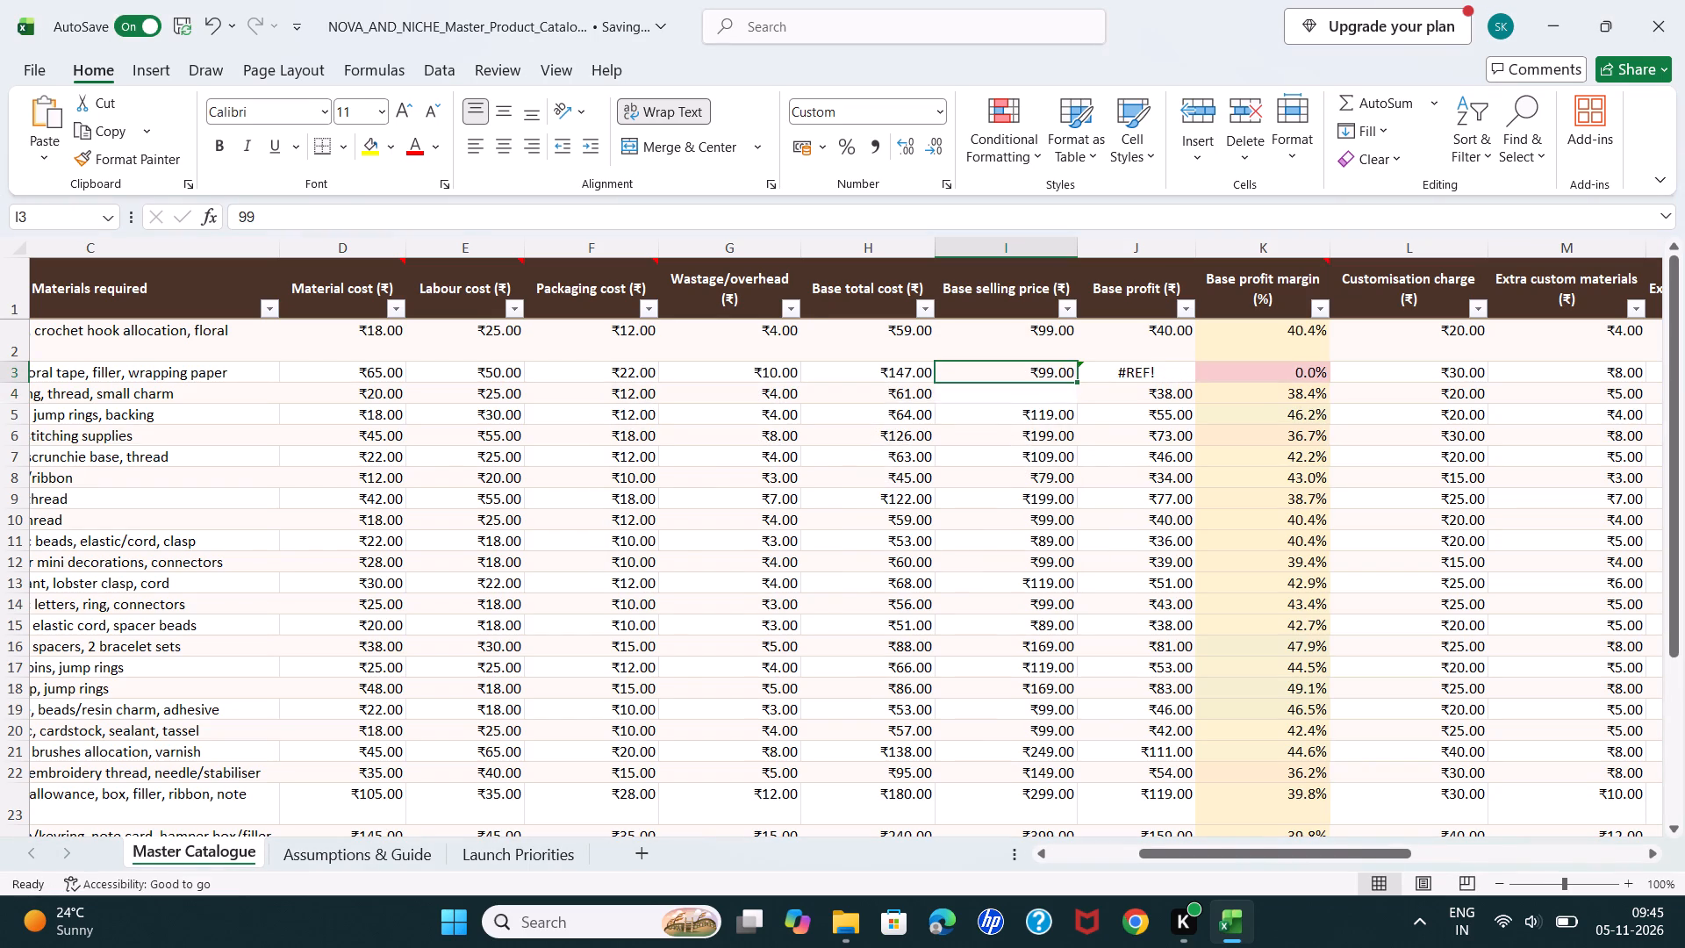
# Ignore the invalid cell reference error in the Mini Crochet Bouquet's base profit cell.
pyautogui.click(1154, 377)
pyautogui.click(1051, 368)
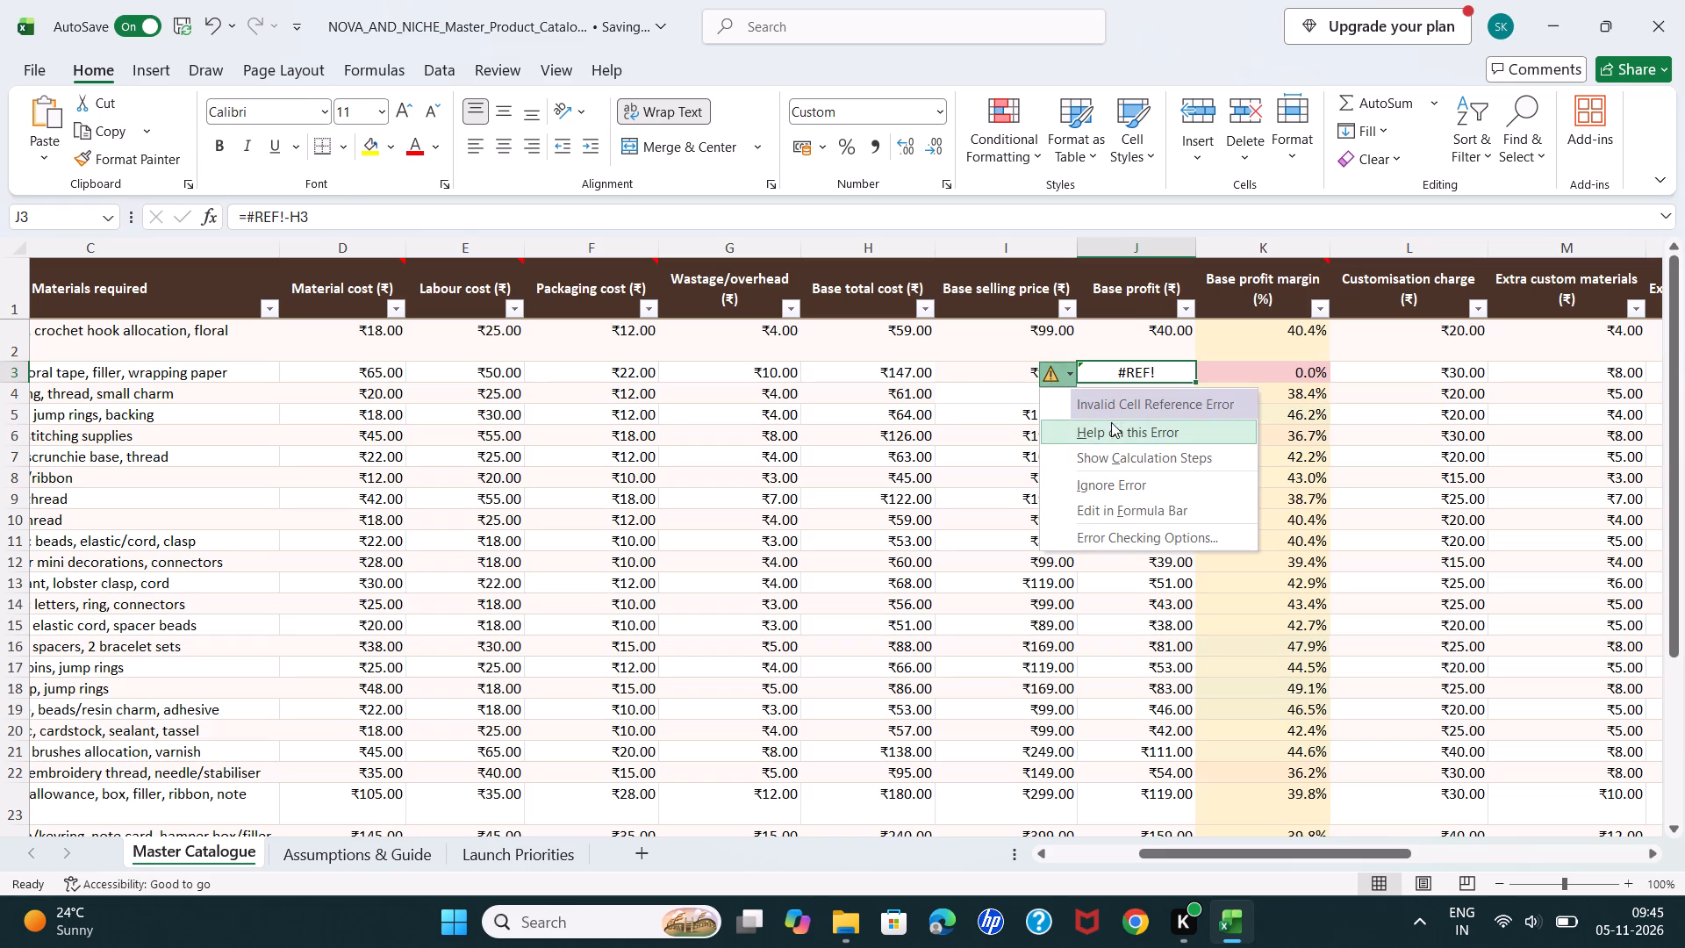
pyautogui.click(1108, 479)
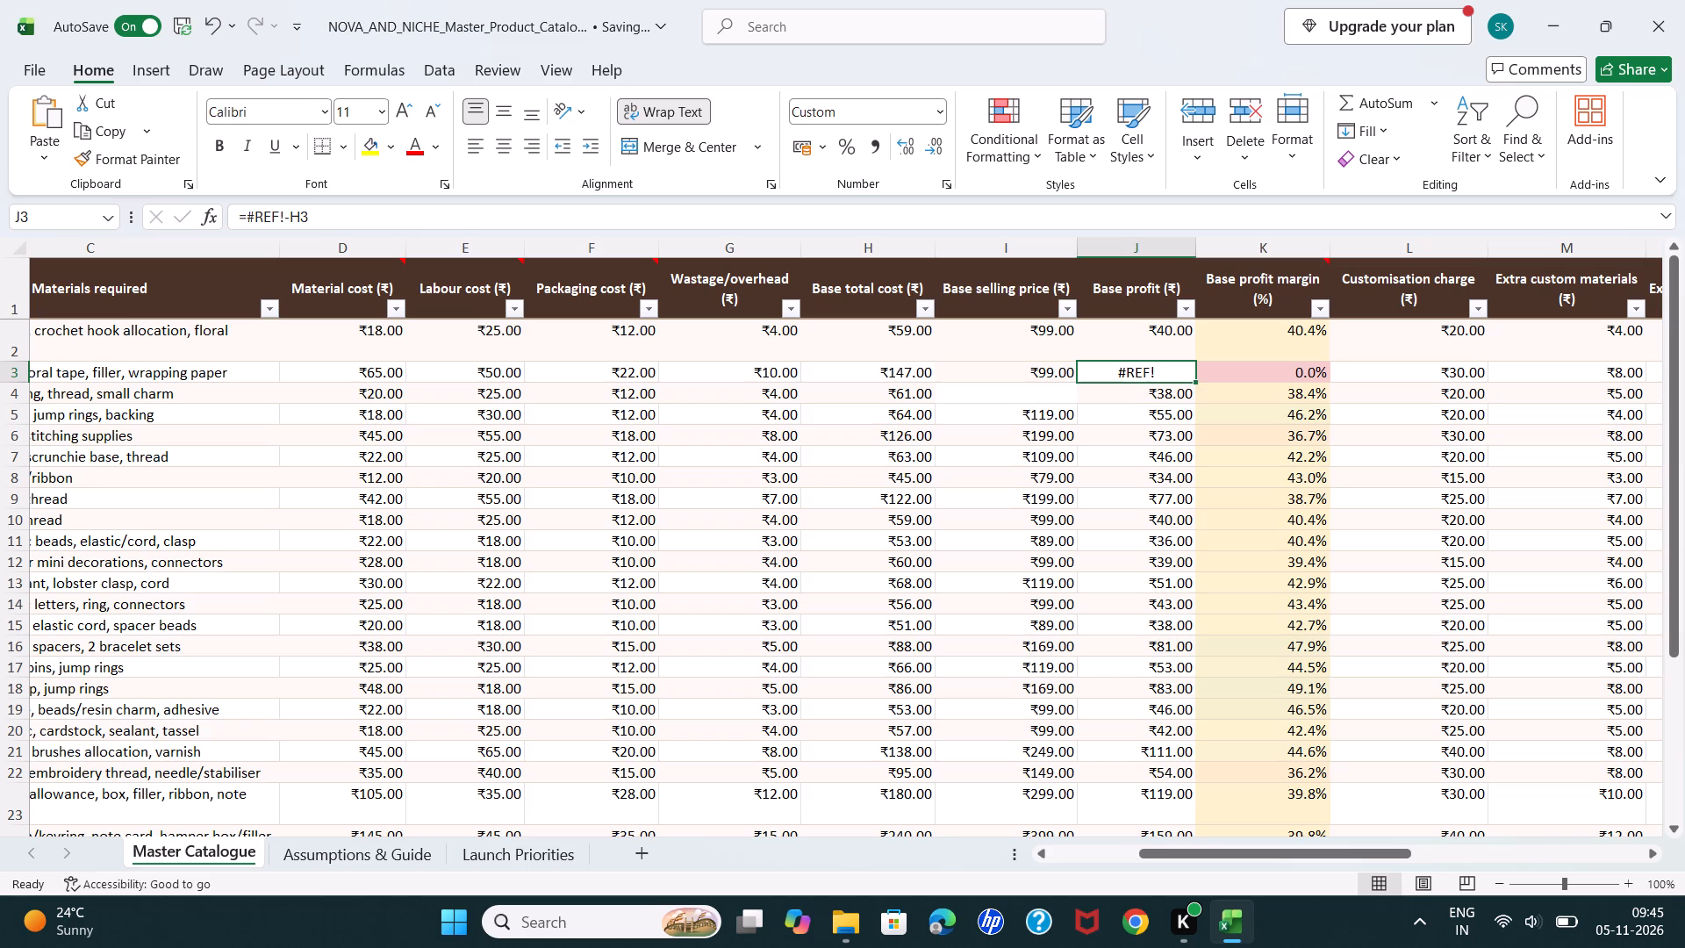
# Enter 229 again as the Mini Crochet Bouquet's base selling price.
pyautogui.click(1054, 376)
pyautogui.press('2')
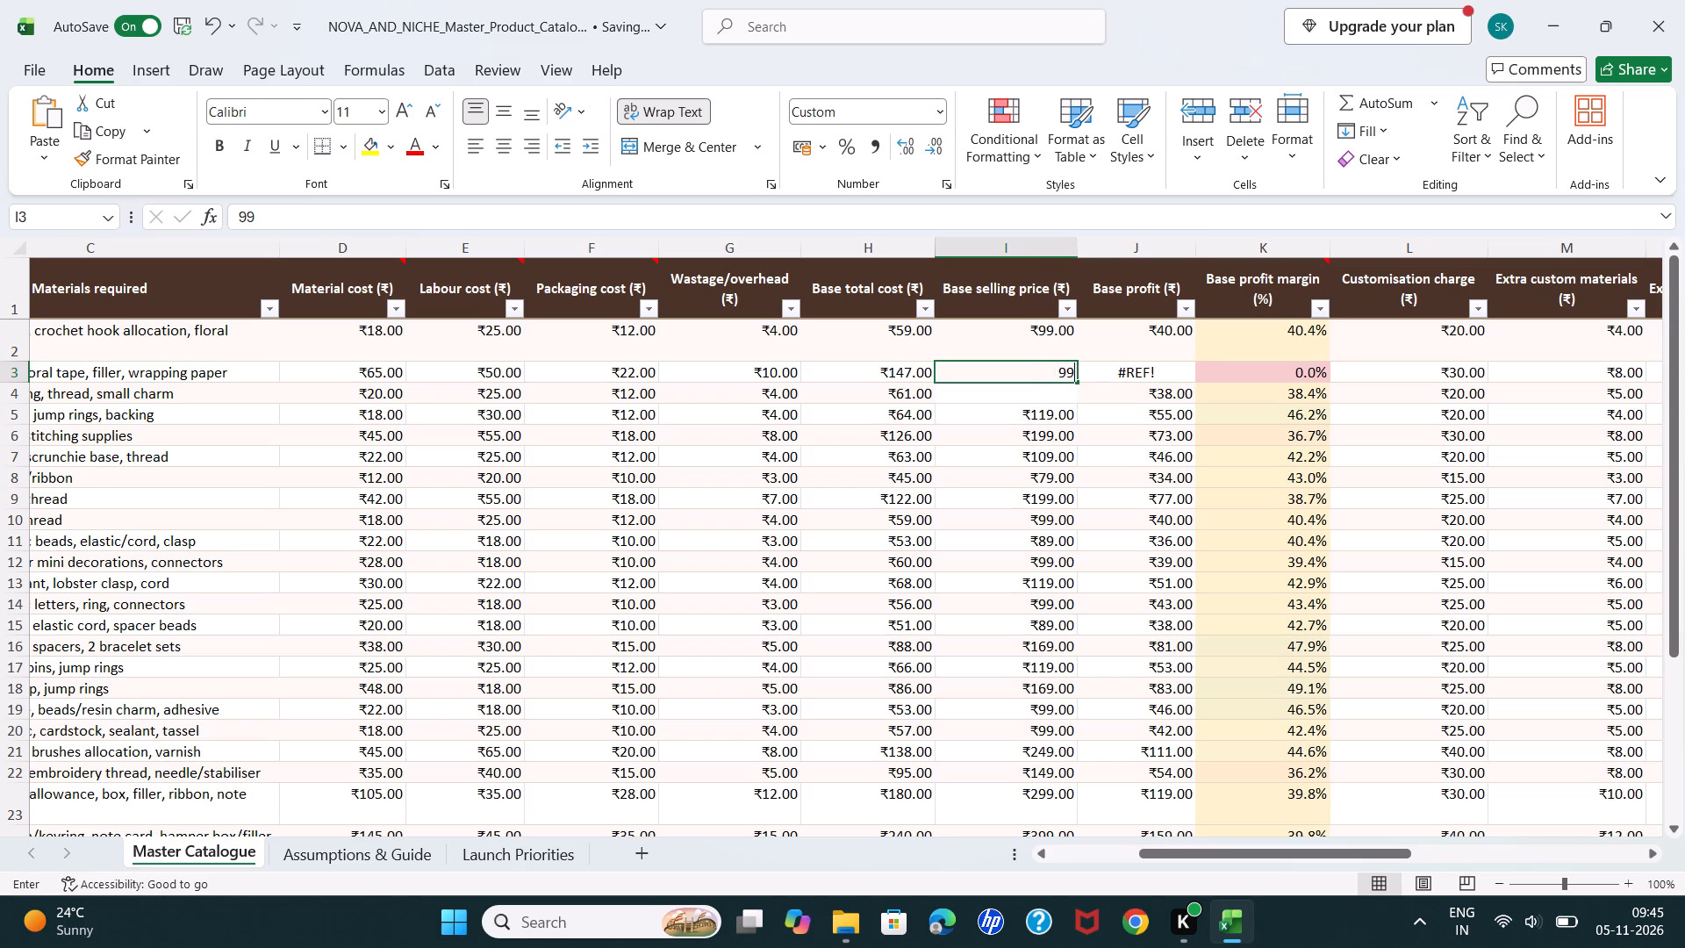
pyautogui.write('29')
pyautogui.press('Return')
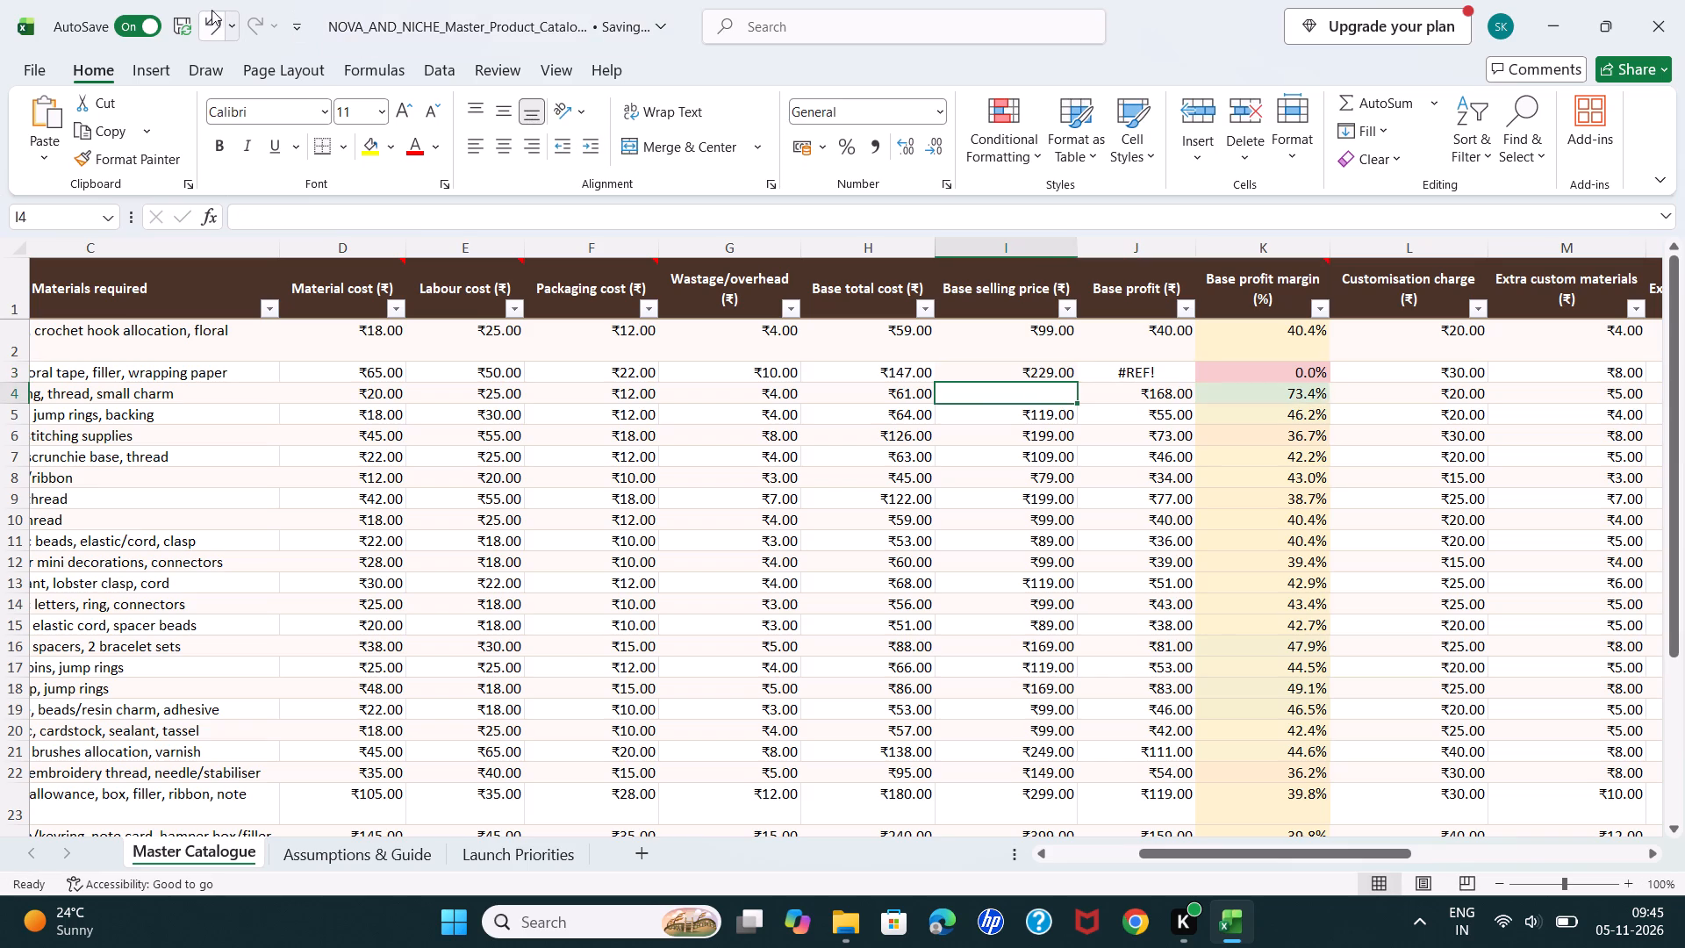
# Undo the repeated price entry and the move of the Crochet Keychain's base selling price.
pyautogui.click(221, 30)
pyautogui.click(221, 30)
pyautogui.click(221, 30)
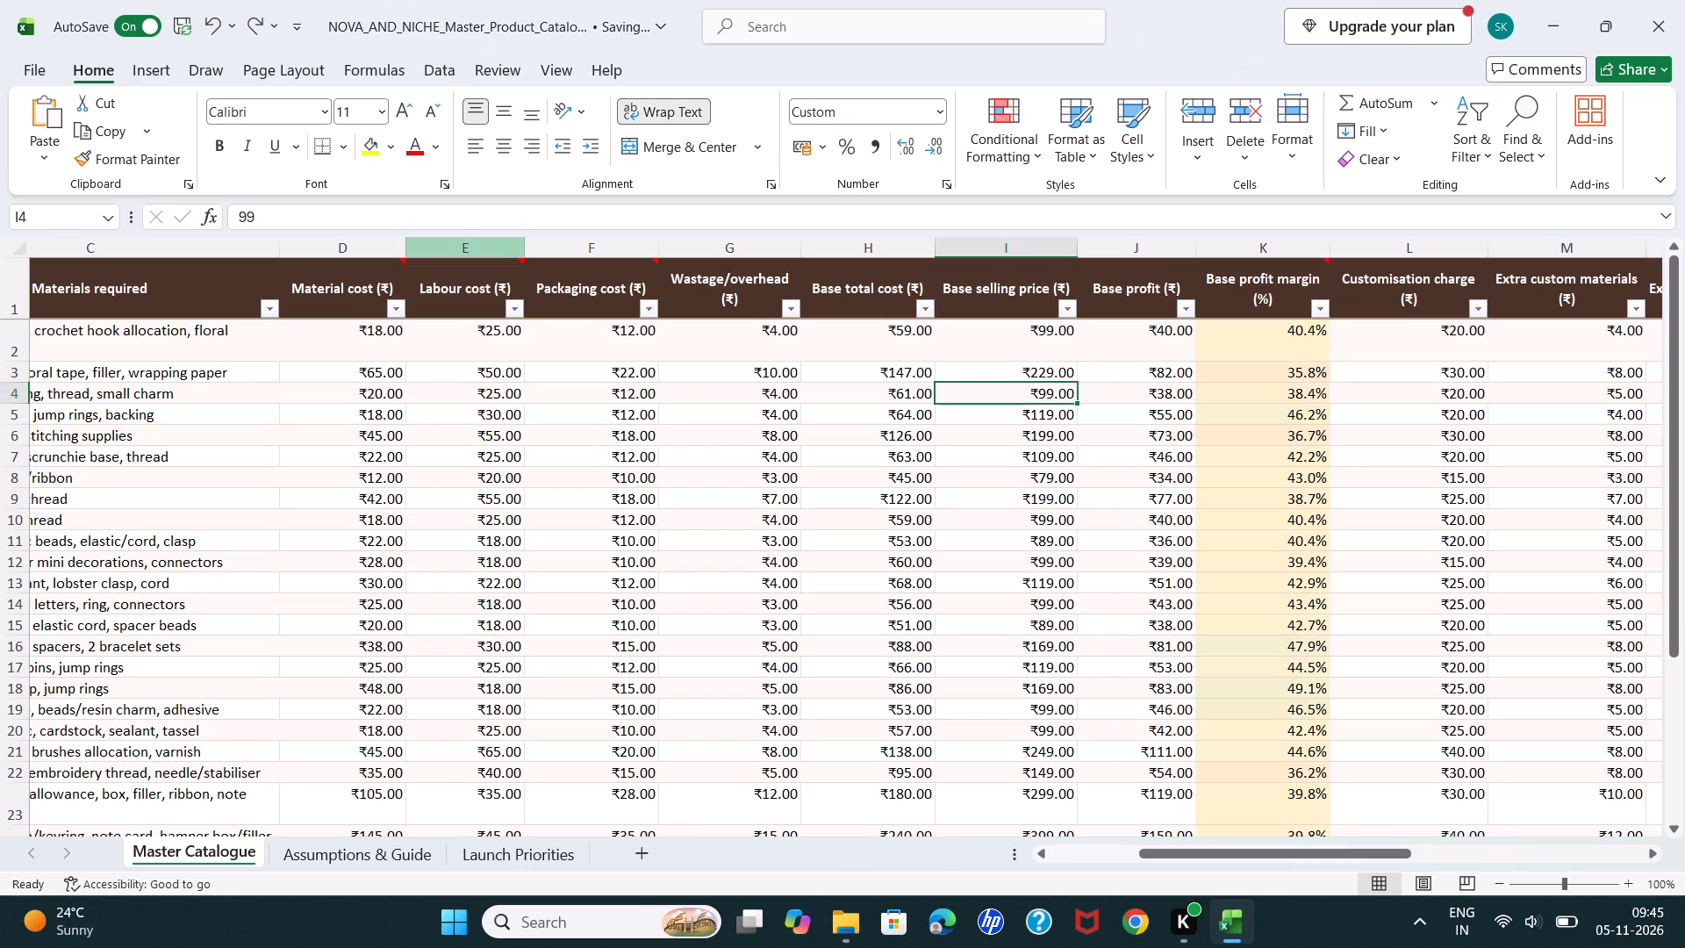
# Check the Mini Crochet Bouquet's base profit and base profit margin cells.
pyautogui.click(1162, 377)
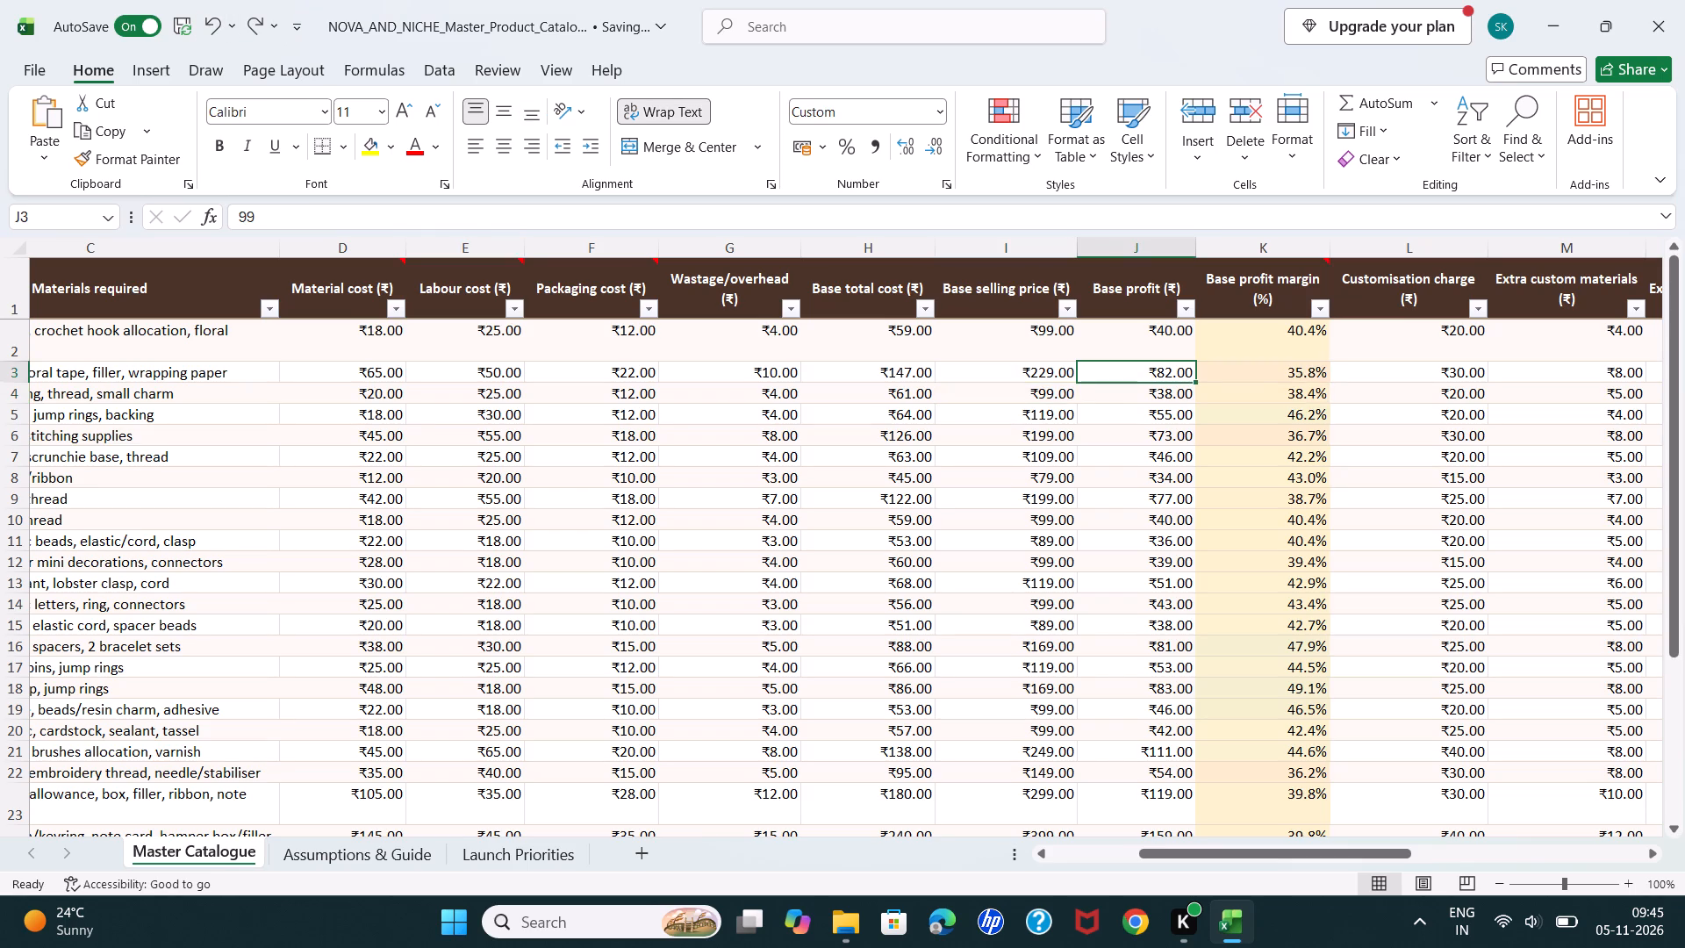
pyautogui.click(1287, 378)
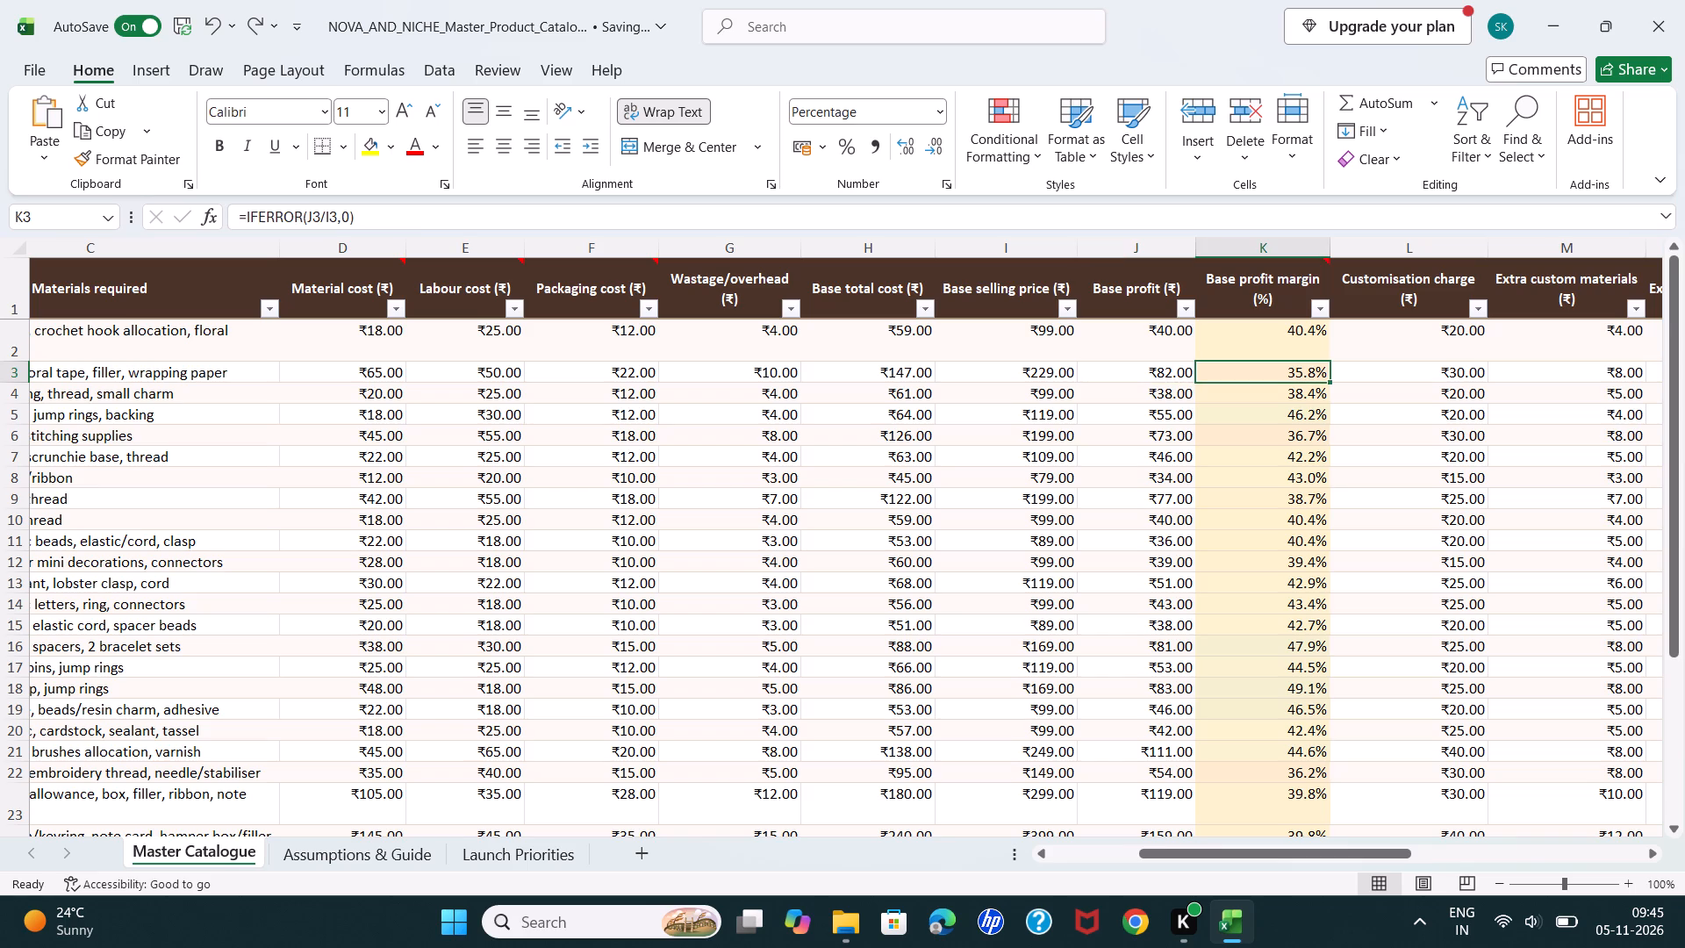
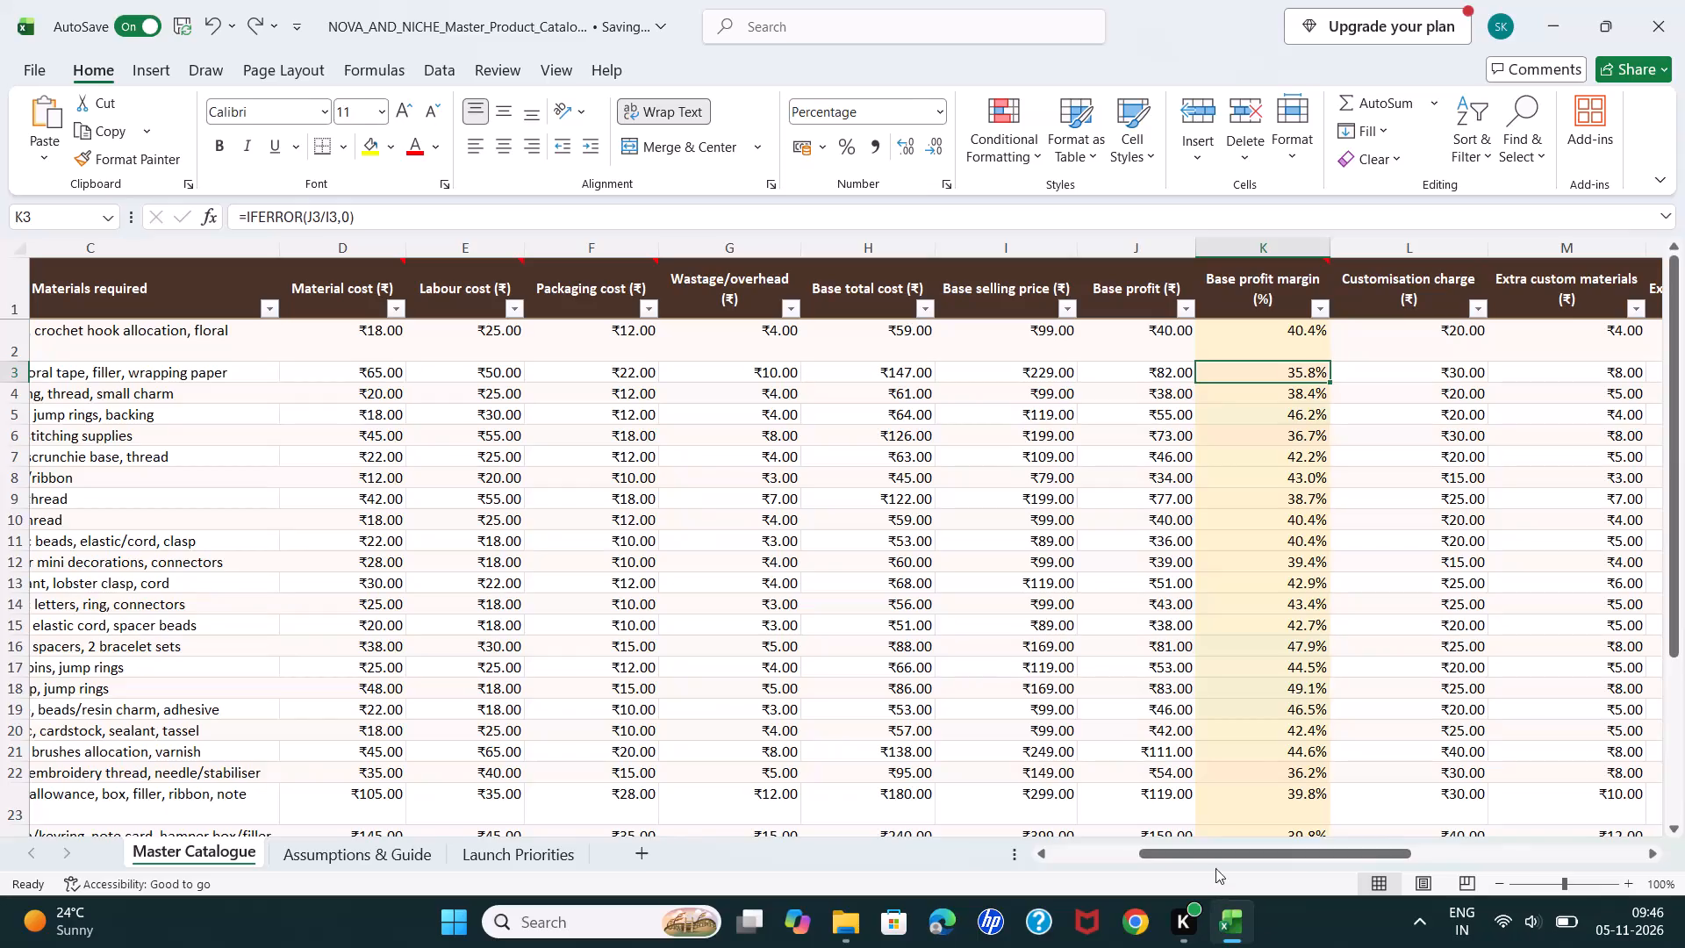
# Review the catalogue's customisation charge, extra custom cost, and custom order price, profit and margin columns through to the pricing notes.
pyautogui.moveTo(1212, 851); pyautogui.dragTo(1229, 858)
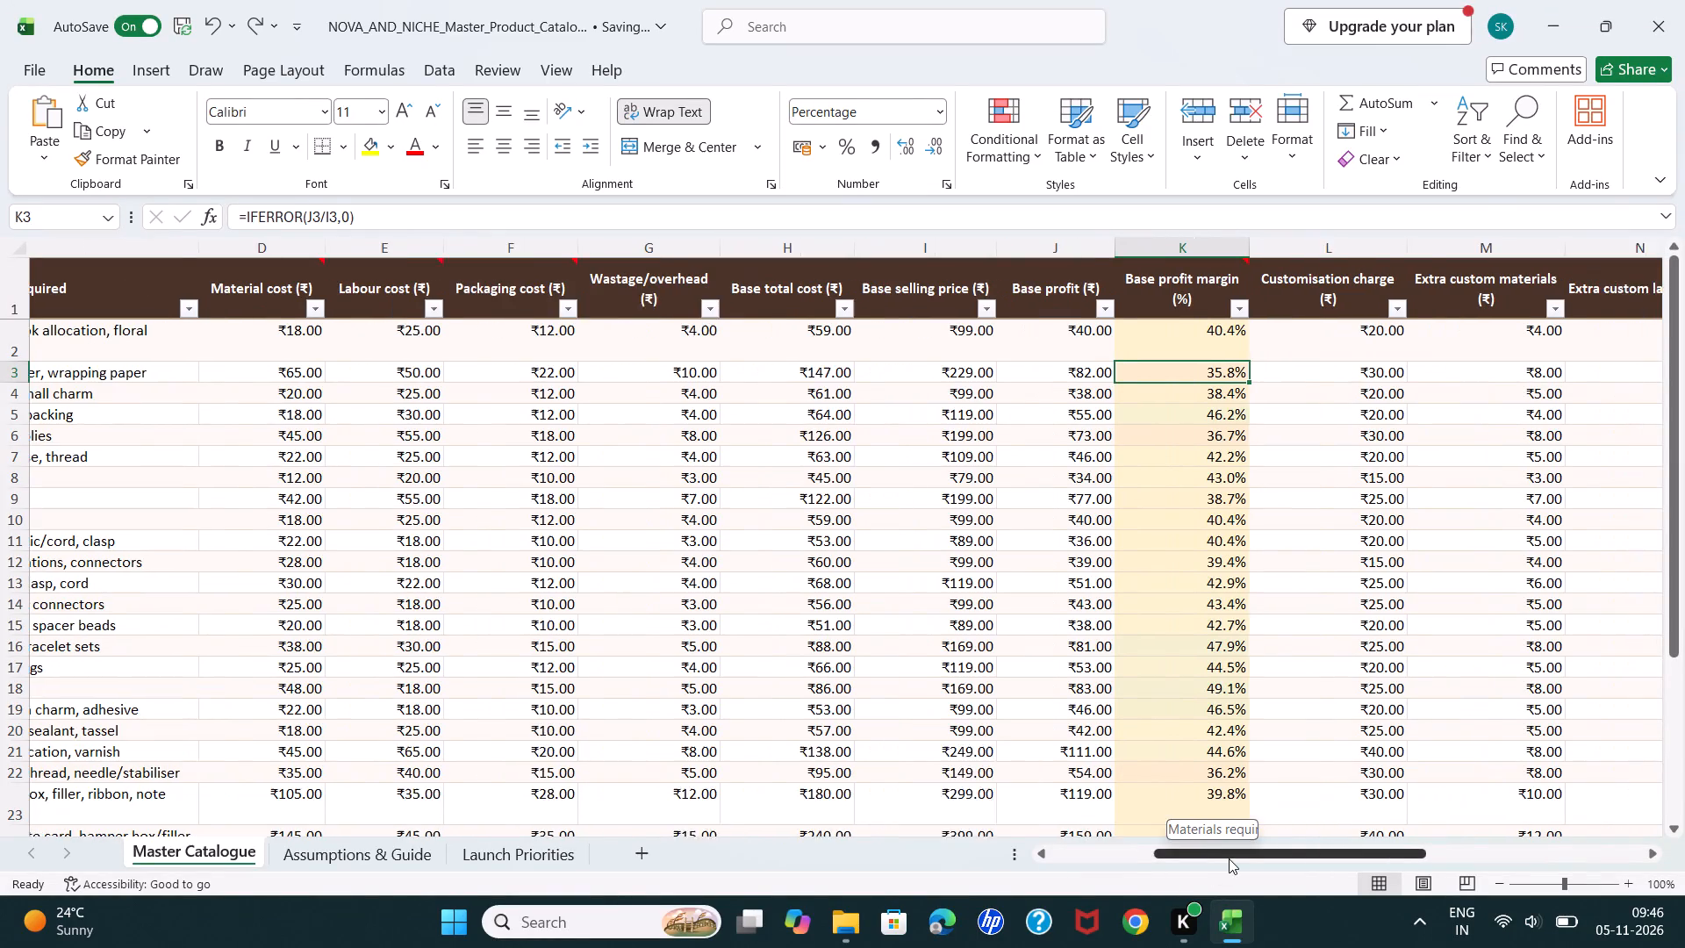
pyautogui.moveTo(1229, 858); pyautogui.dragTo(1308, 875)
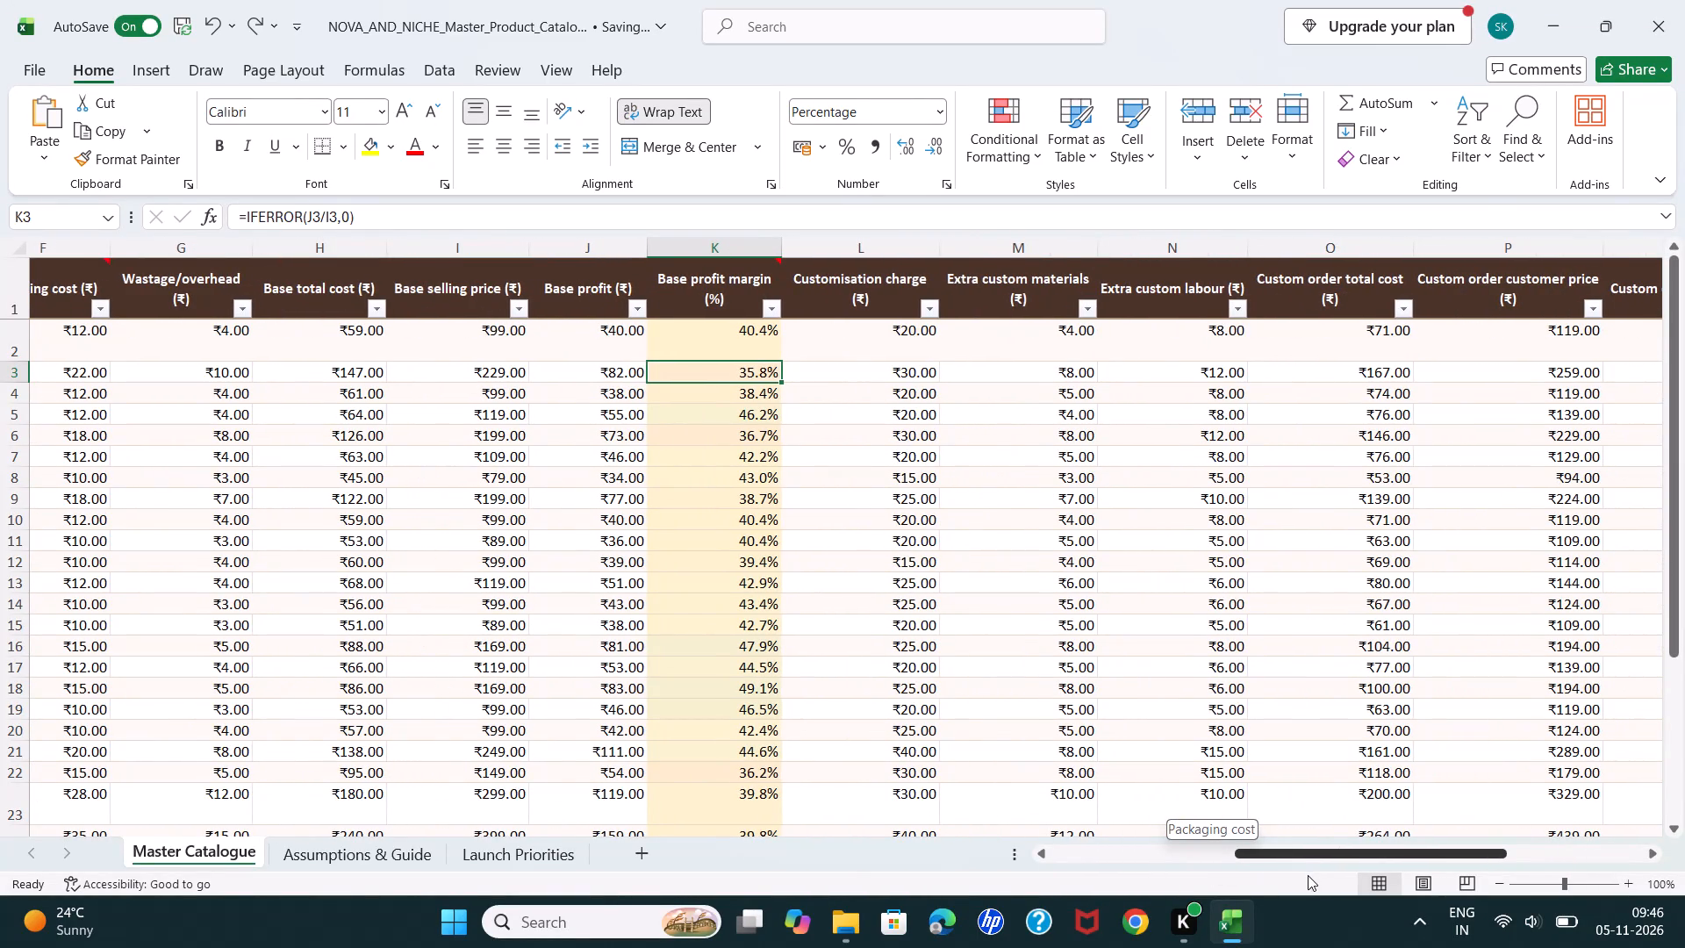
pyautogui.moveTo(1308, 875); pyautogui.dragTo(1306, 869)
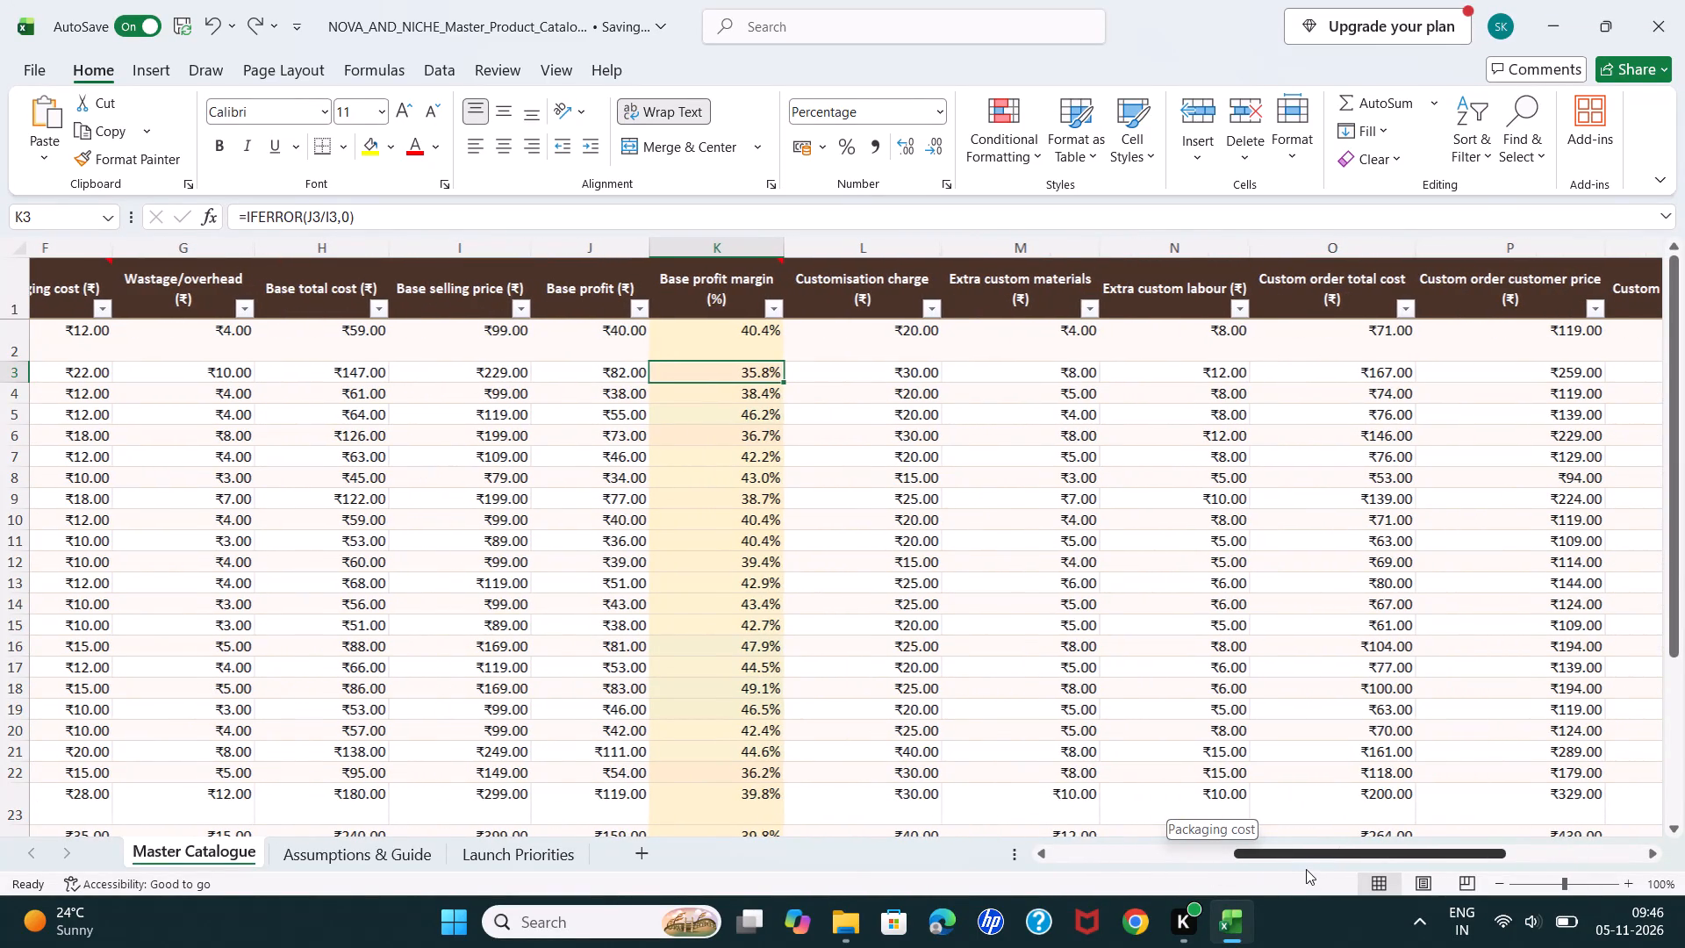
pyautogui.moveTo(1306, 869); pyautogui.dragTo(1344, 876)
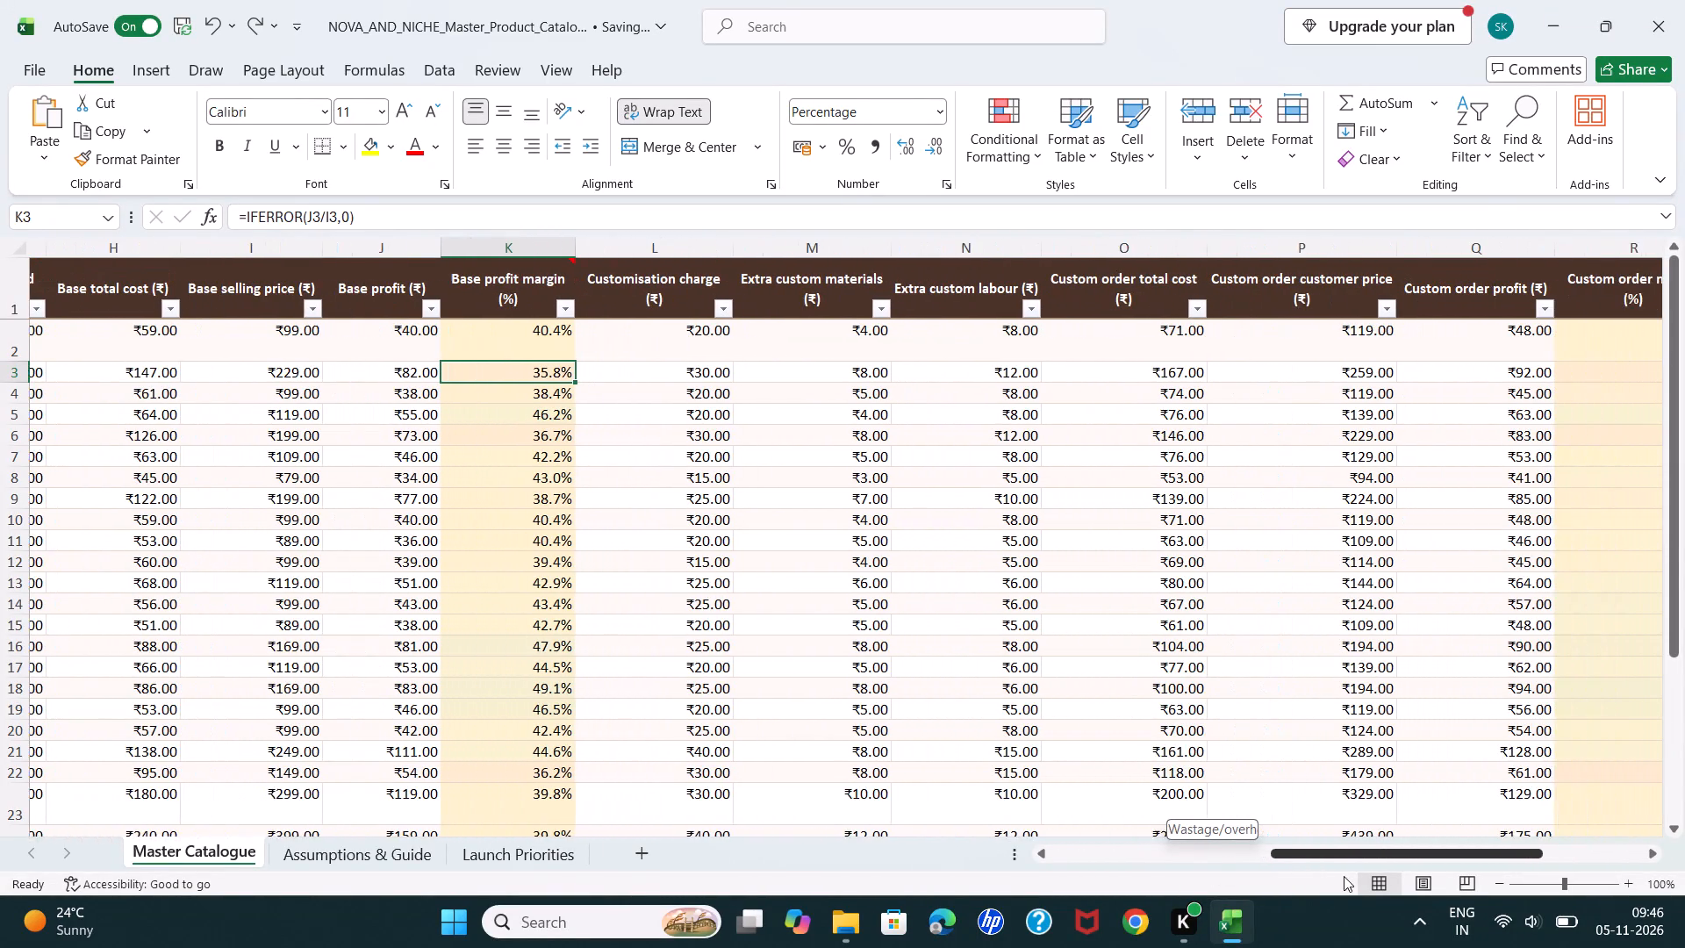
pyautogui.moveTo(1344, 876); pyautogui.dragTo(1390, 869)
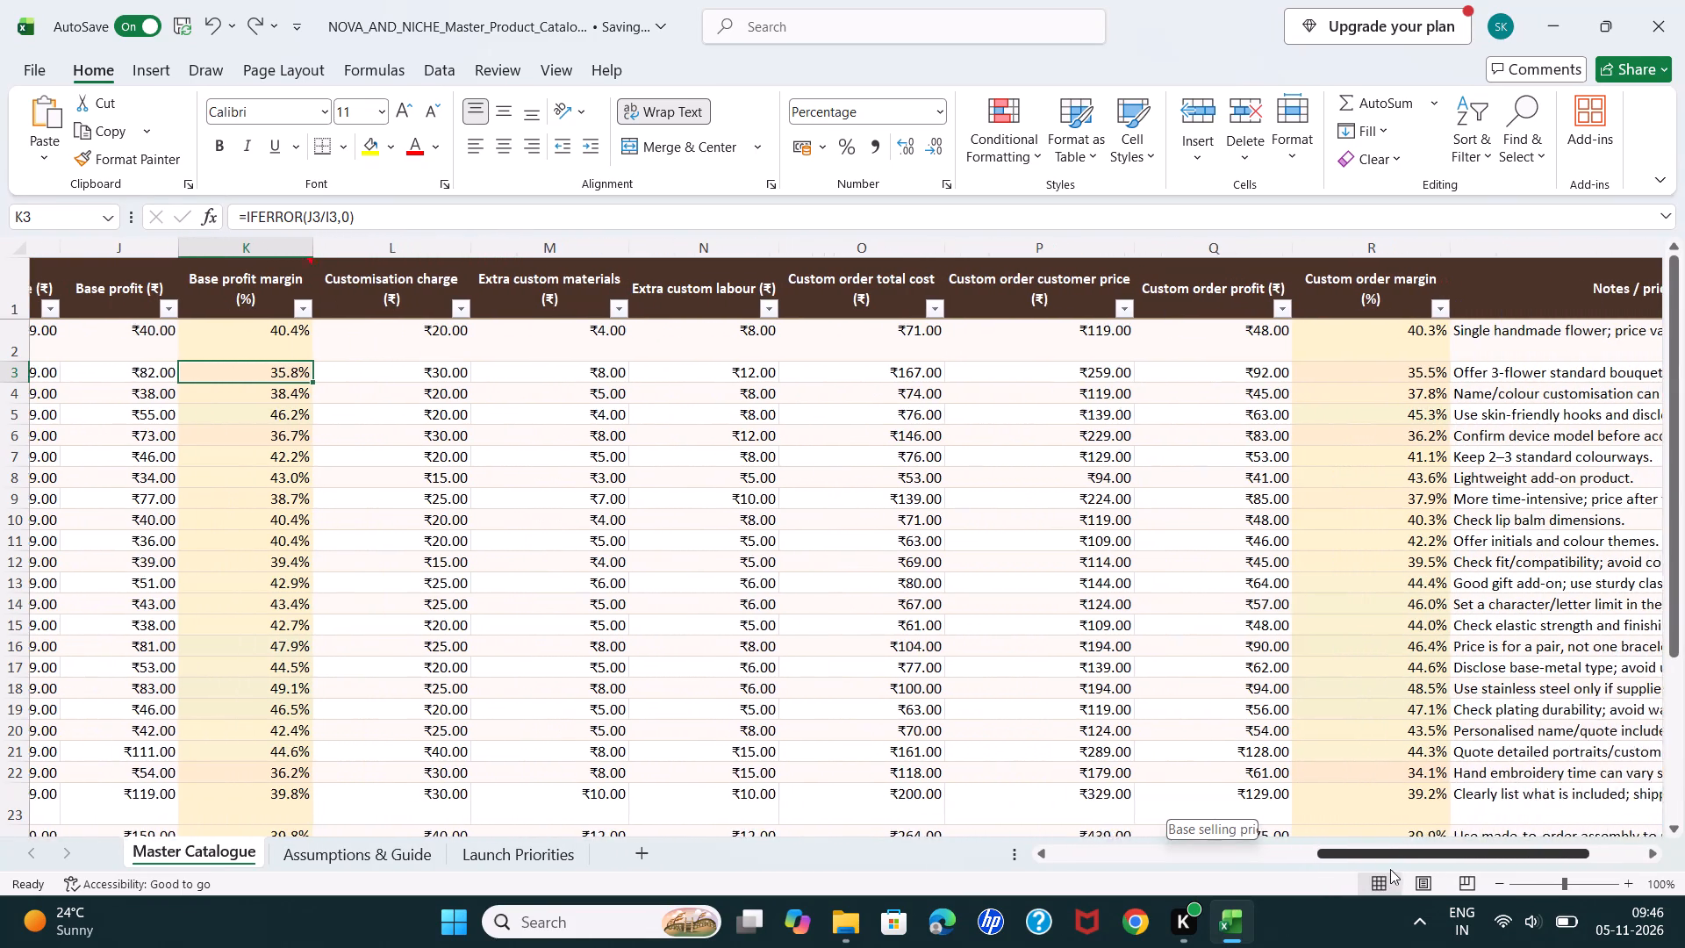
pyautogui.moveTo(1390, 869); pyautogui.dragTo(1611, 858)
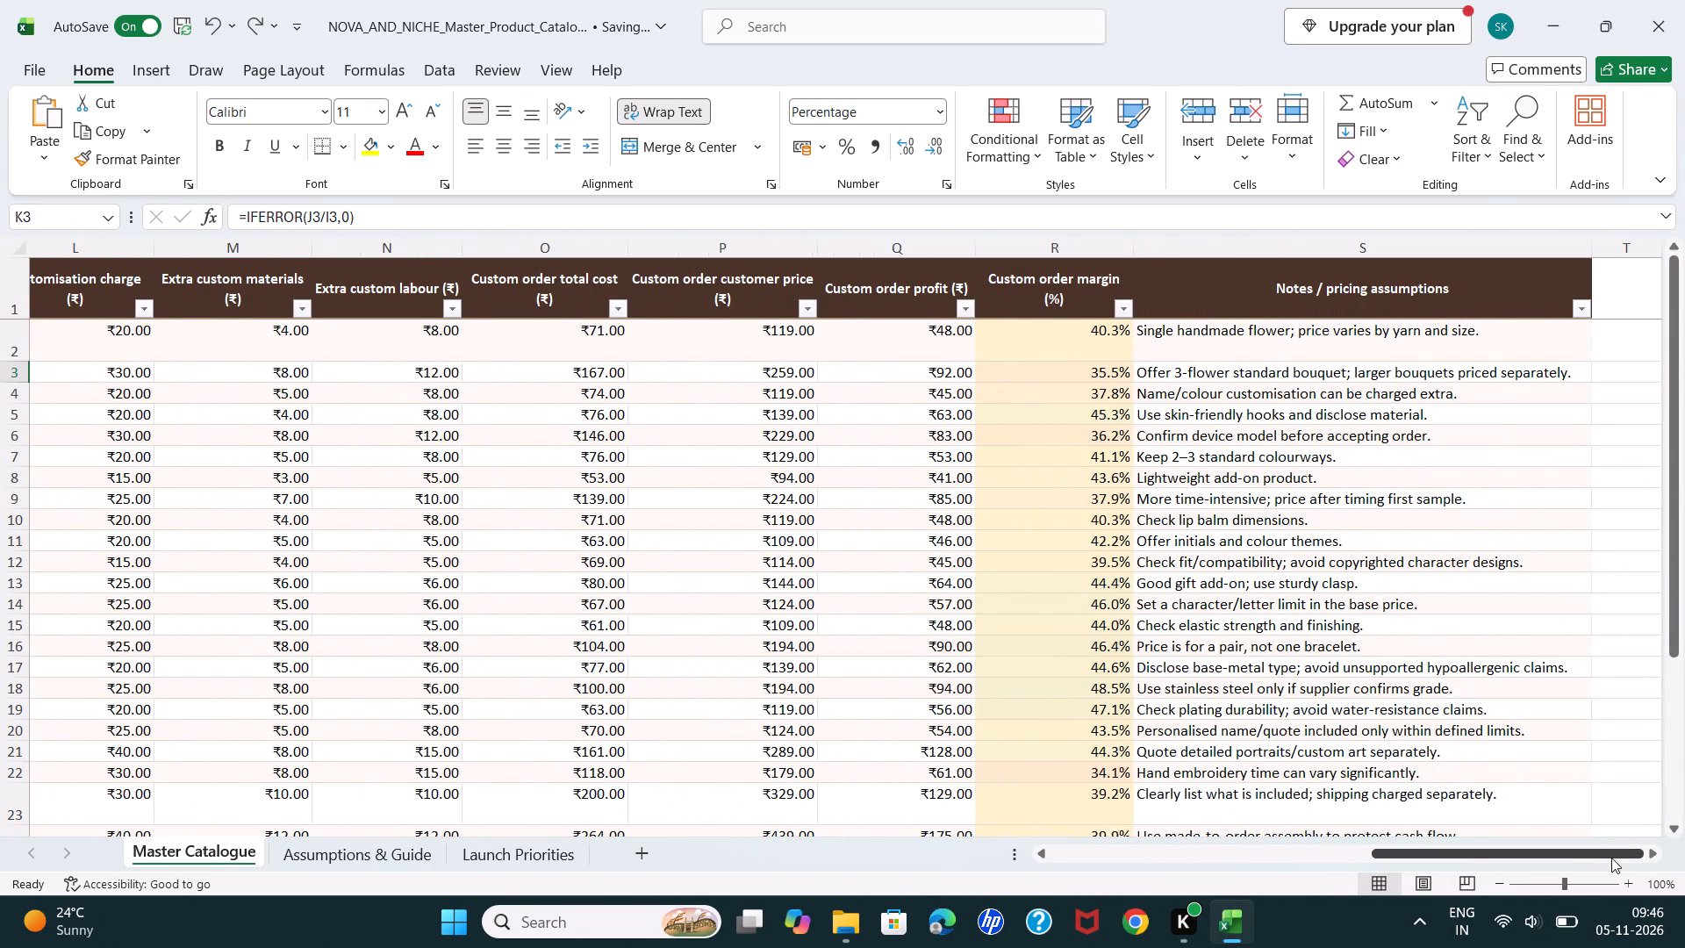
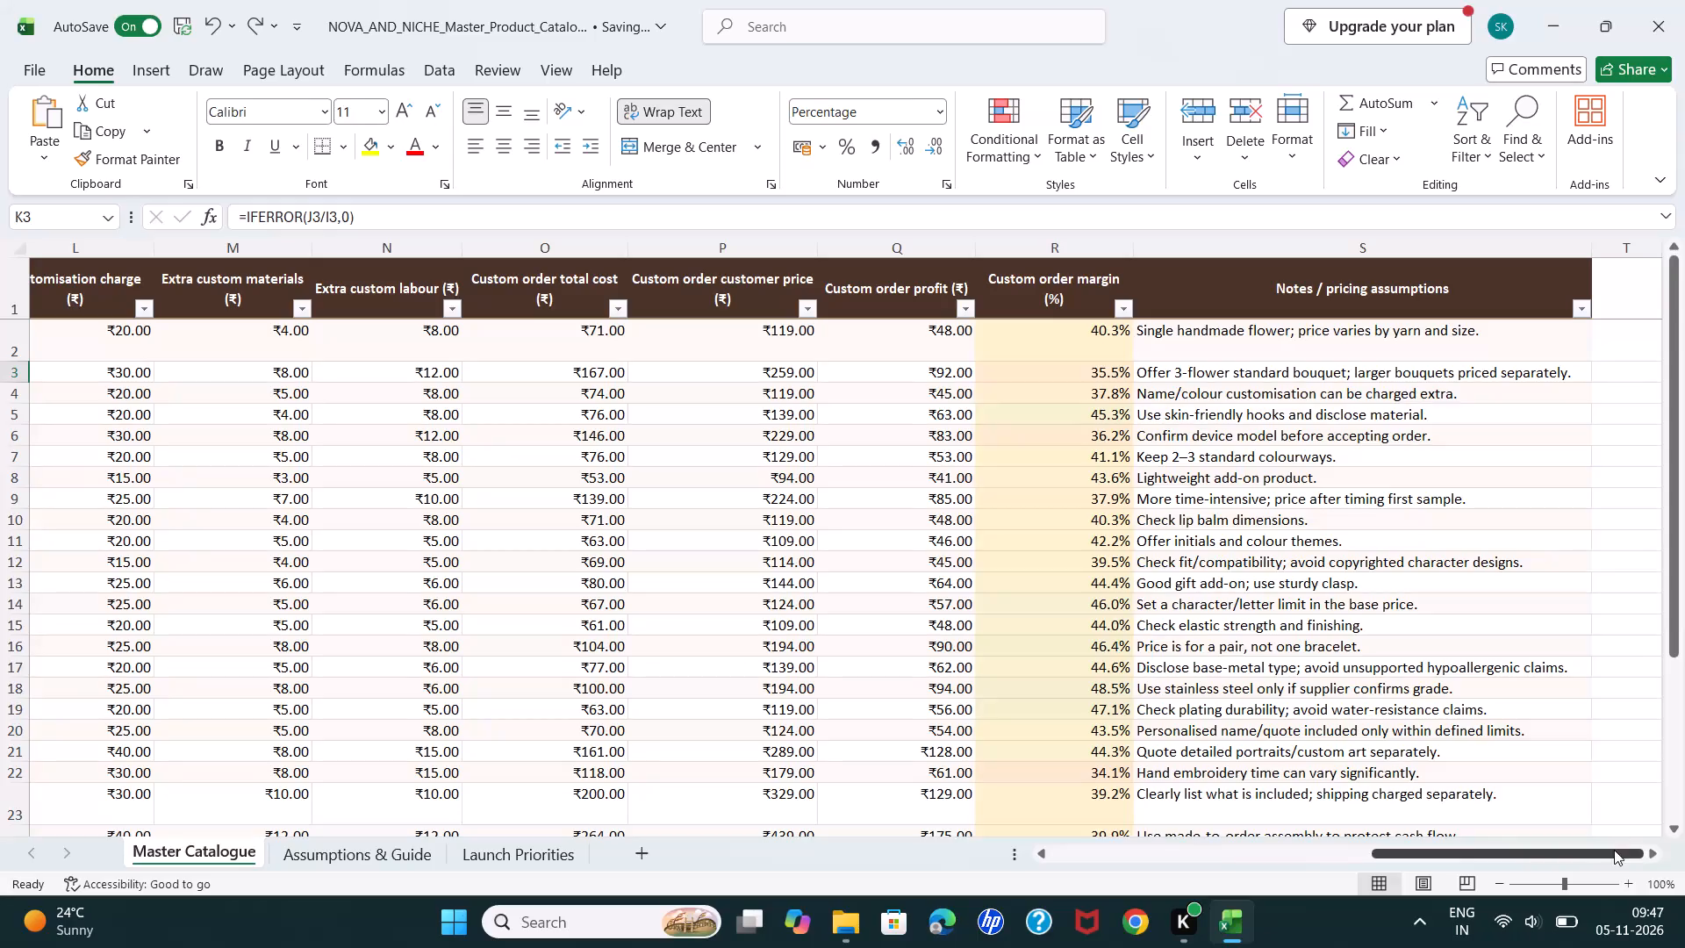
# Set the packaging cost of the Crochet AirPods Case Cover to ₹0 in the Master Catalogue.
pyautogui.moveTo(1615, 851); pyautogui.dragTo(1387, 898)
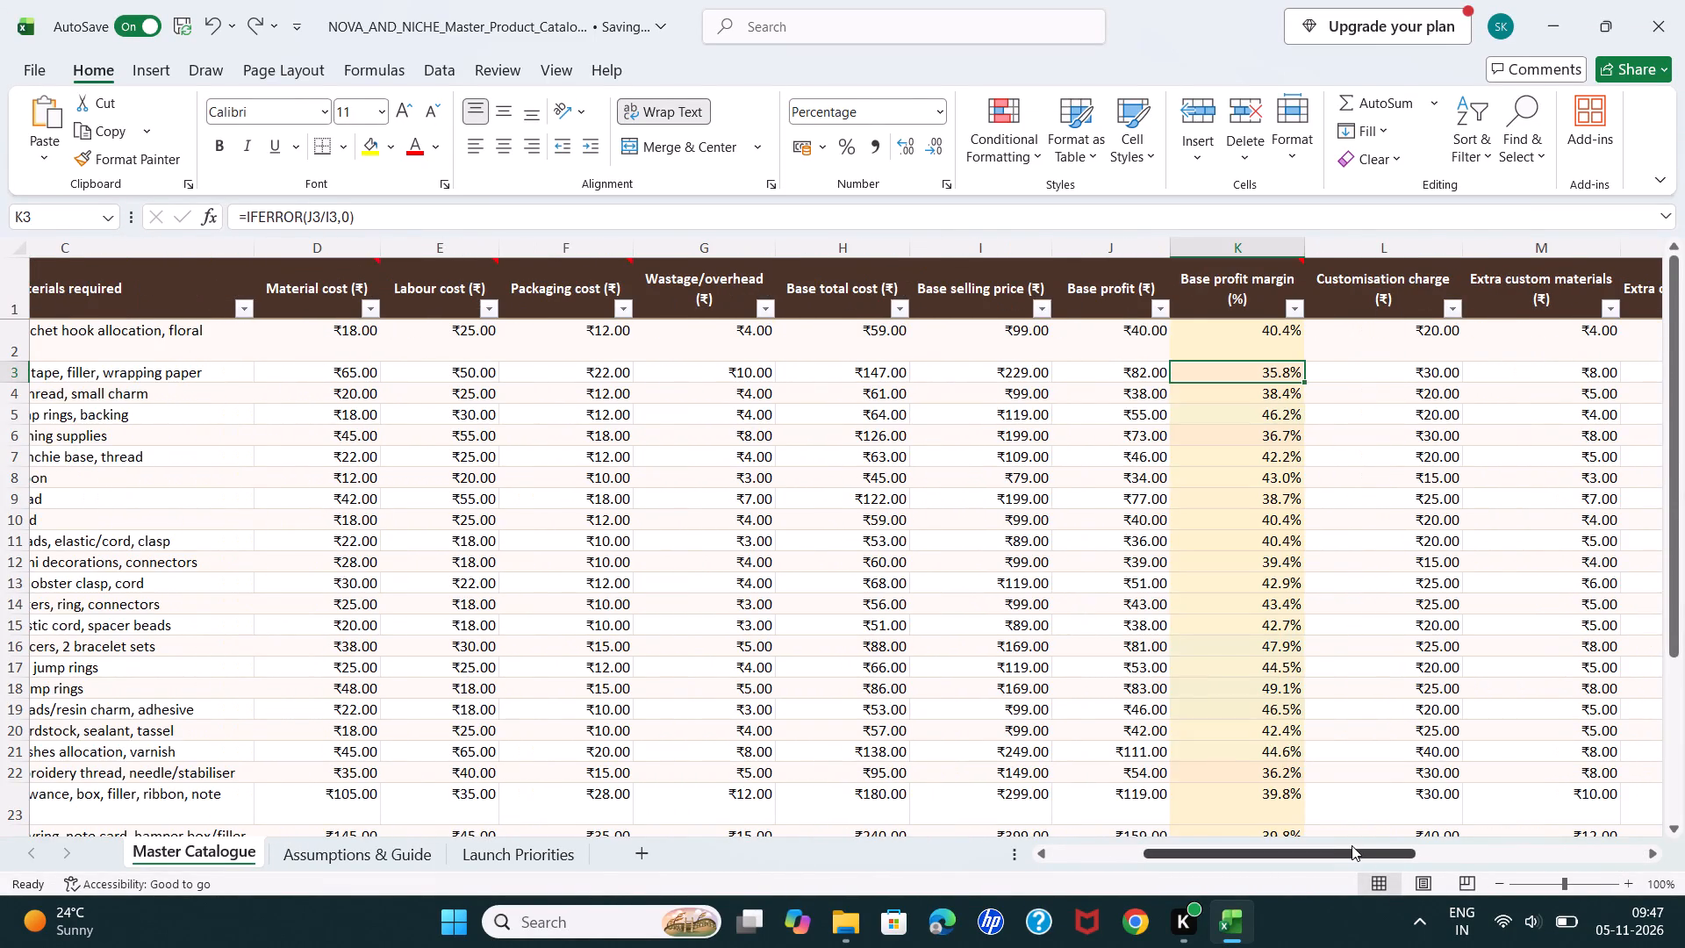
pyautogui.moveTo(1352, 846); pyautogui.dragTo(977, 858)
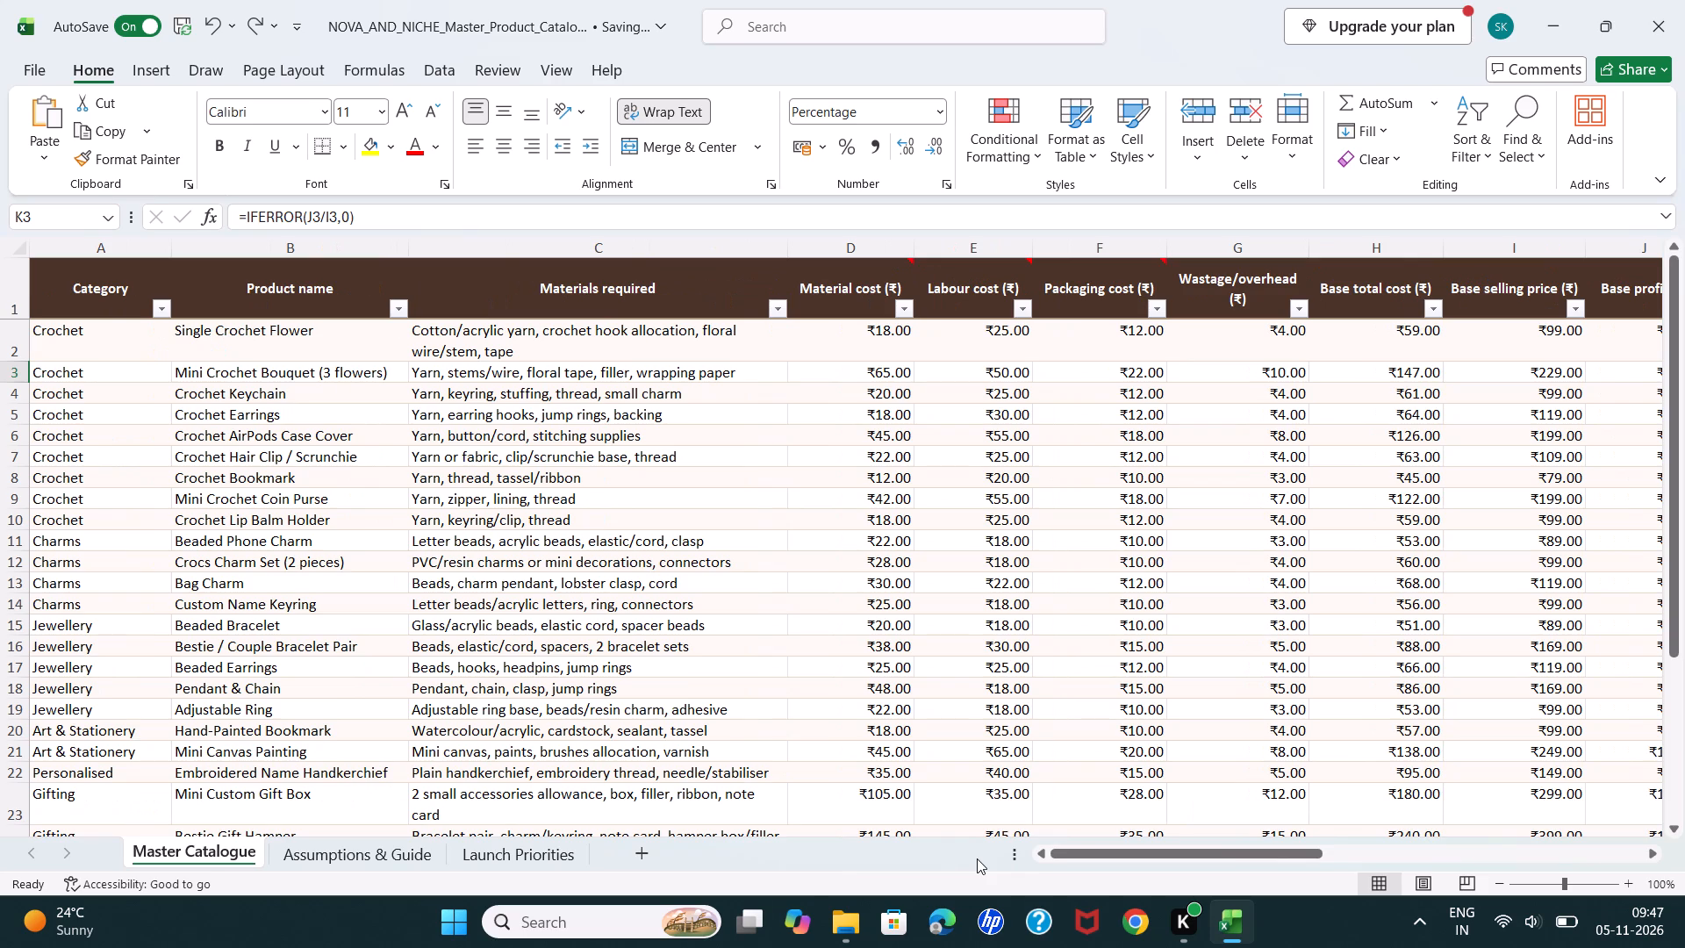
pyautogui.click(316, 441)
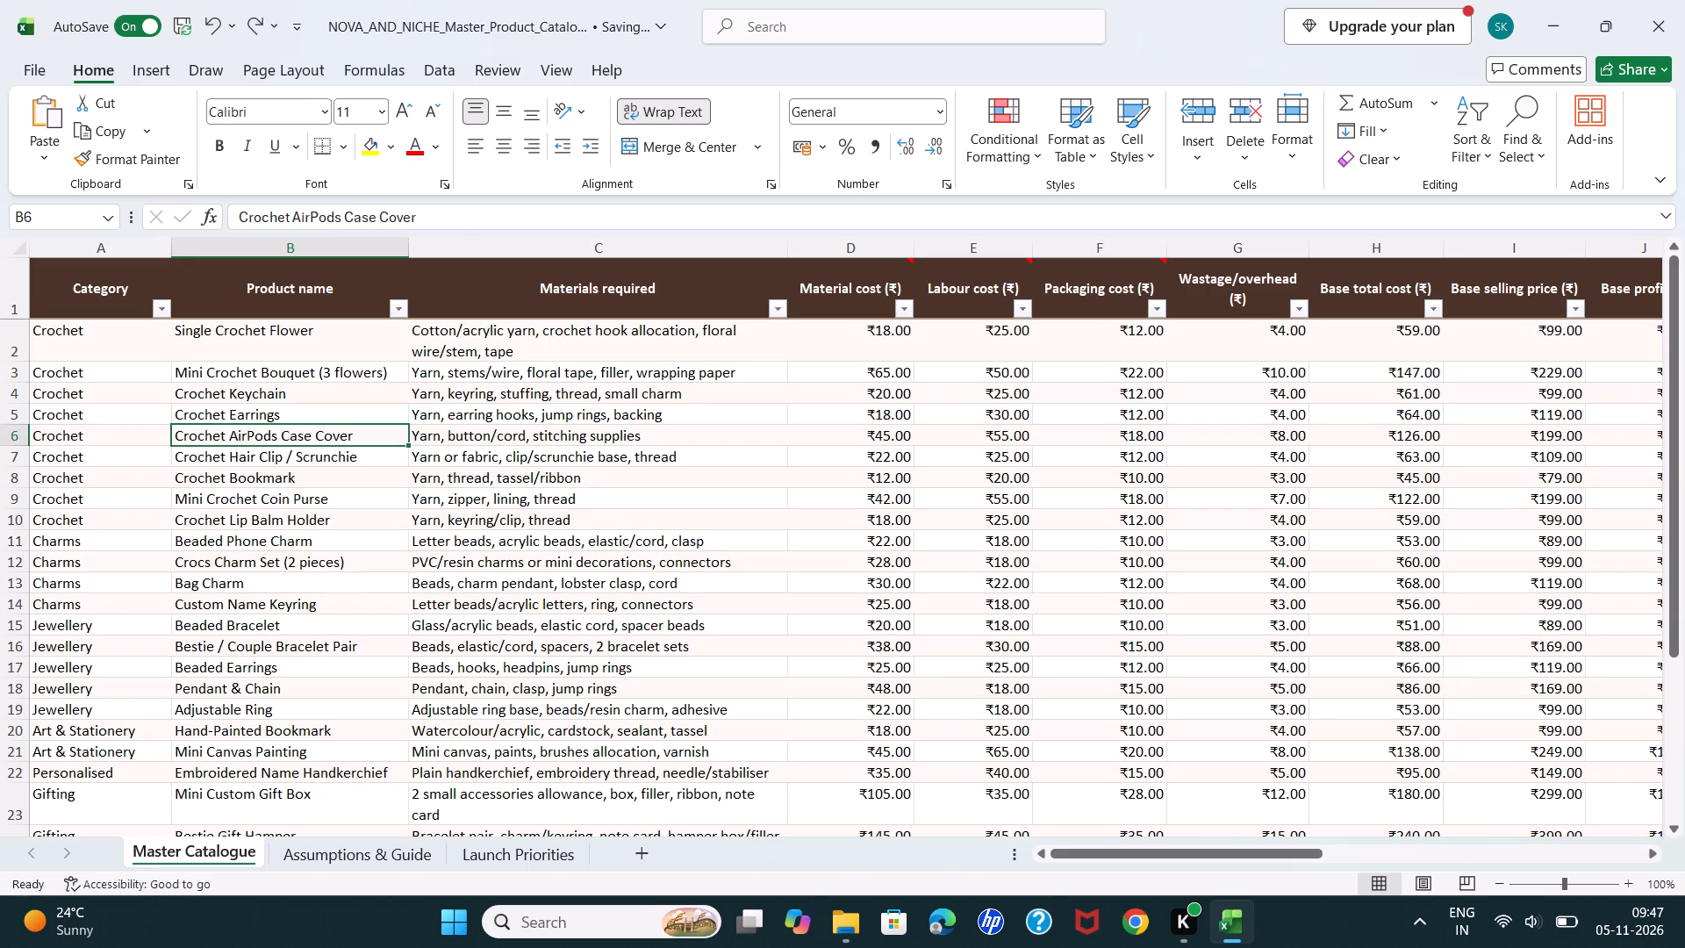
pyautogui.click(282, 456)
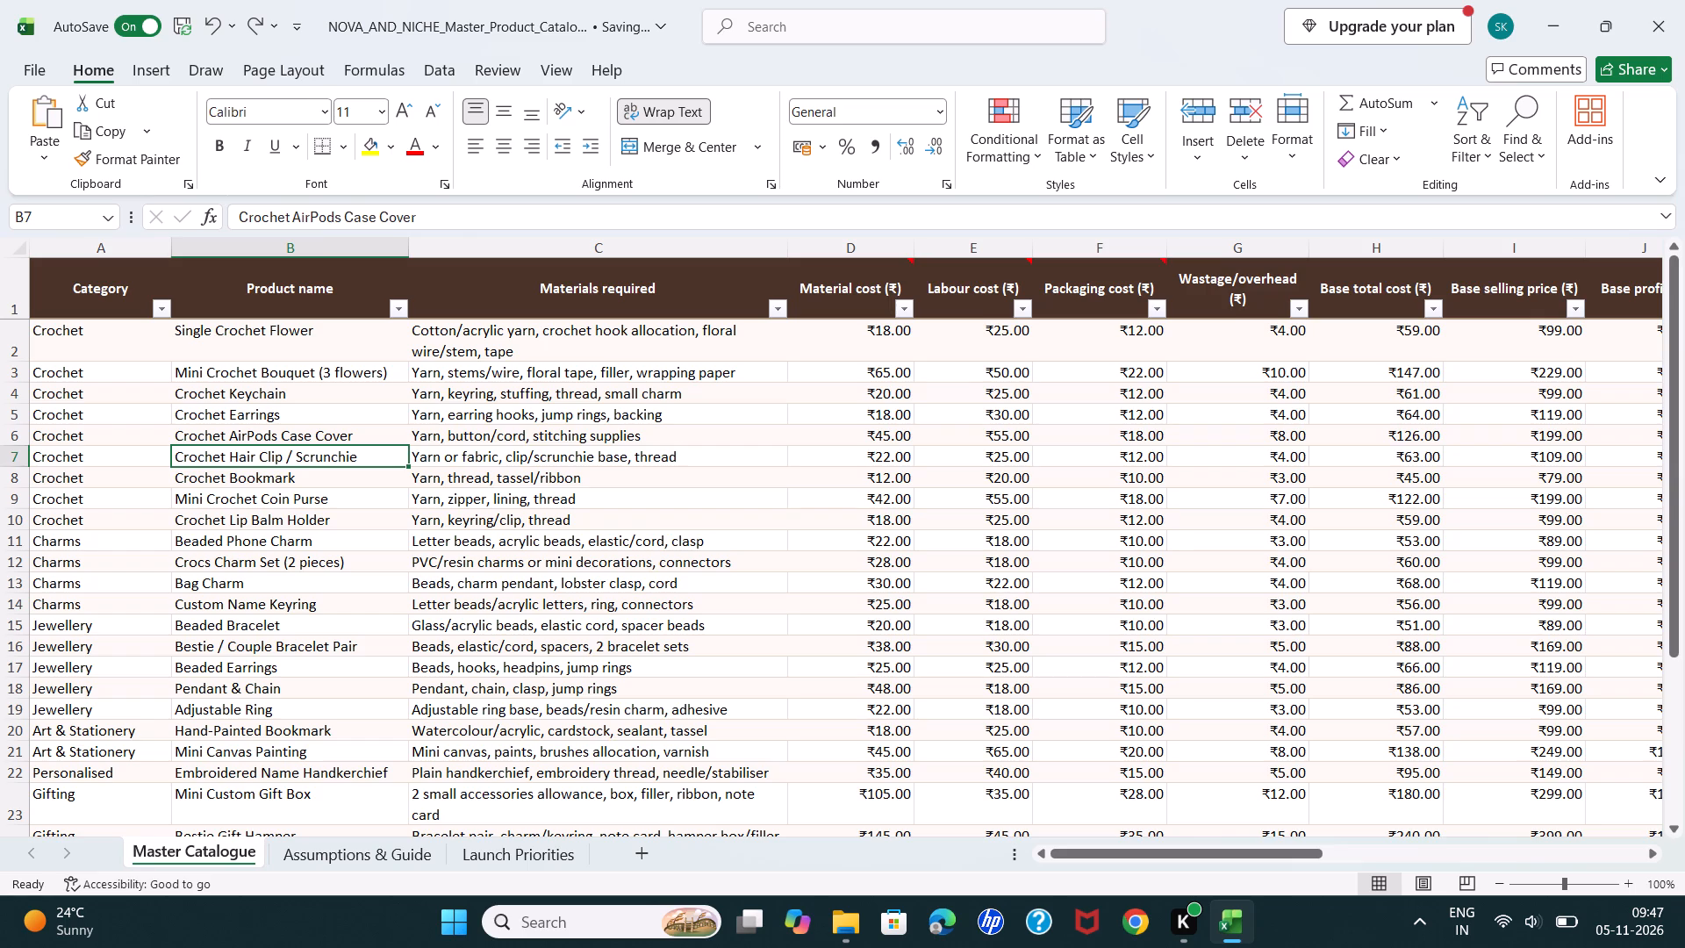
pyautogui.click(960, 441)
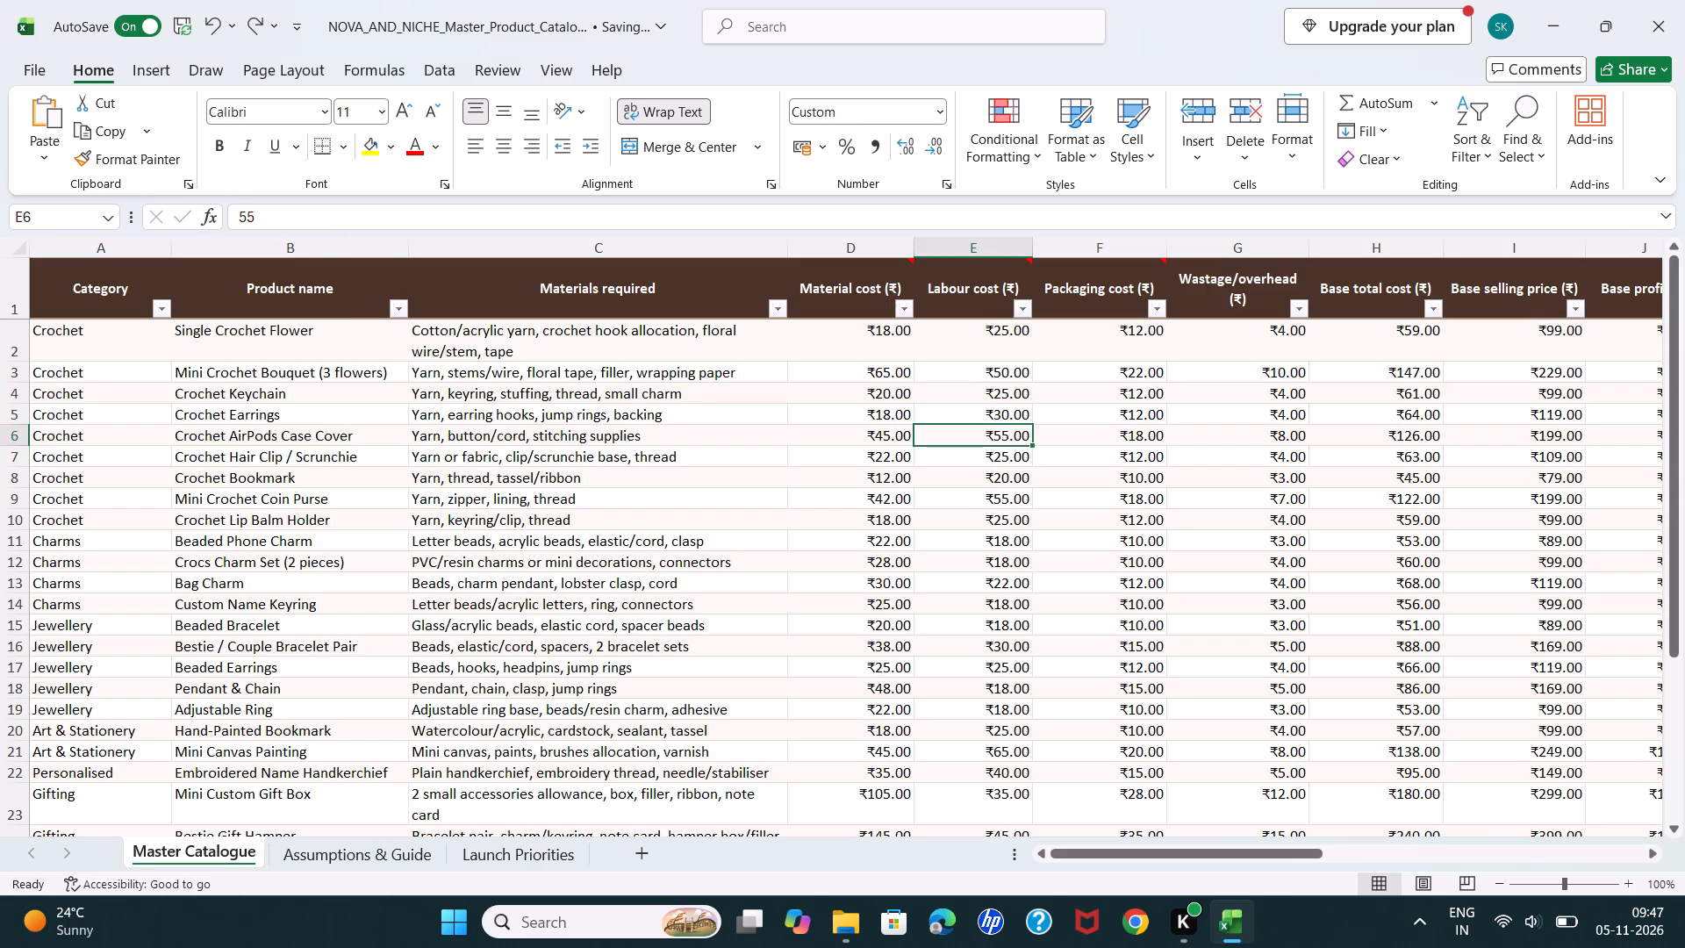
pyautogui.click(1003, 438)
pyautogui.click(1146, 438)
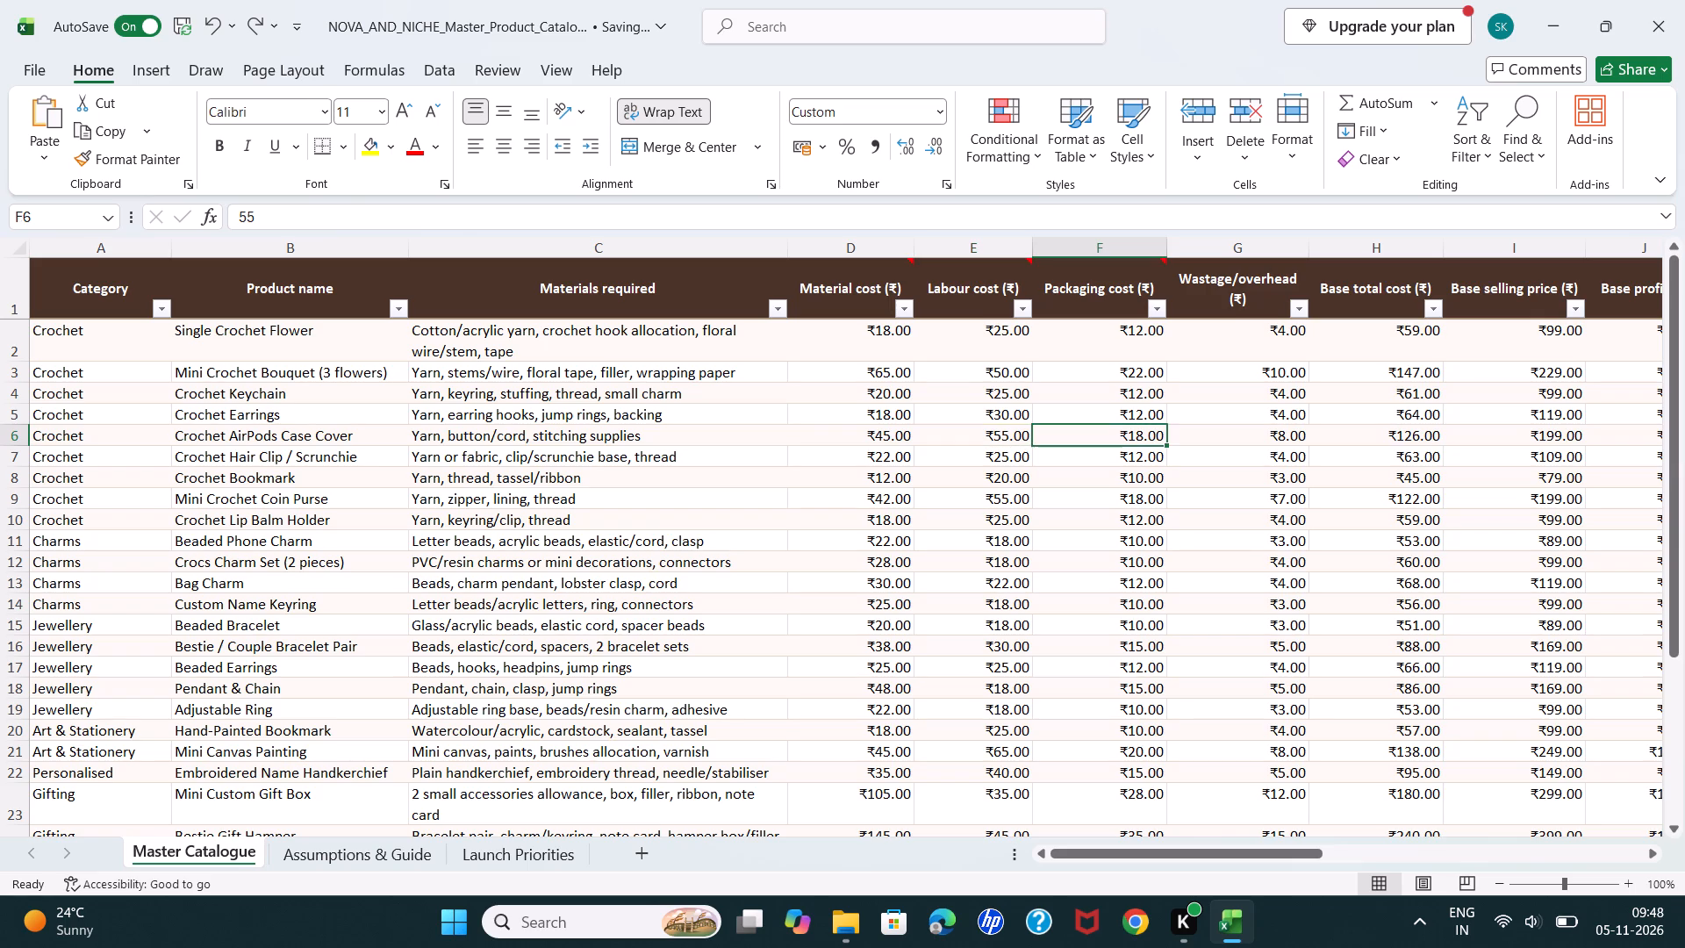
pyautogui.write('00')
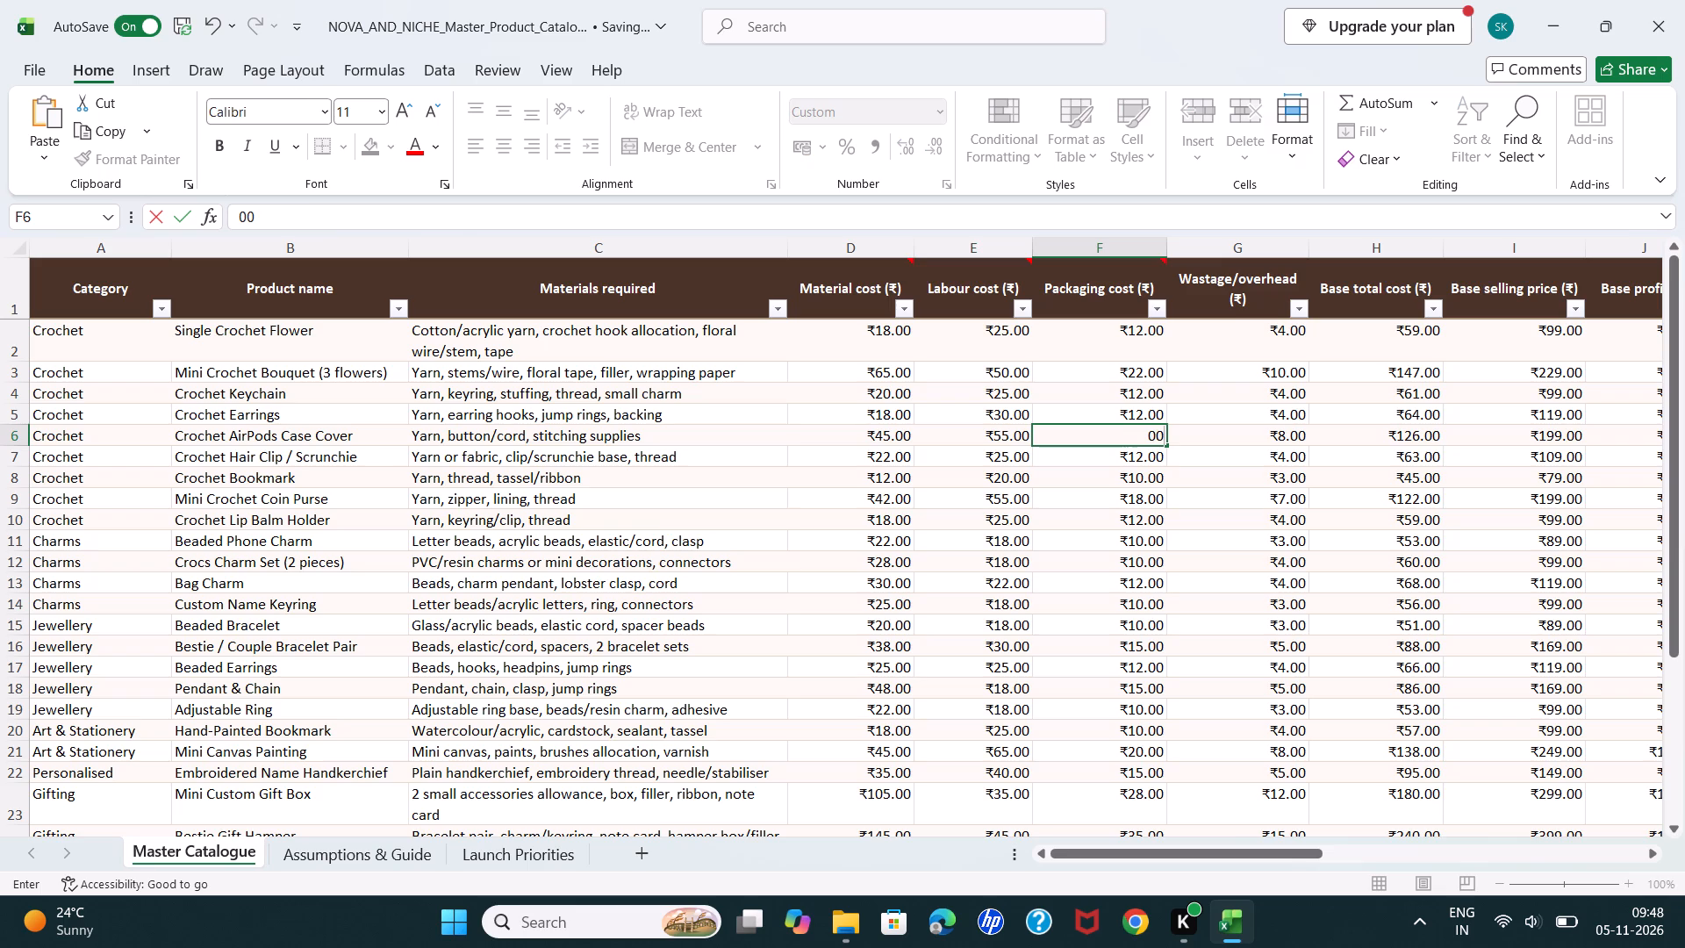
pyautogui.press('Return')
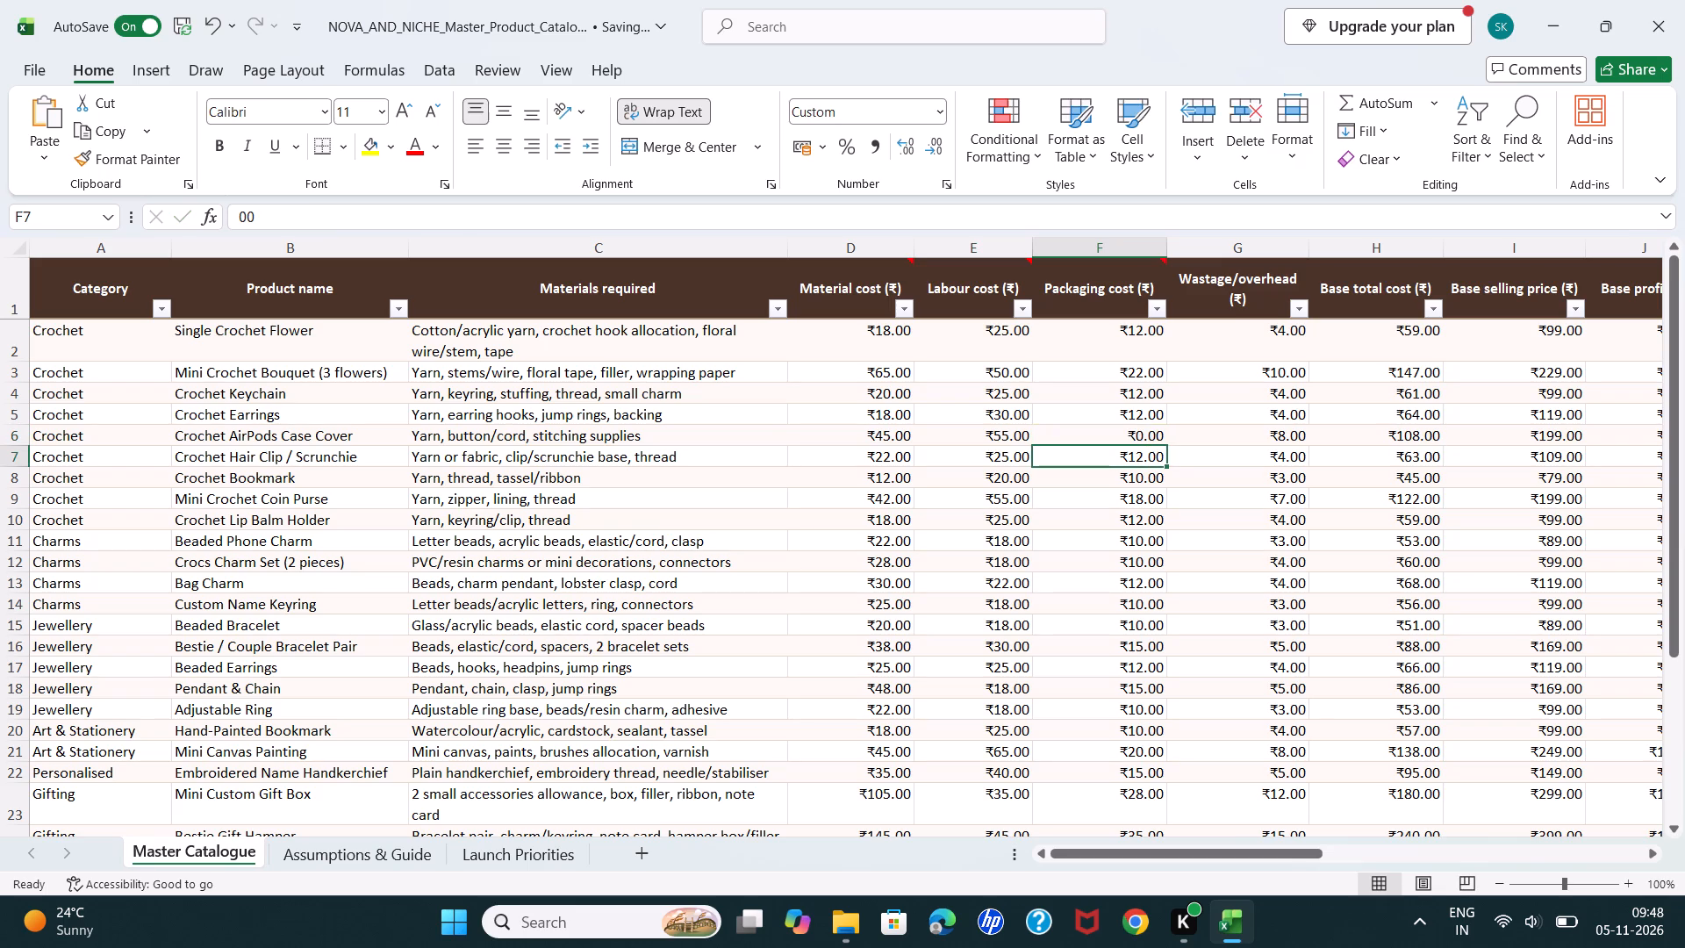
# Set the labour cost of the Crochet AirPods Case Cover to ₹30.
pyautogui.click(977, 434)
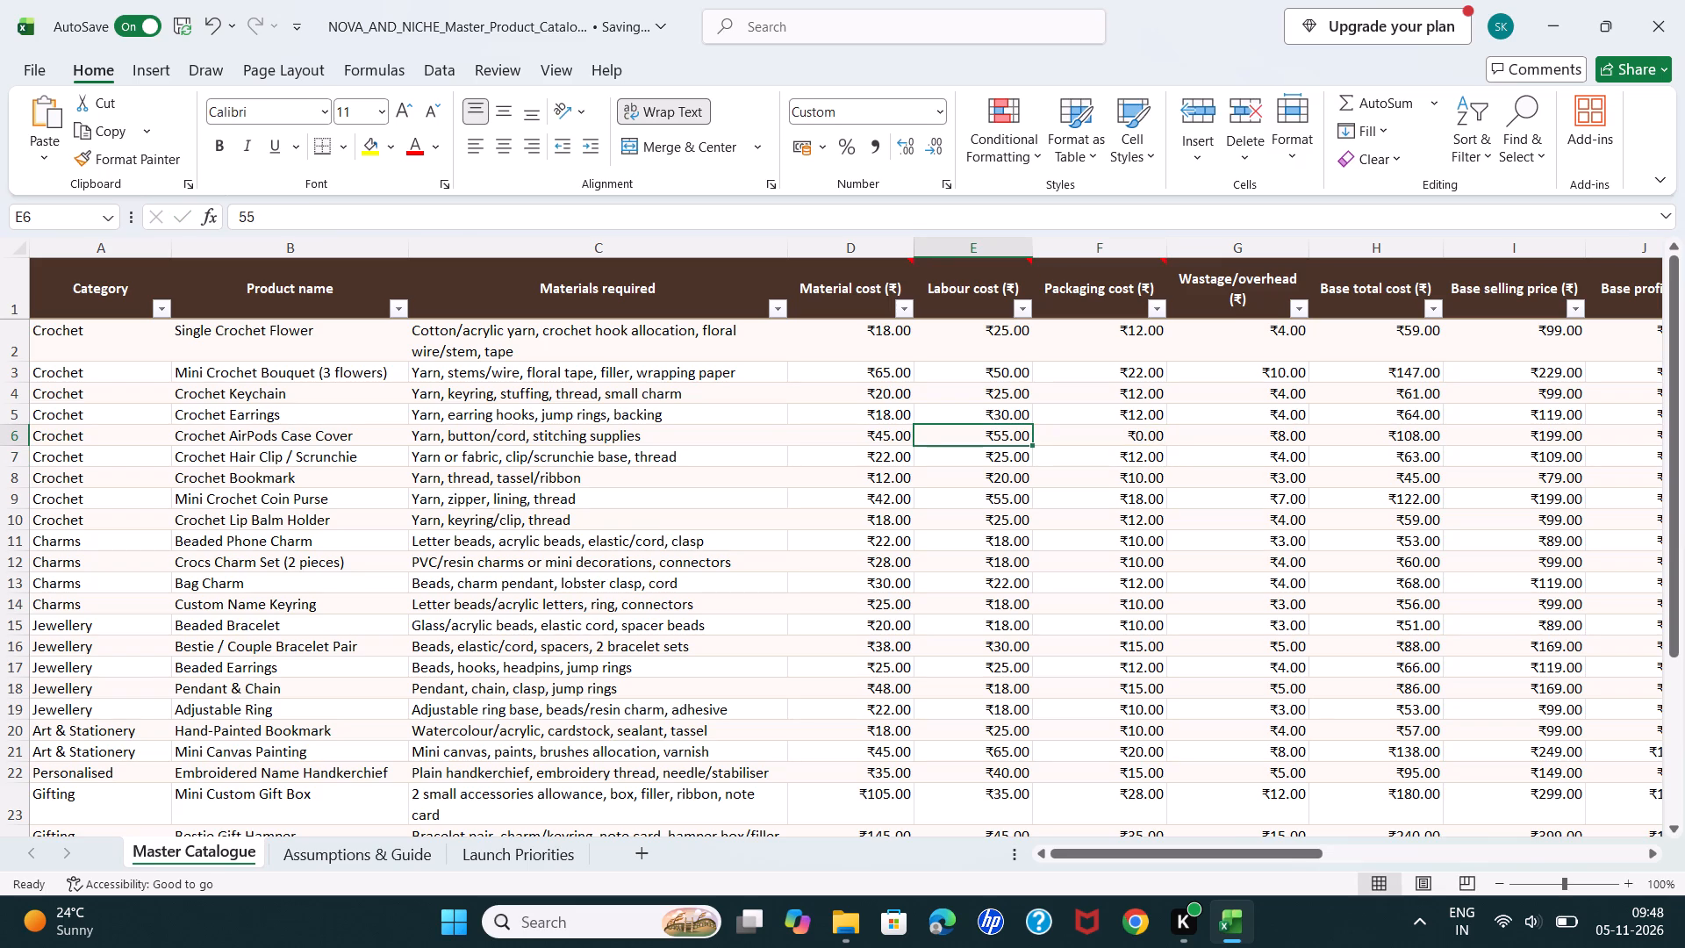
pyautogui.write('30')
pyautogui.press('Return')
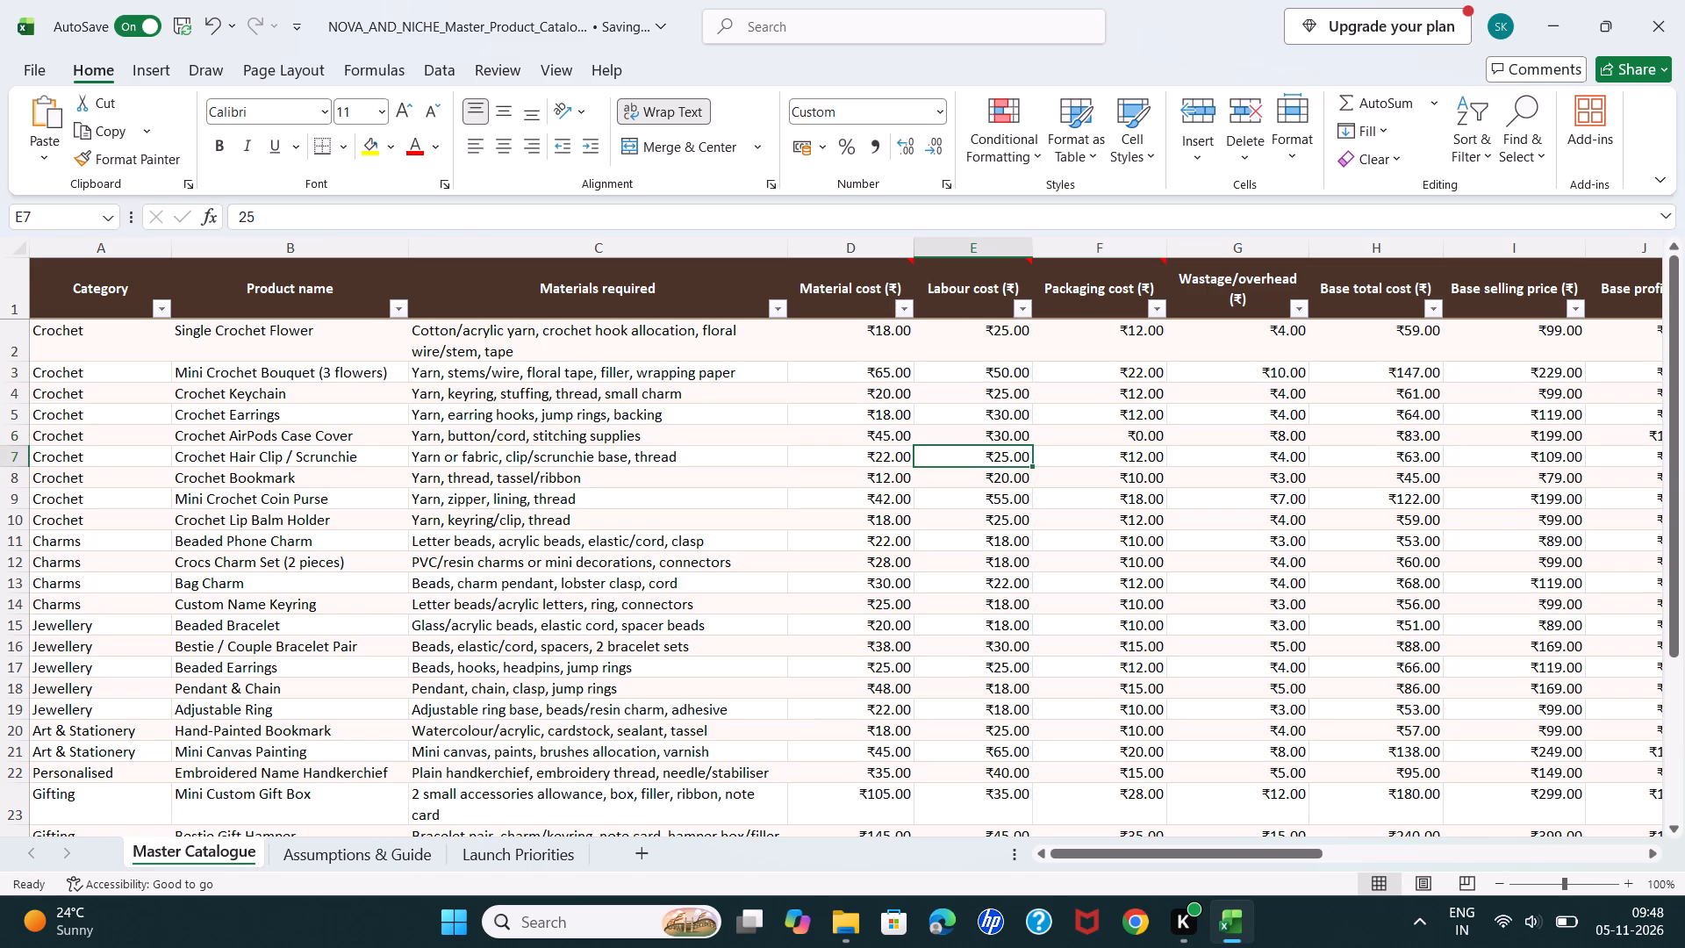
# Check the Crochet AirPods Case Cover's base total cost and set its base selling price to ₹119.
pyautogui.click(1291, 433)
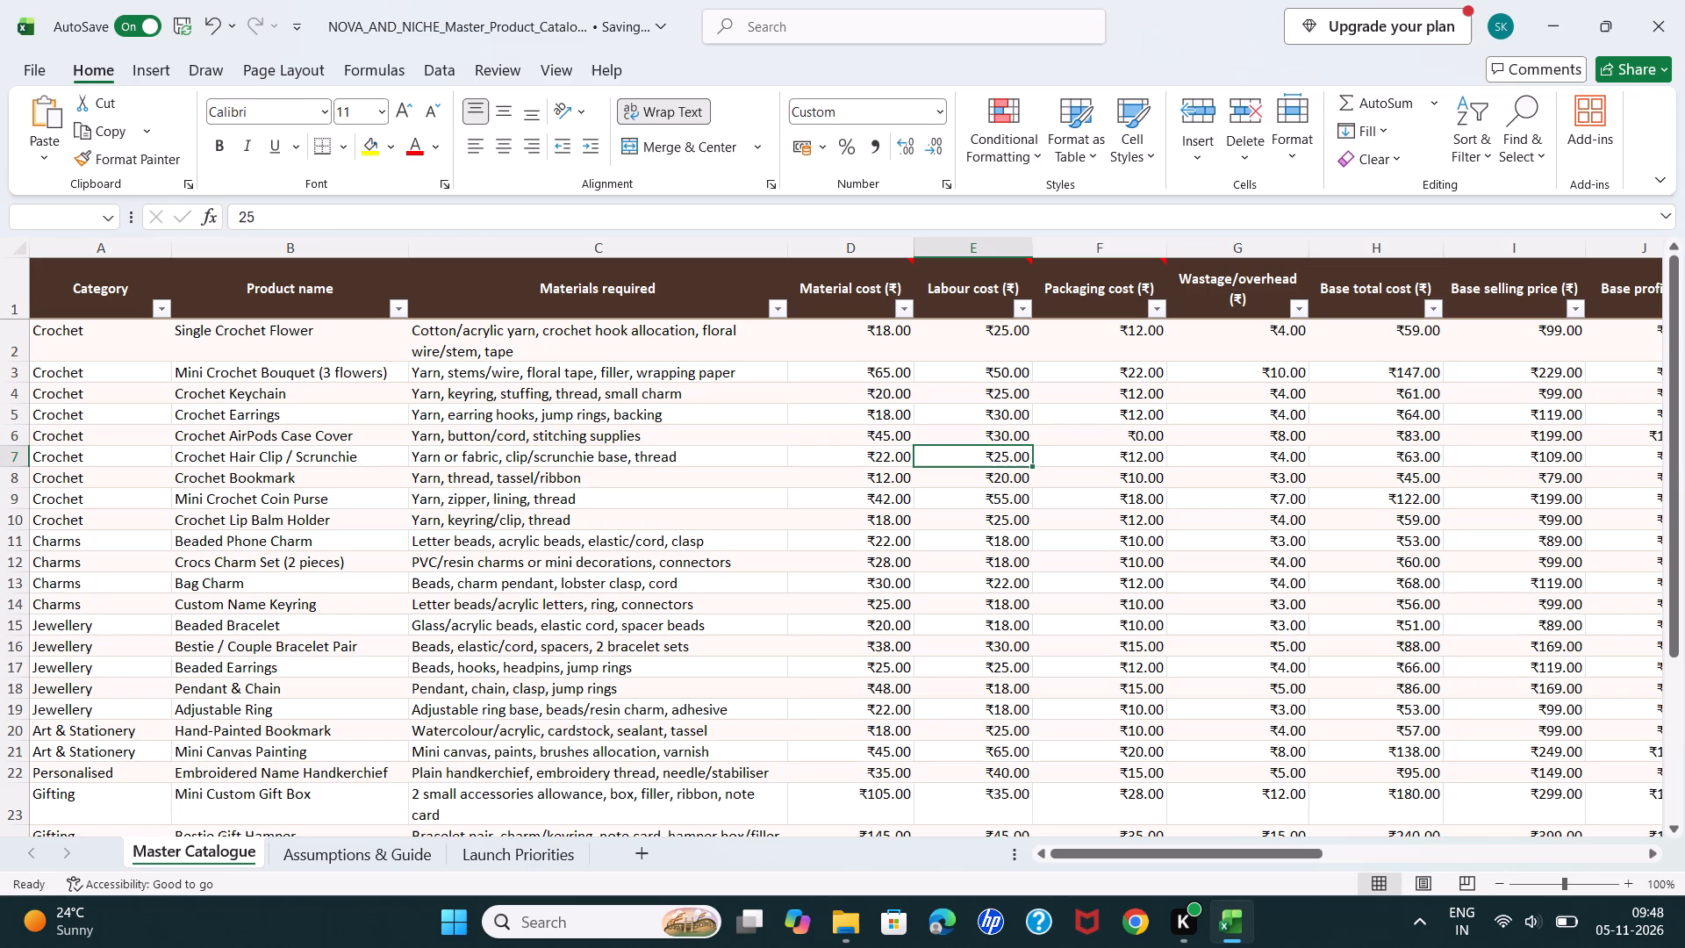
pyautogui.click(1377, 438)
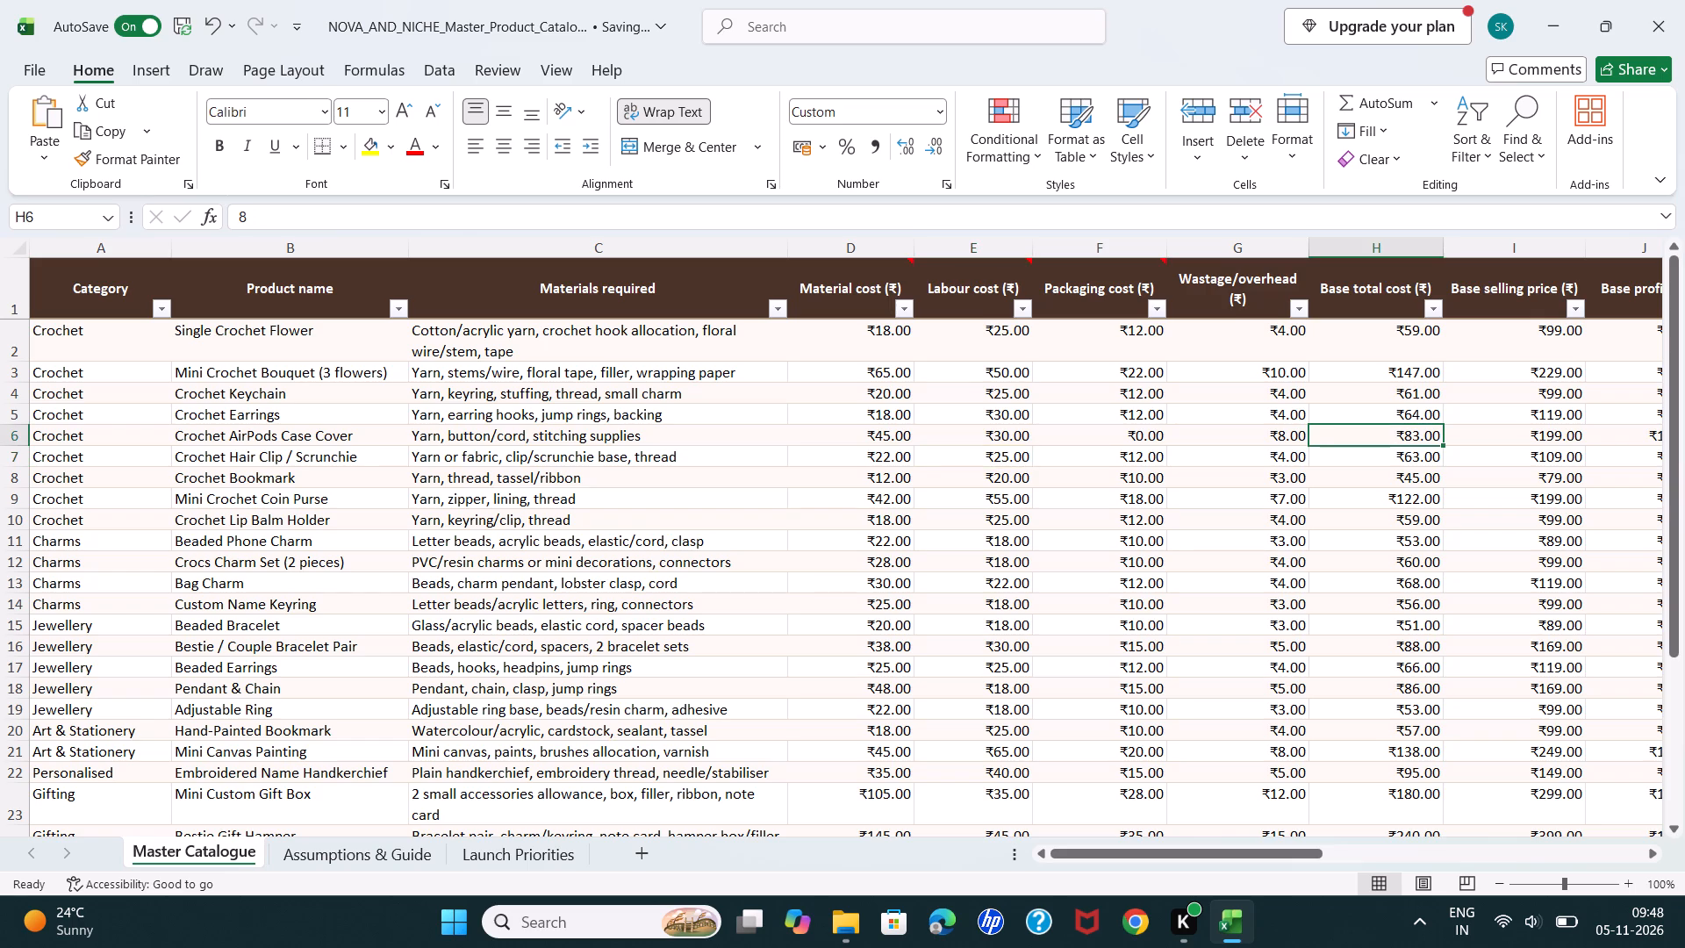
pyautogui.click(1356, 434)
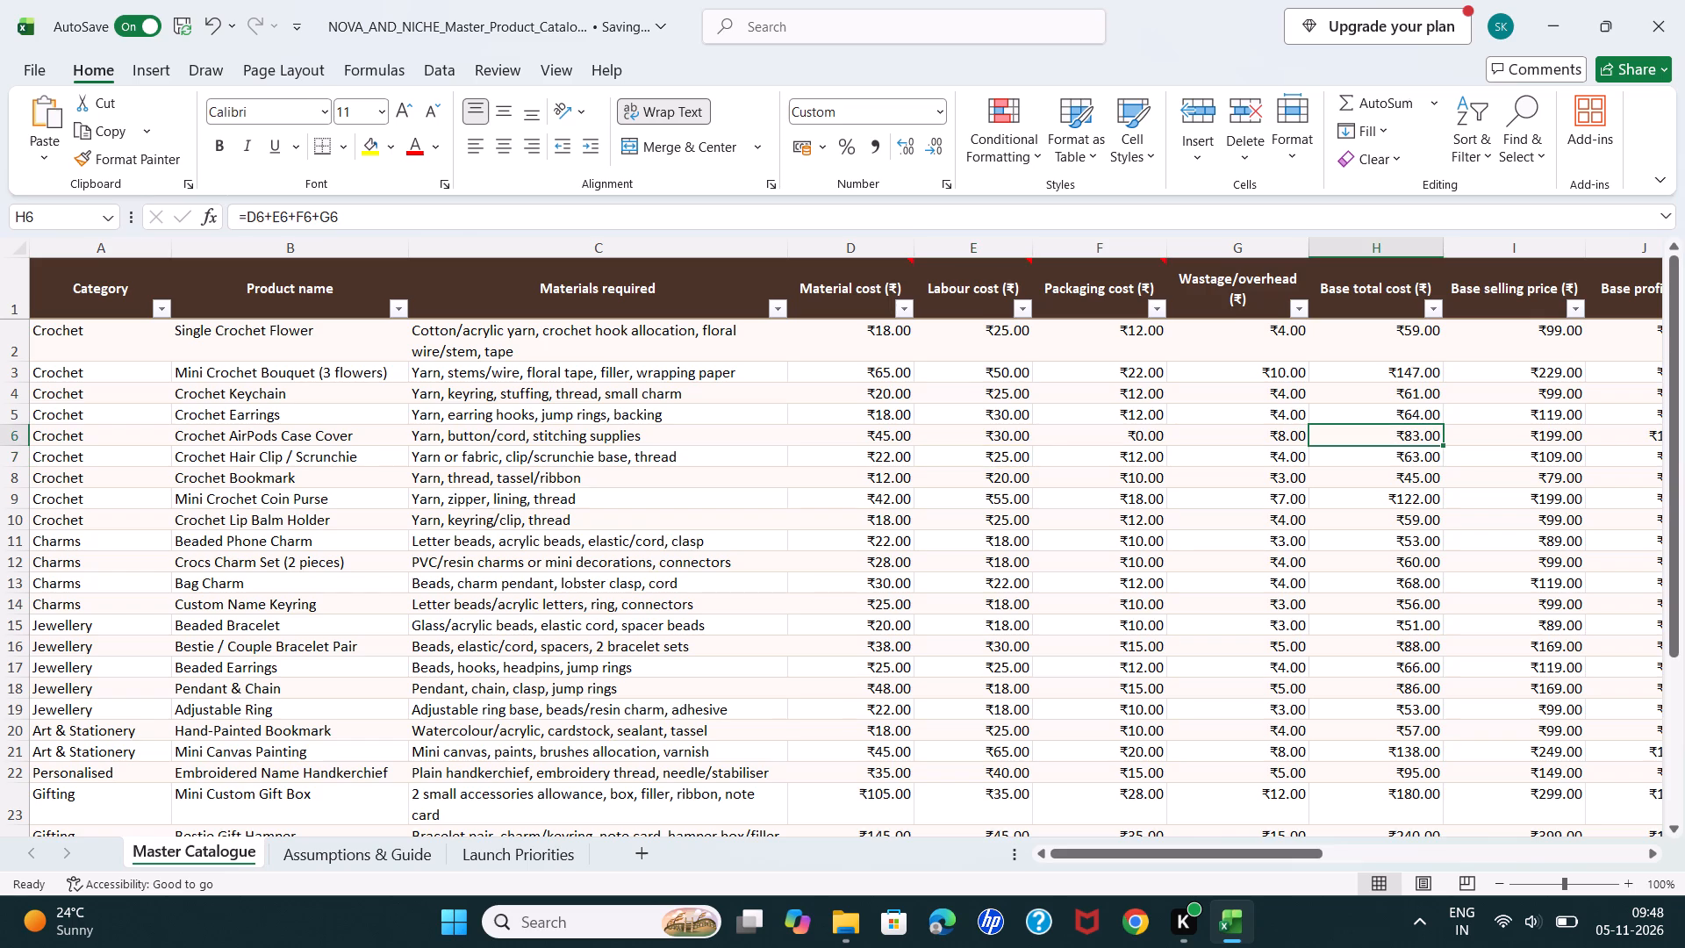
pyautogui.moveTo(1256, 851); pyautogui.dragTo(1270, 850)
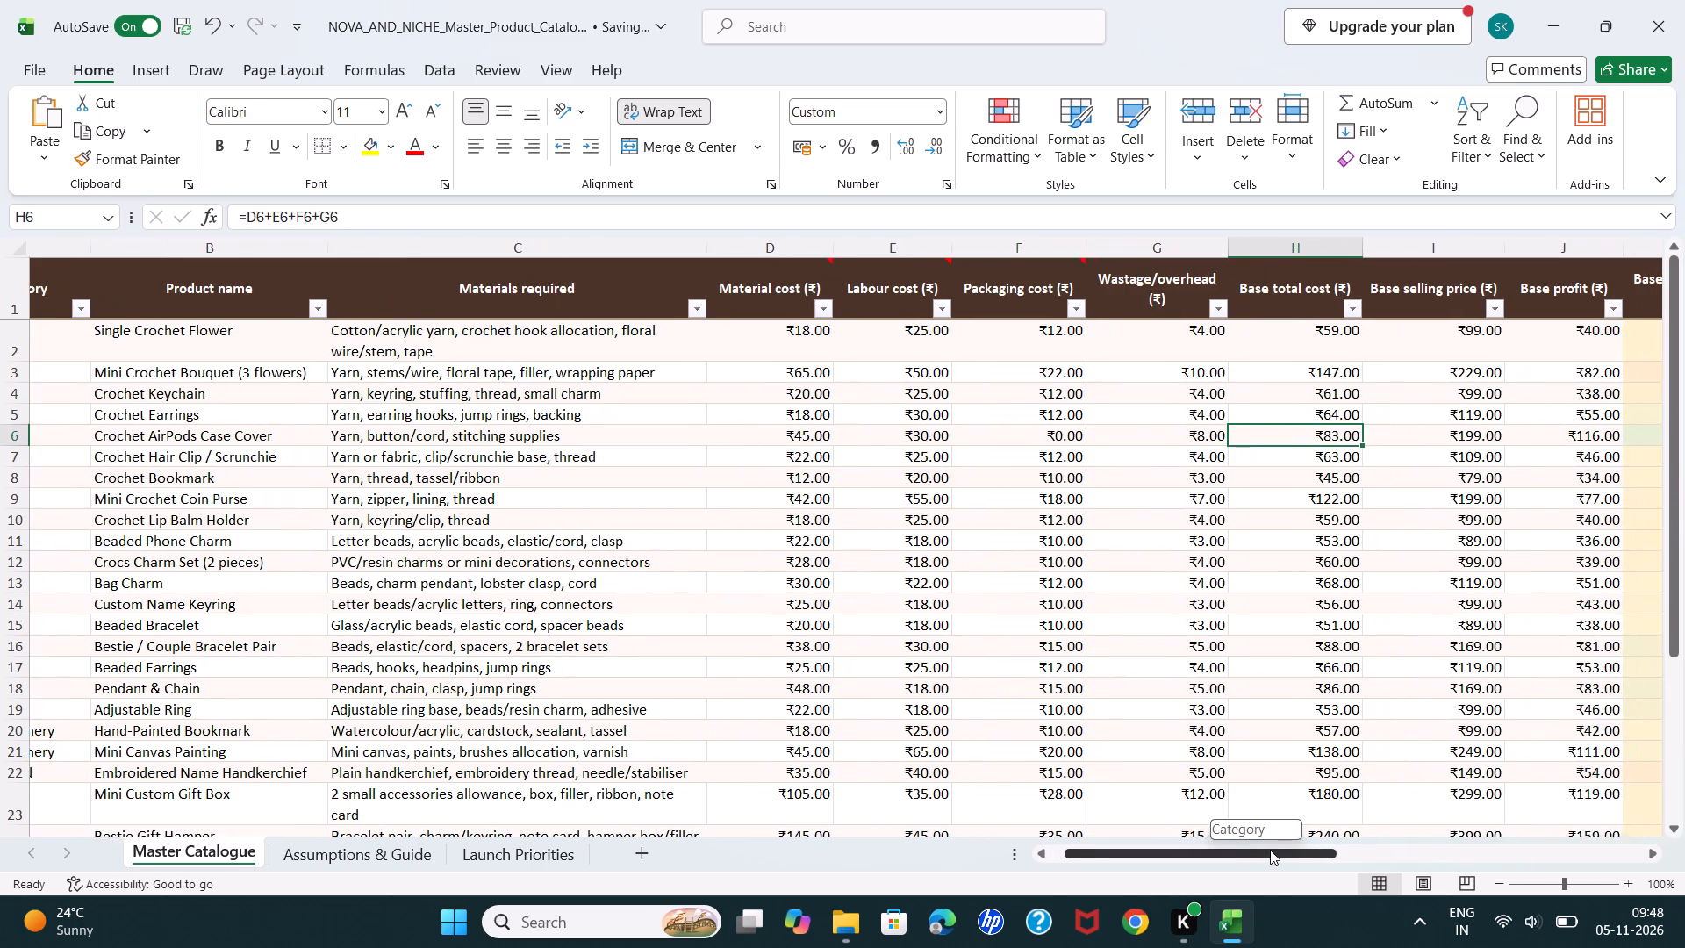
pyautogui.moveTo(1270, 850); pyautogui.dragTo(1316, 854)
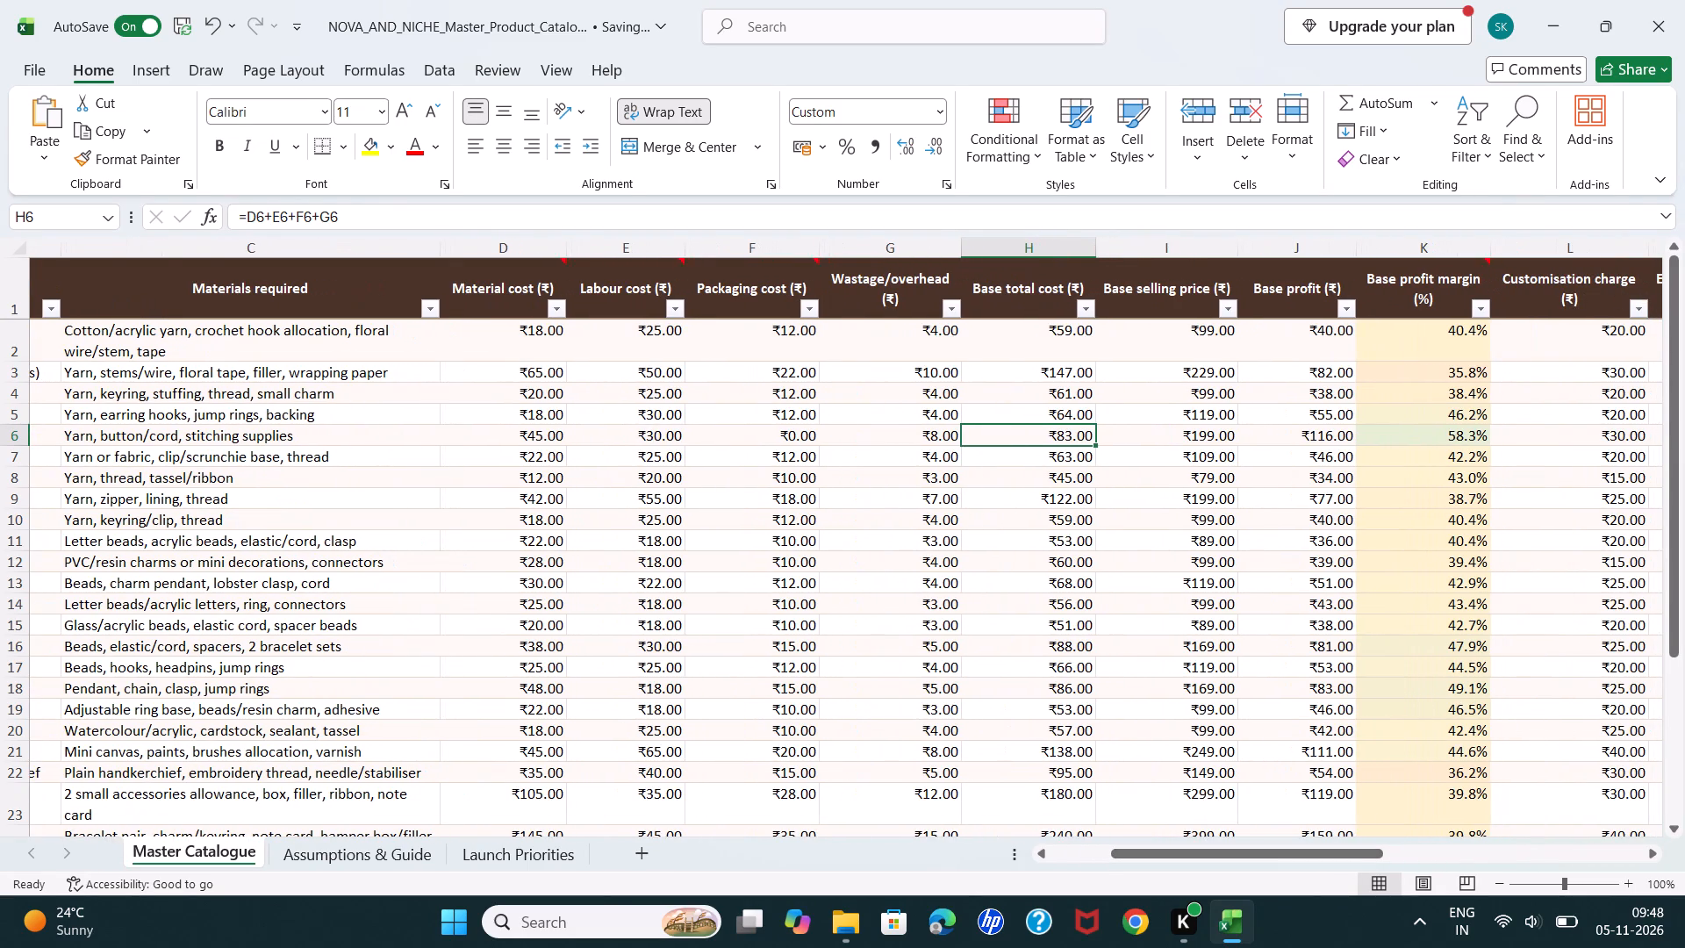
pyautogui.click(1173, 441)
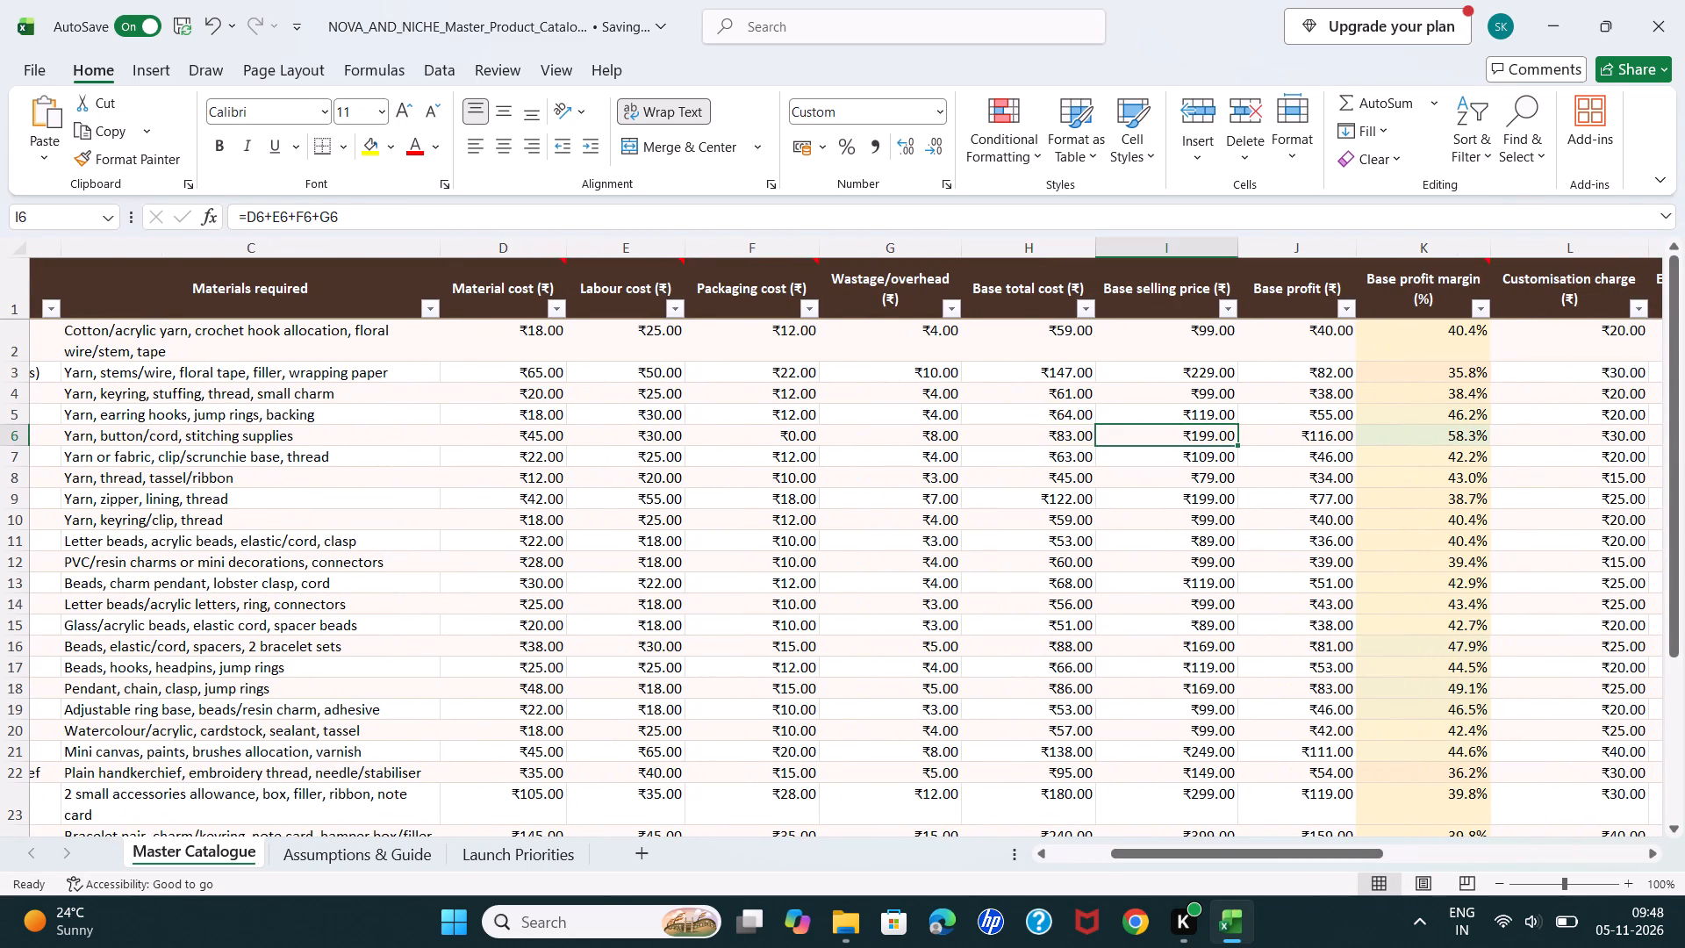
pyautogui.click(1032, 443)
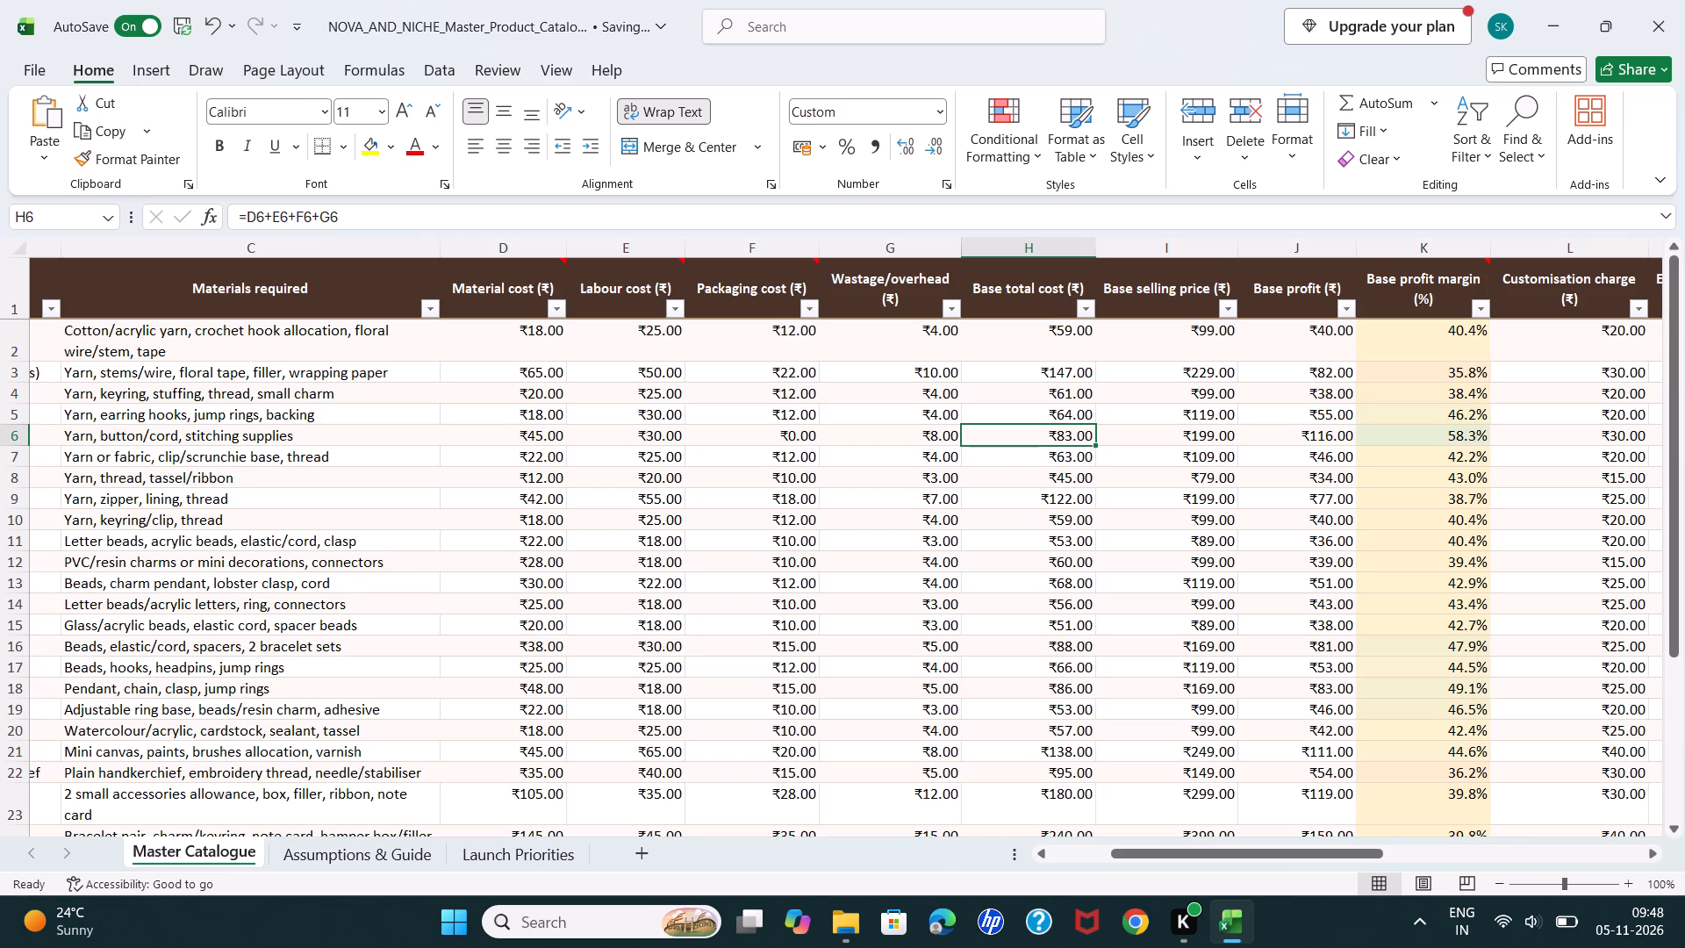
pyautogui.click(1144, 442)
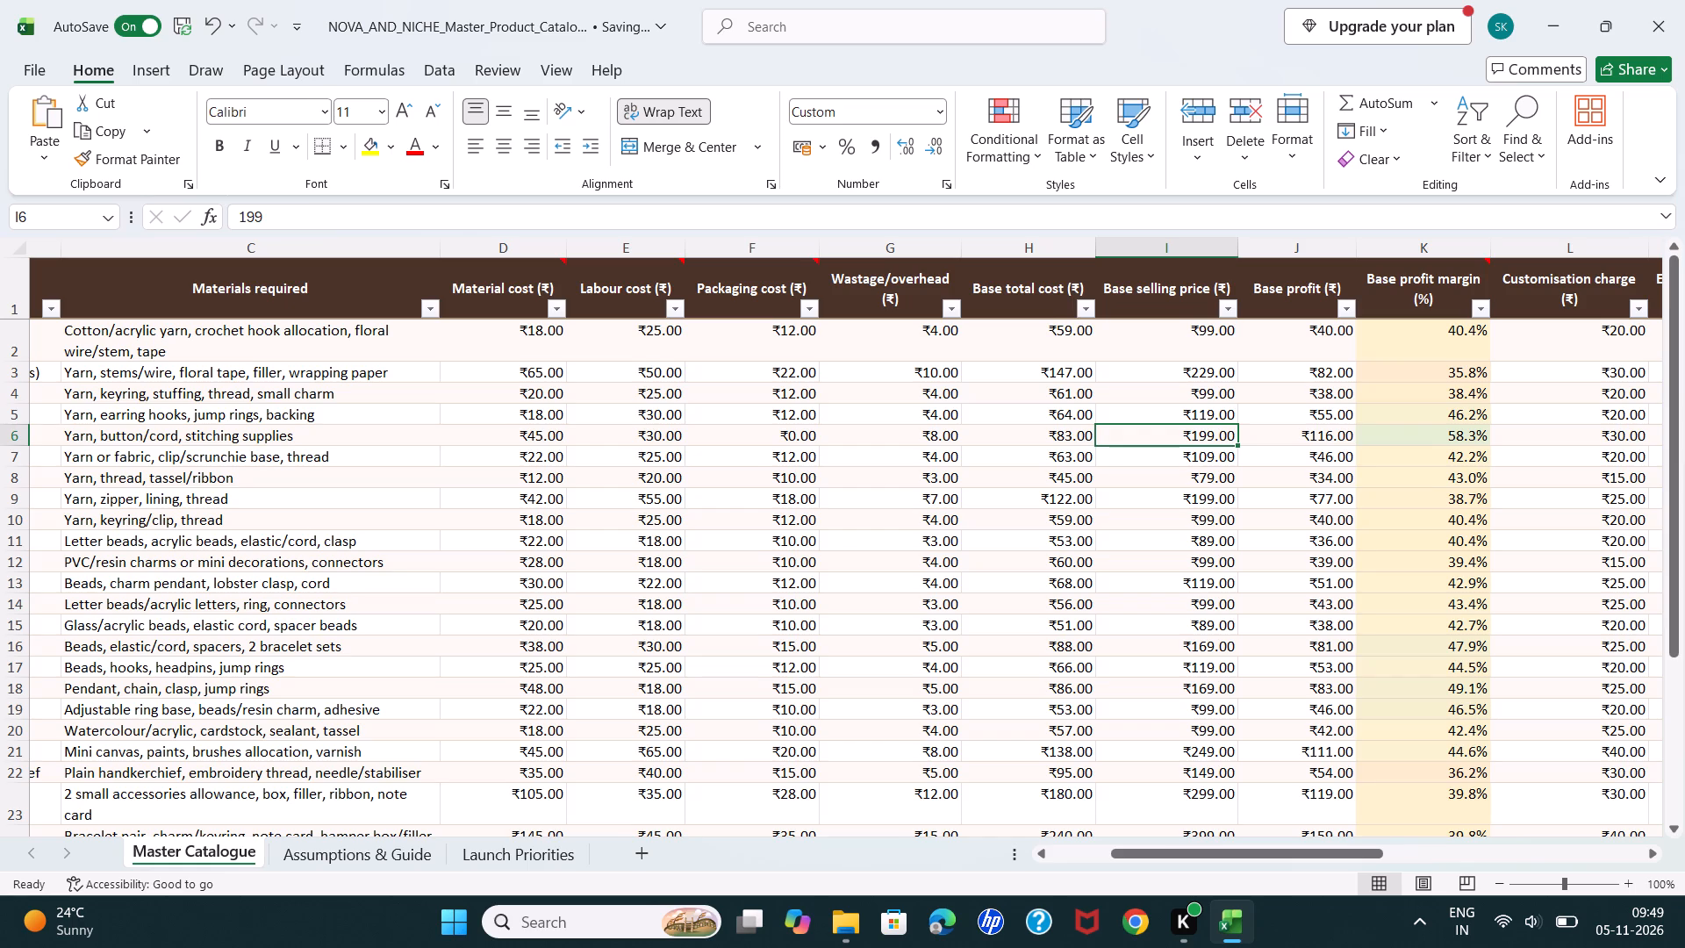
pyautogui.write('119')
pyautogui.press('Return')
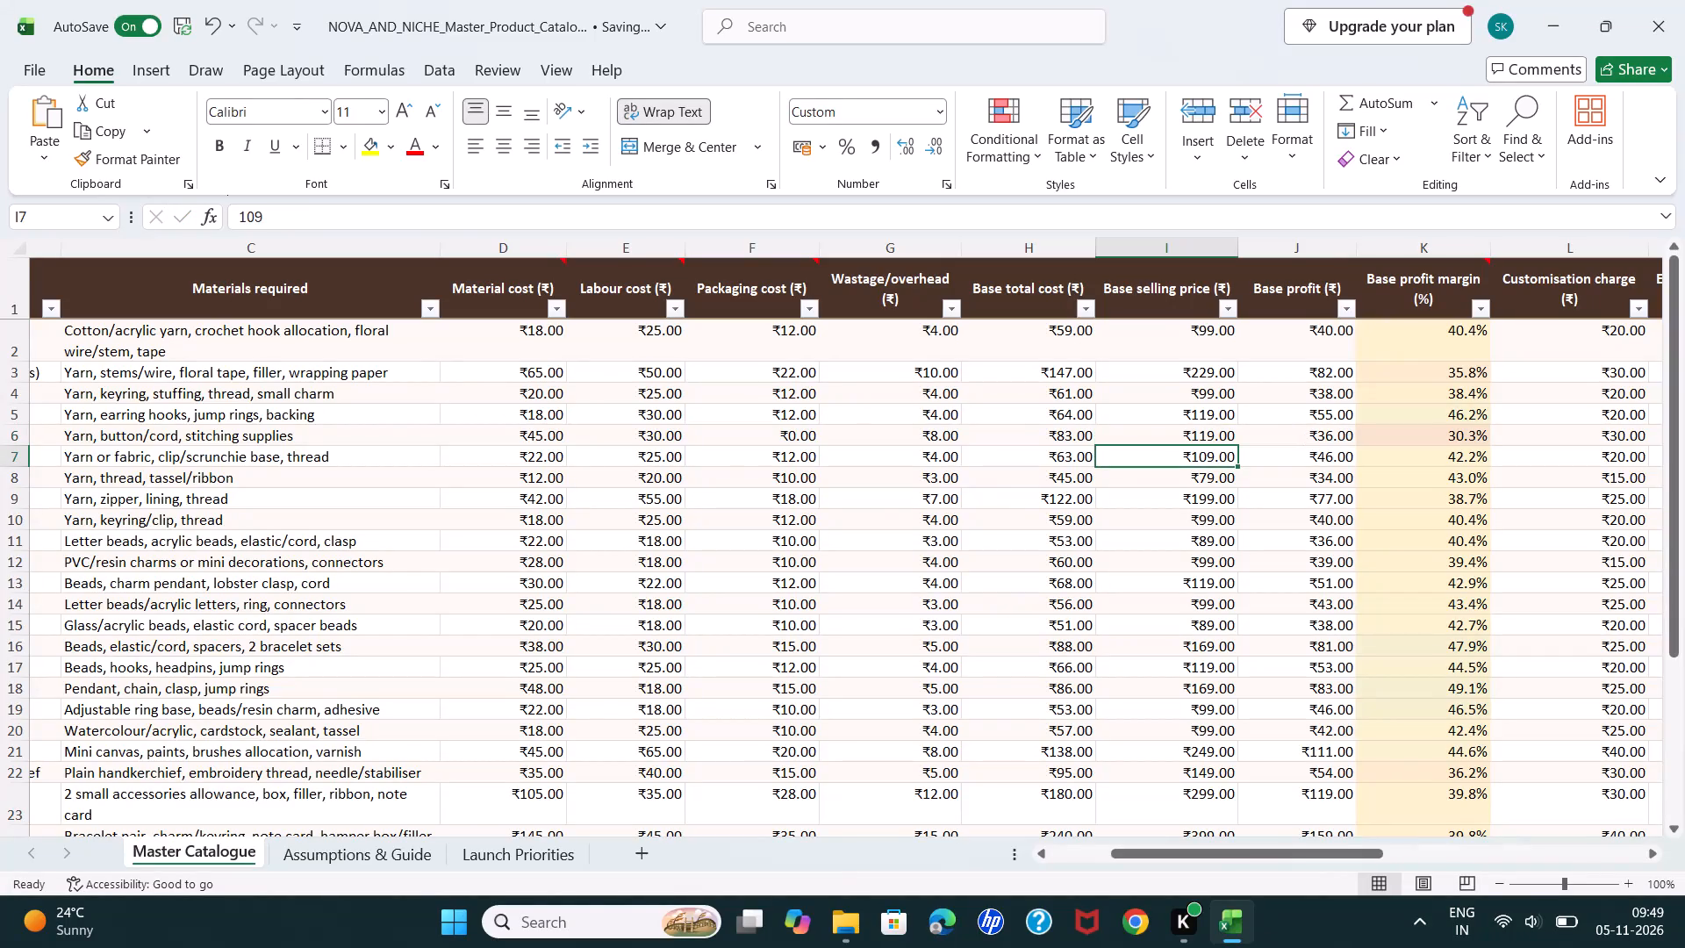
# Check the Crochet AirPods Case Cover's base profit, base profit margin, and custom order cost and customer price.
pyautogui.click(1194, 434)
pyautogui.click(1295, 442)
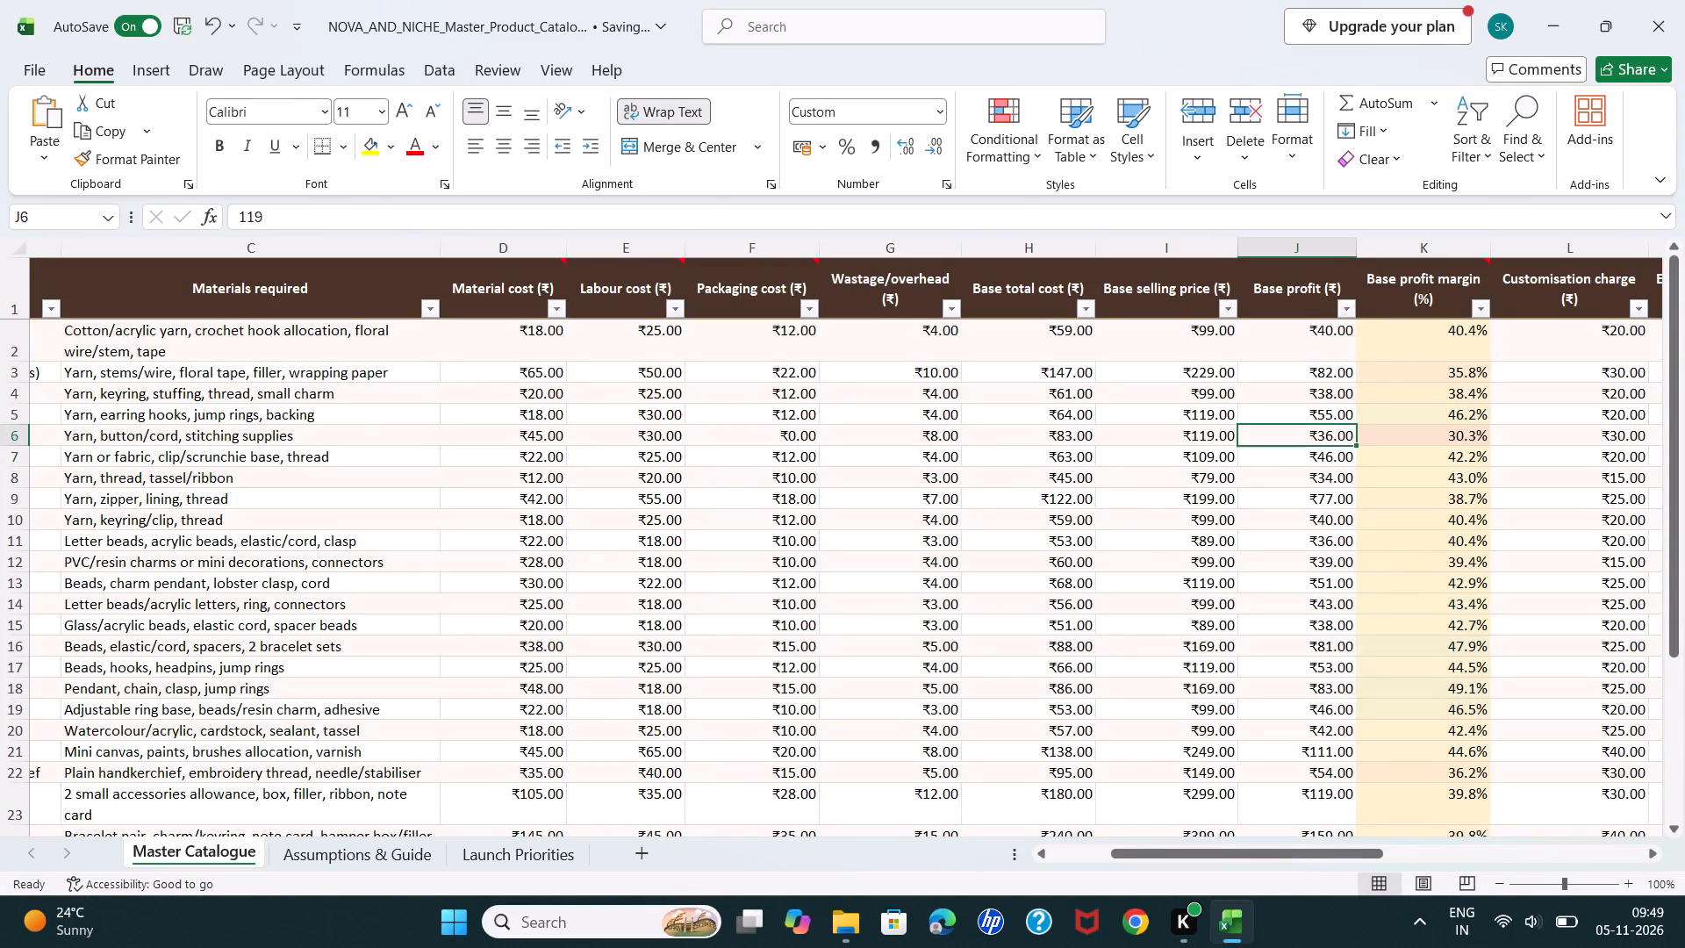
pyautogui.click(1412, 441)
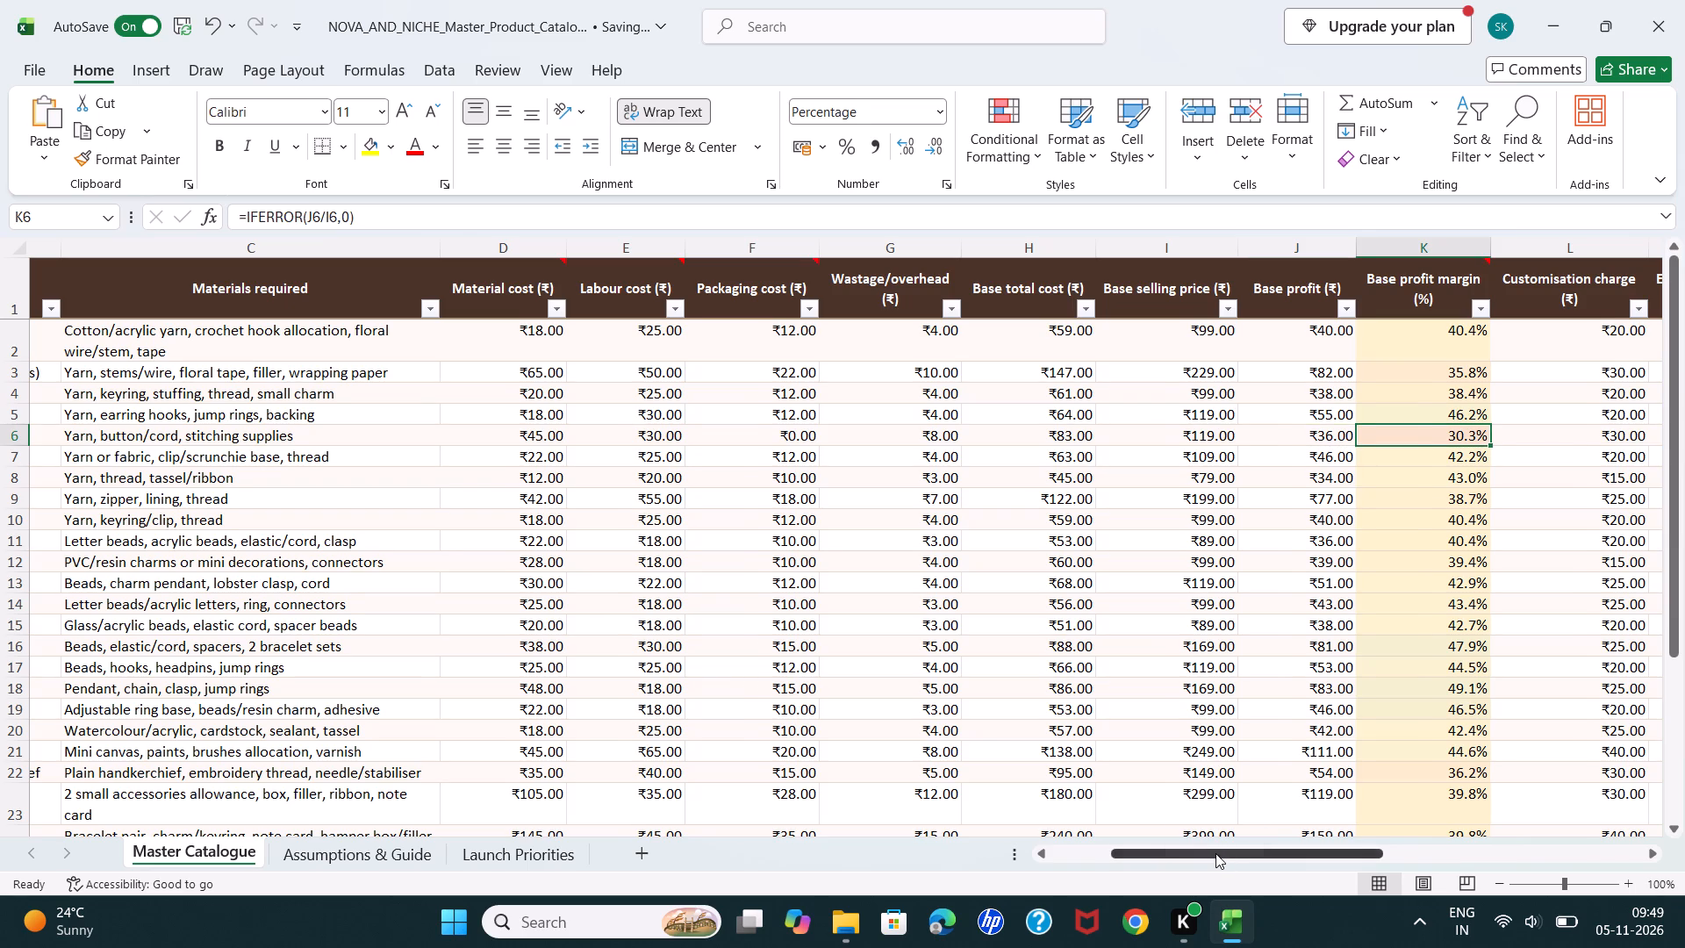
pyautogui.moveTo(1215, 853); pyautogui.dragTo(1273, 860)
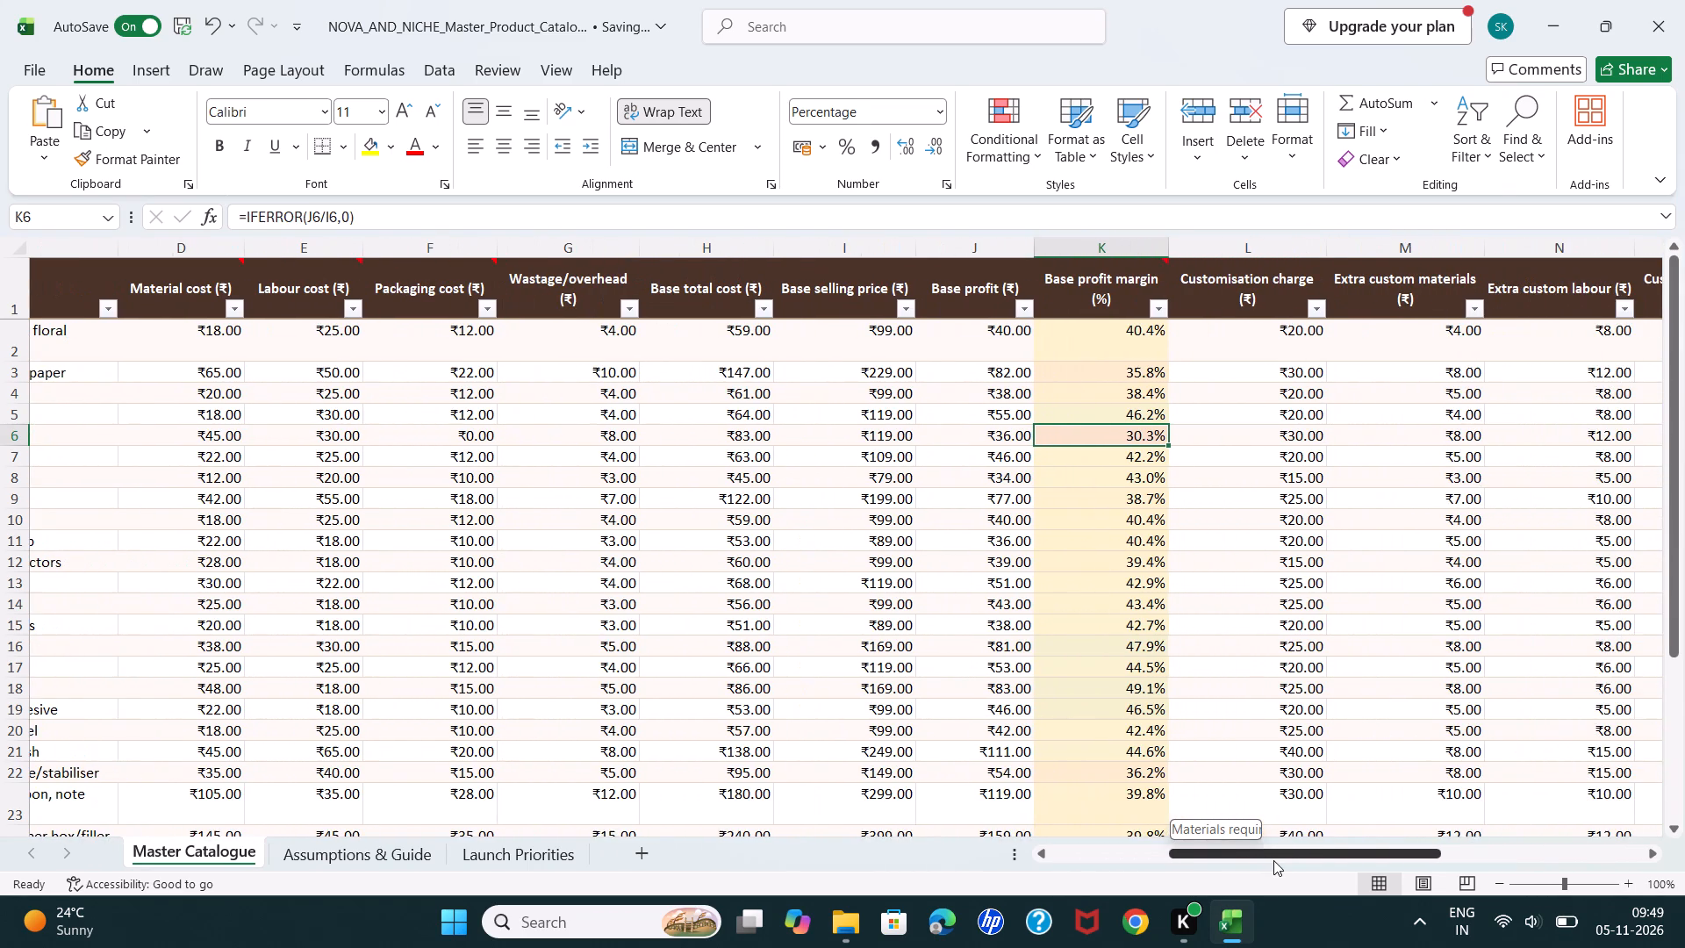
pyautogui.moveTo(1273, 860); pyautogui.dragTo(1319, 861)
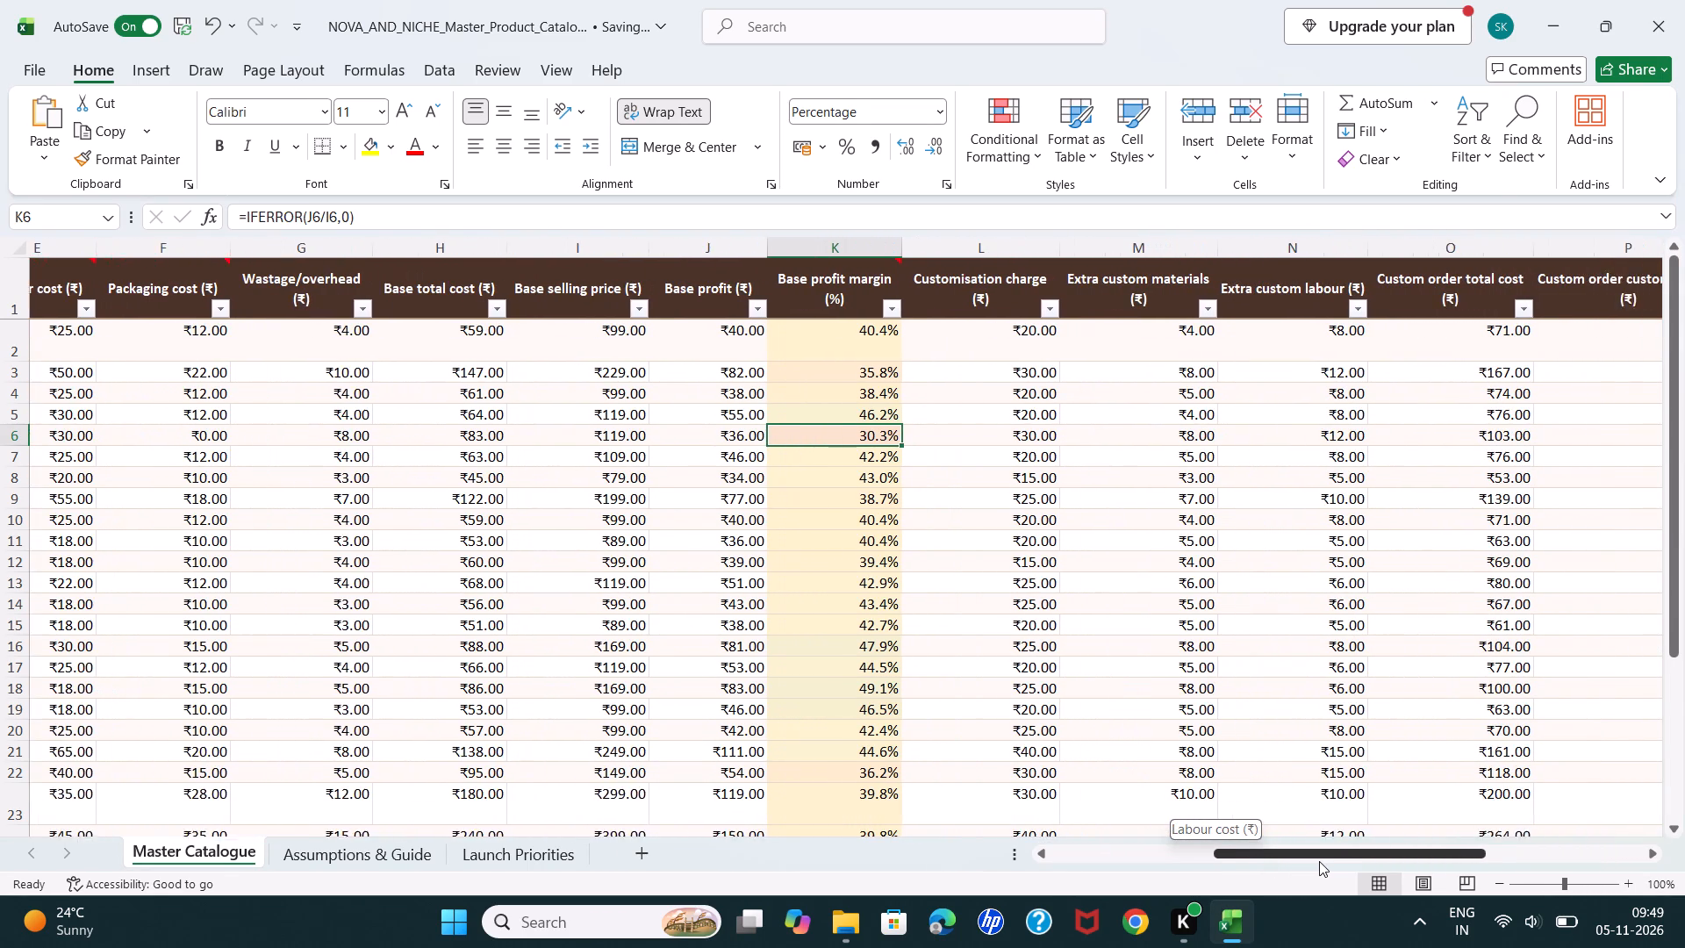
pyautogui.moveTo(1319, 861); pyautogui.dragTo(1344, 860)
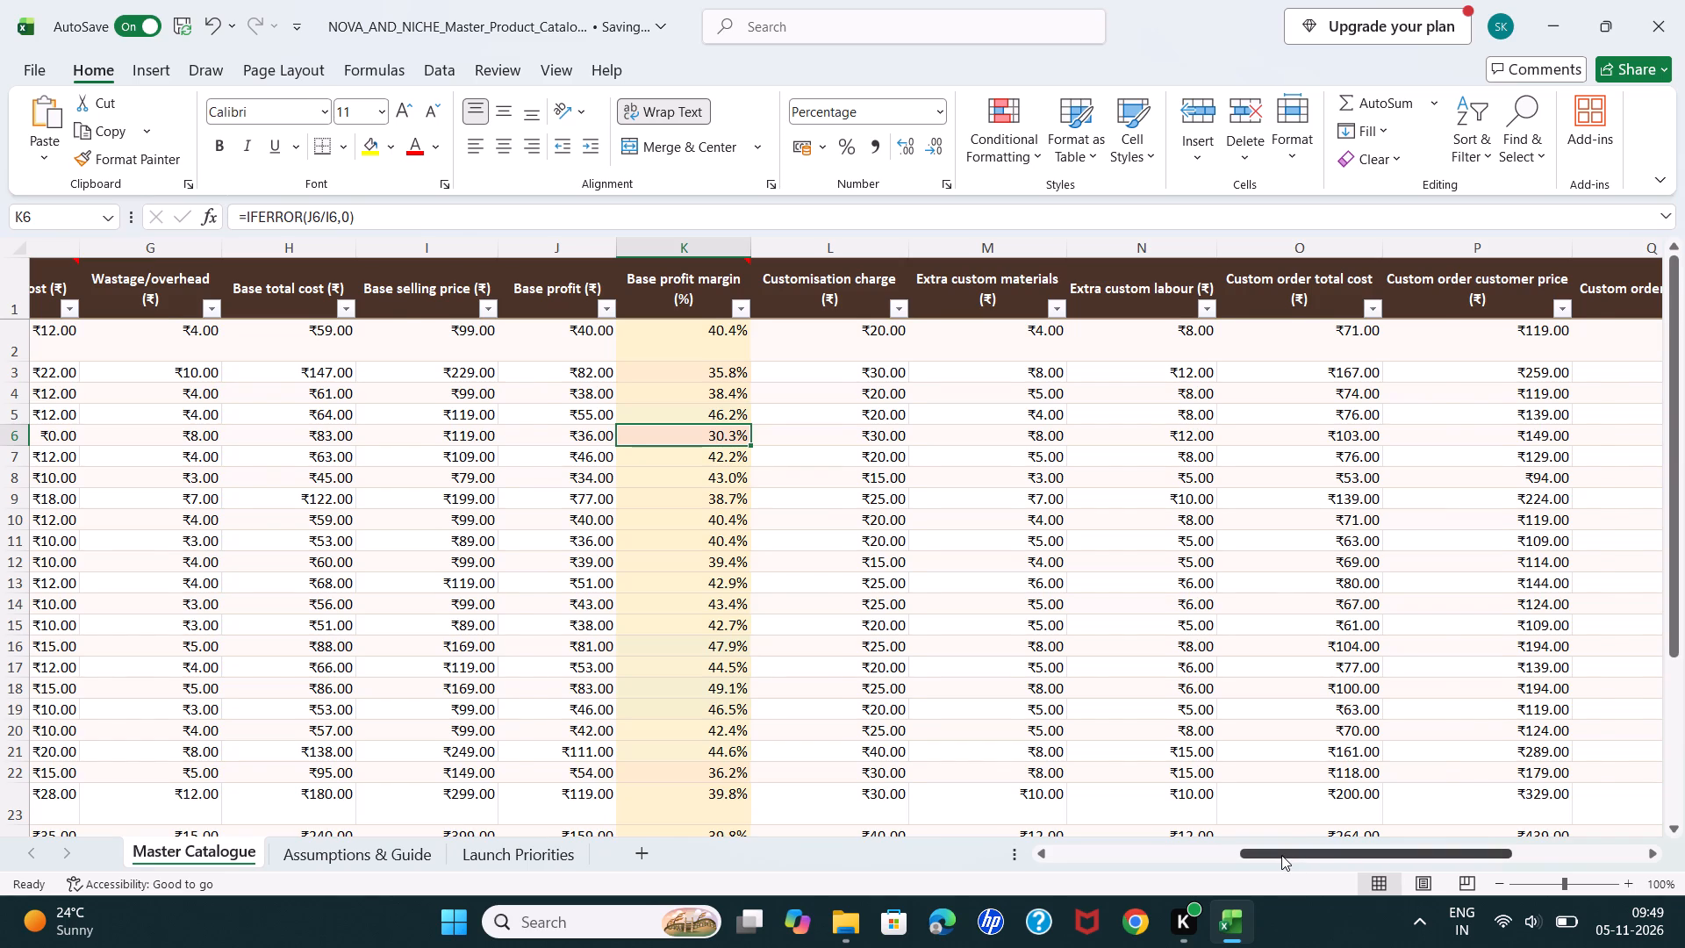
# Set the labour cost of the Beaded Phone Charm to ₹15.
pyautogui.moveTo(1281, 855); pyautogui.dragTo(1028, 859)
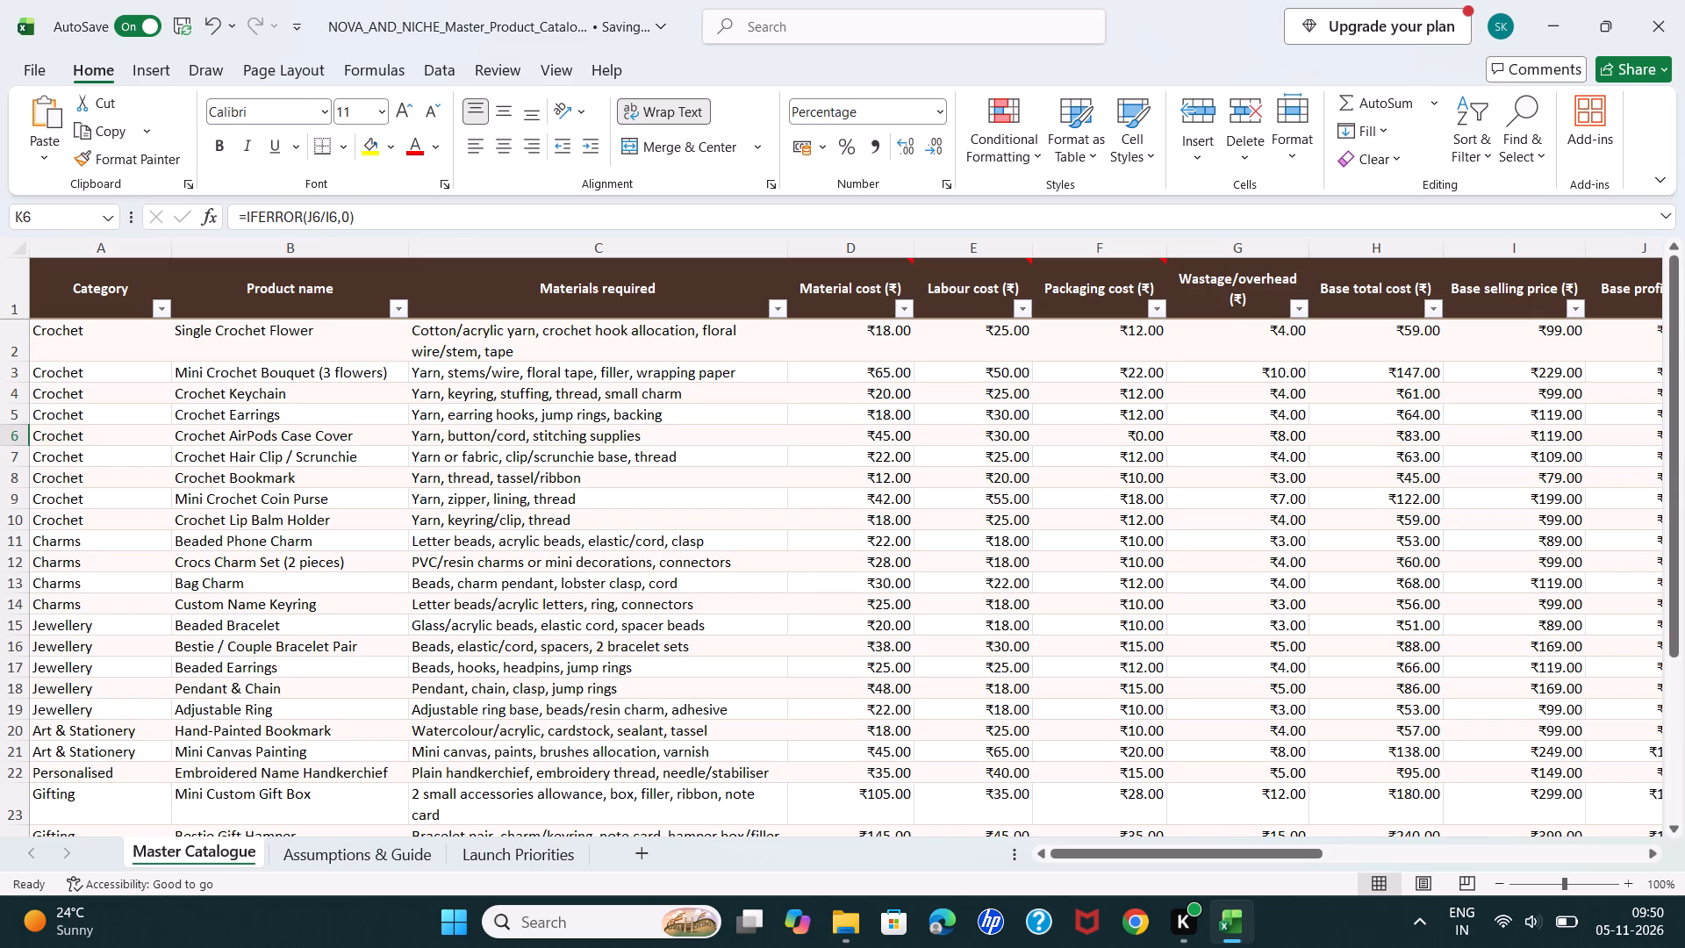
pyautogui.click(846, 546)
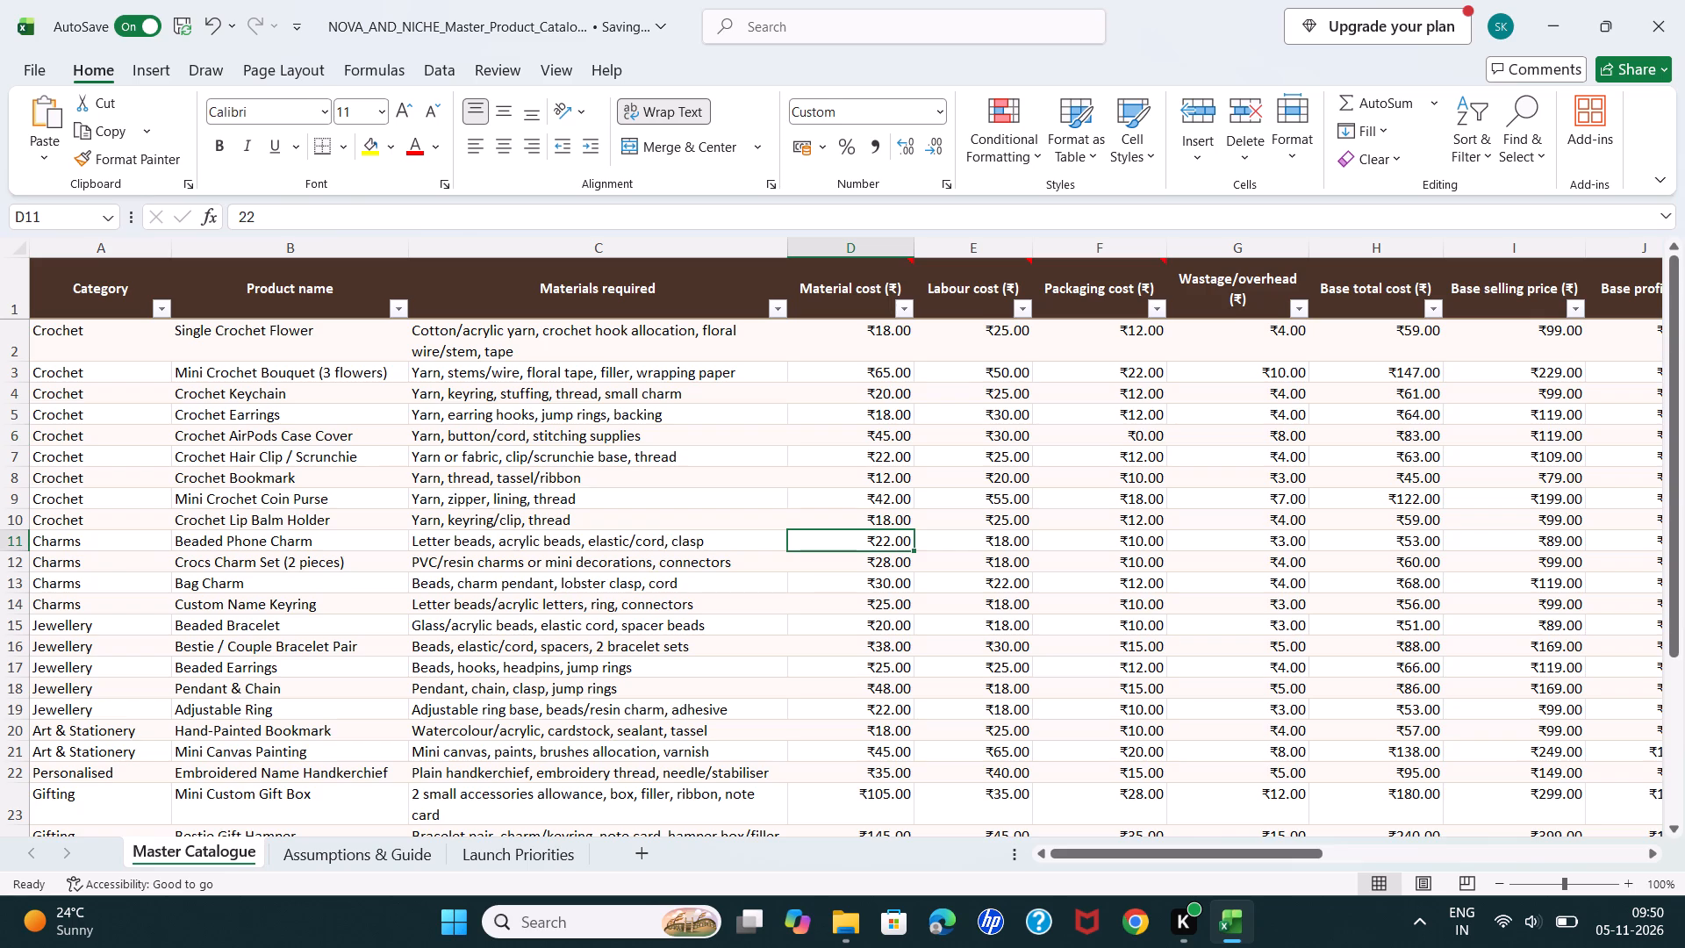
pyautogui.click(943, 537)
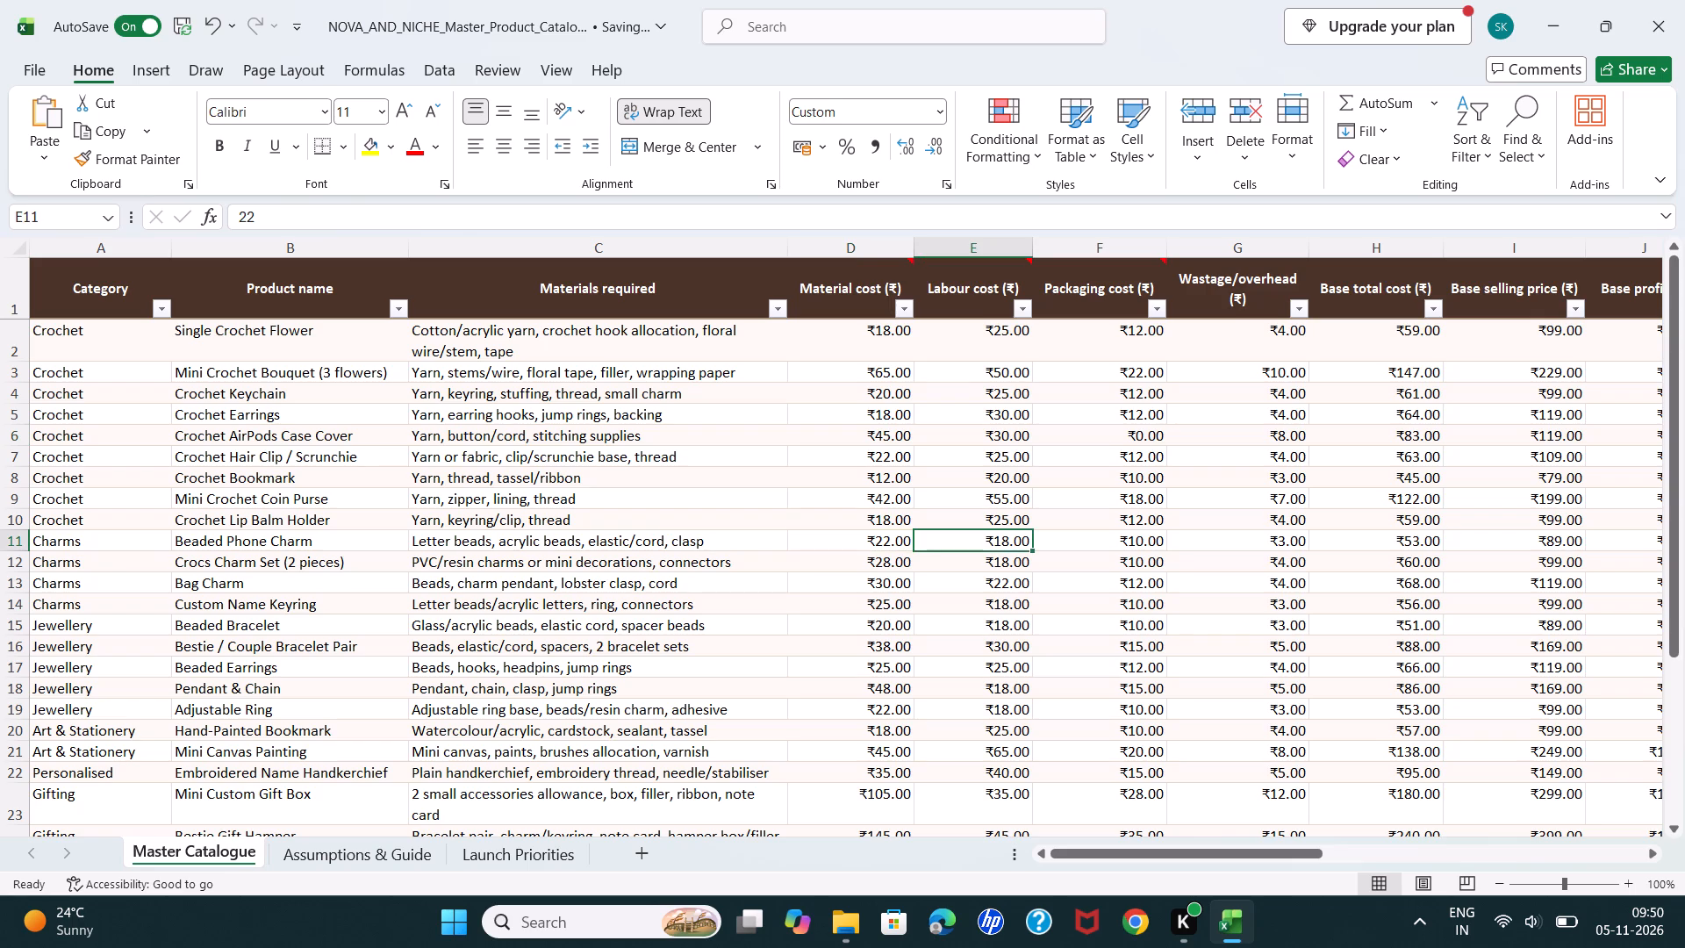
pyautogui.write('10')
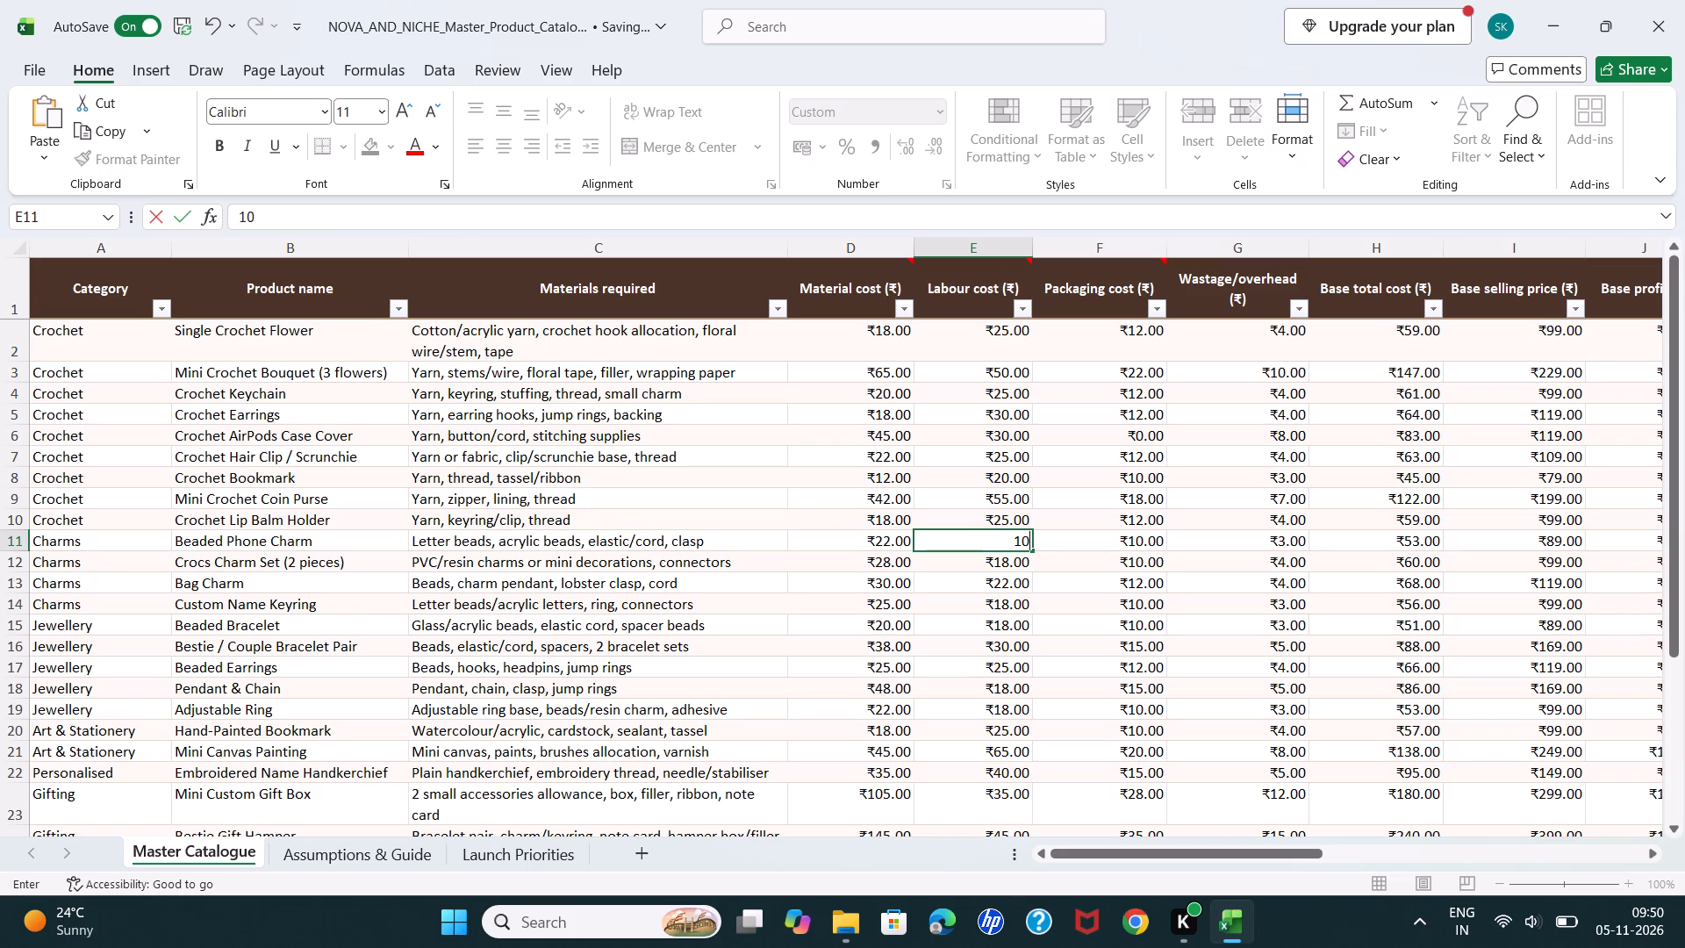
pyautogui.press('BackSpace')
pyautogui.press('5')
pyautogui.press('Return')
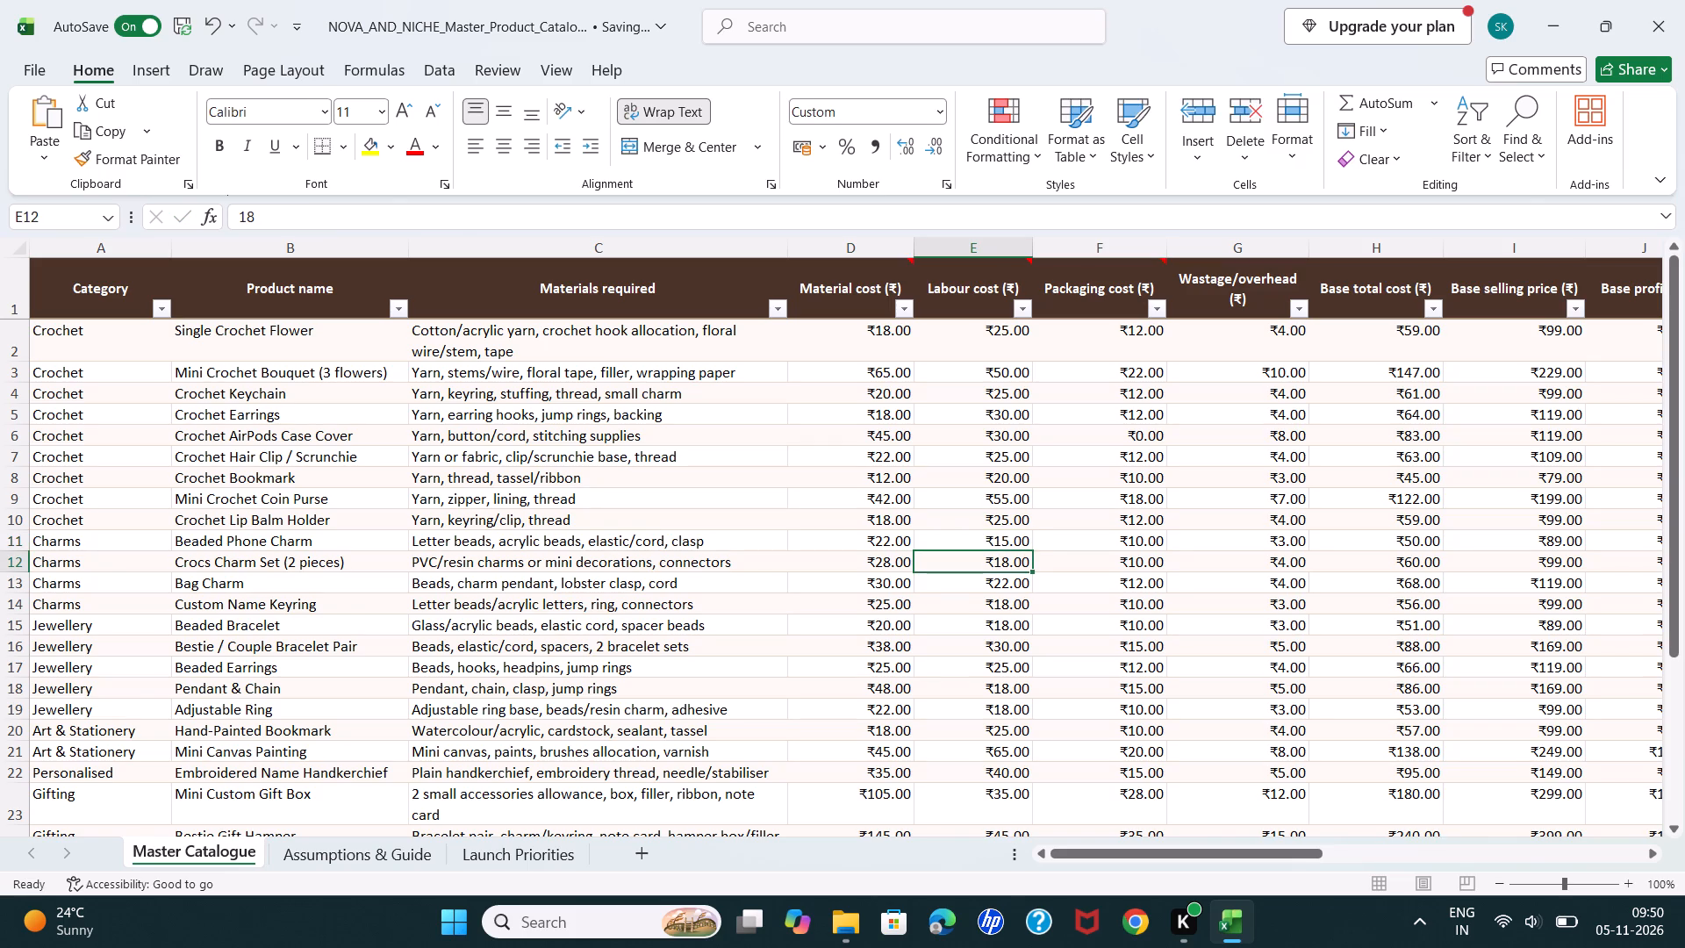
# Check the Crocs Charm Set's base total cost, base selling price and base profit margin.
pyautogui.click(1112, 541)
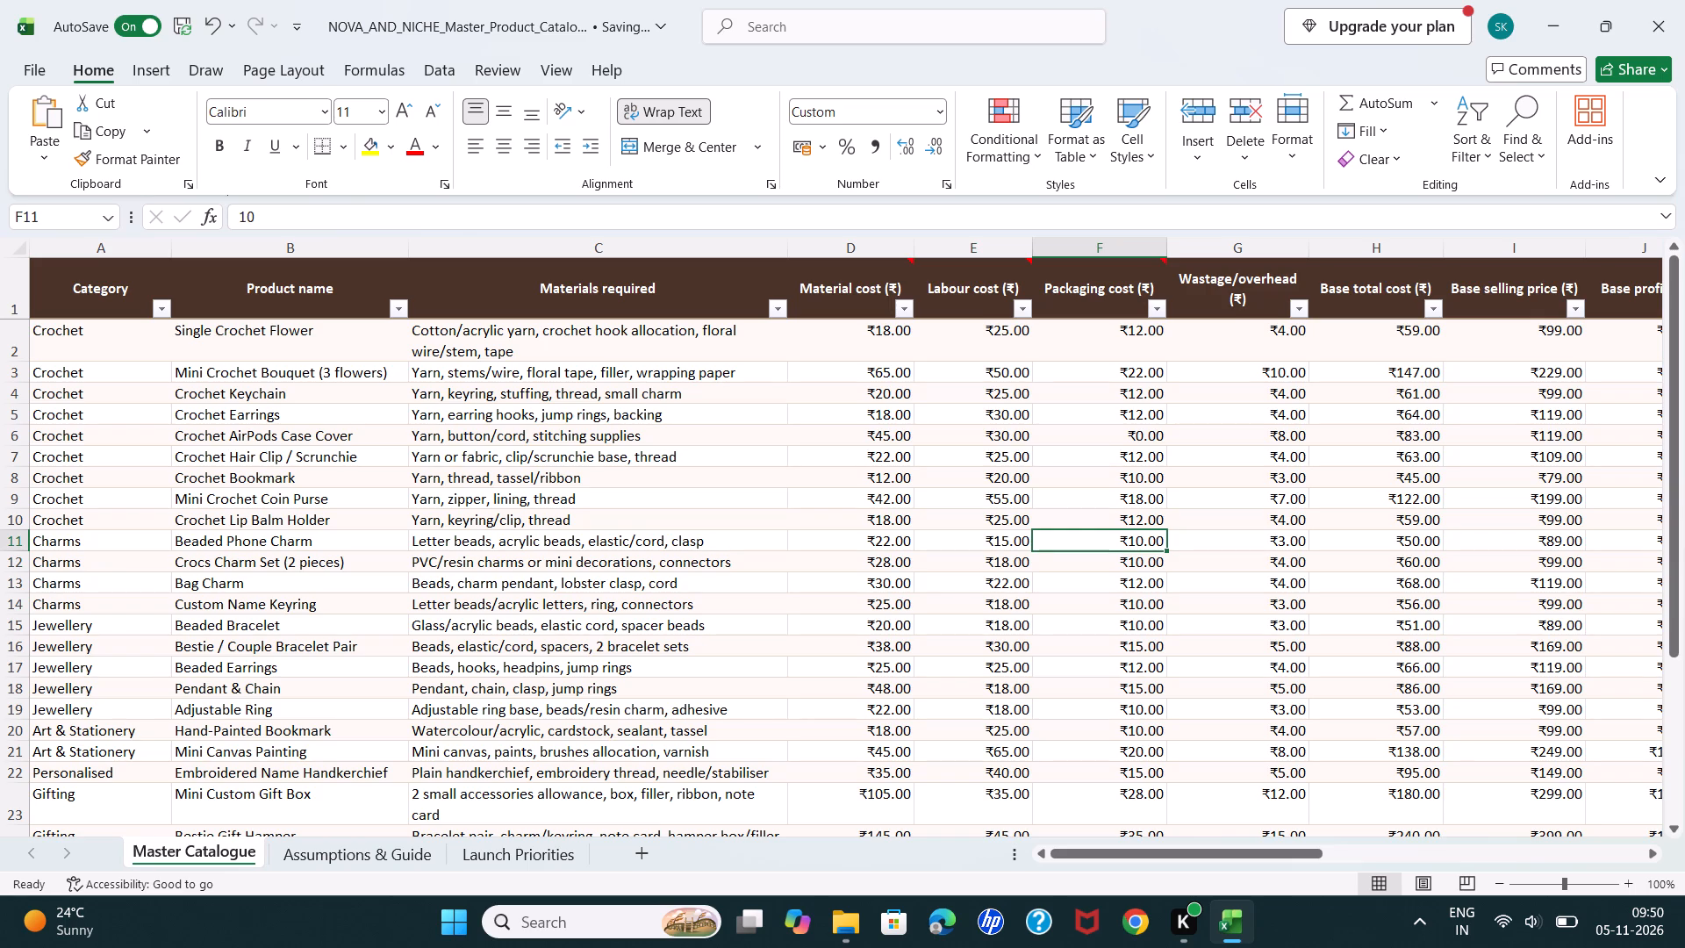
pyautogui.click(1377, 552)
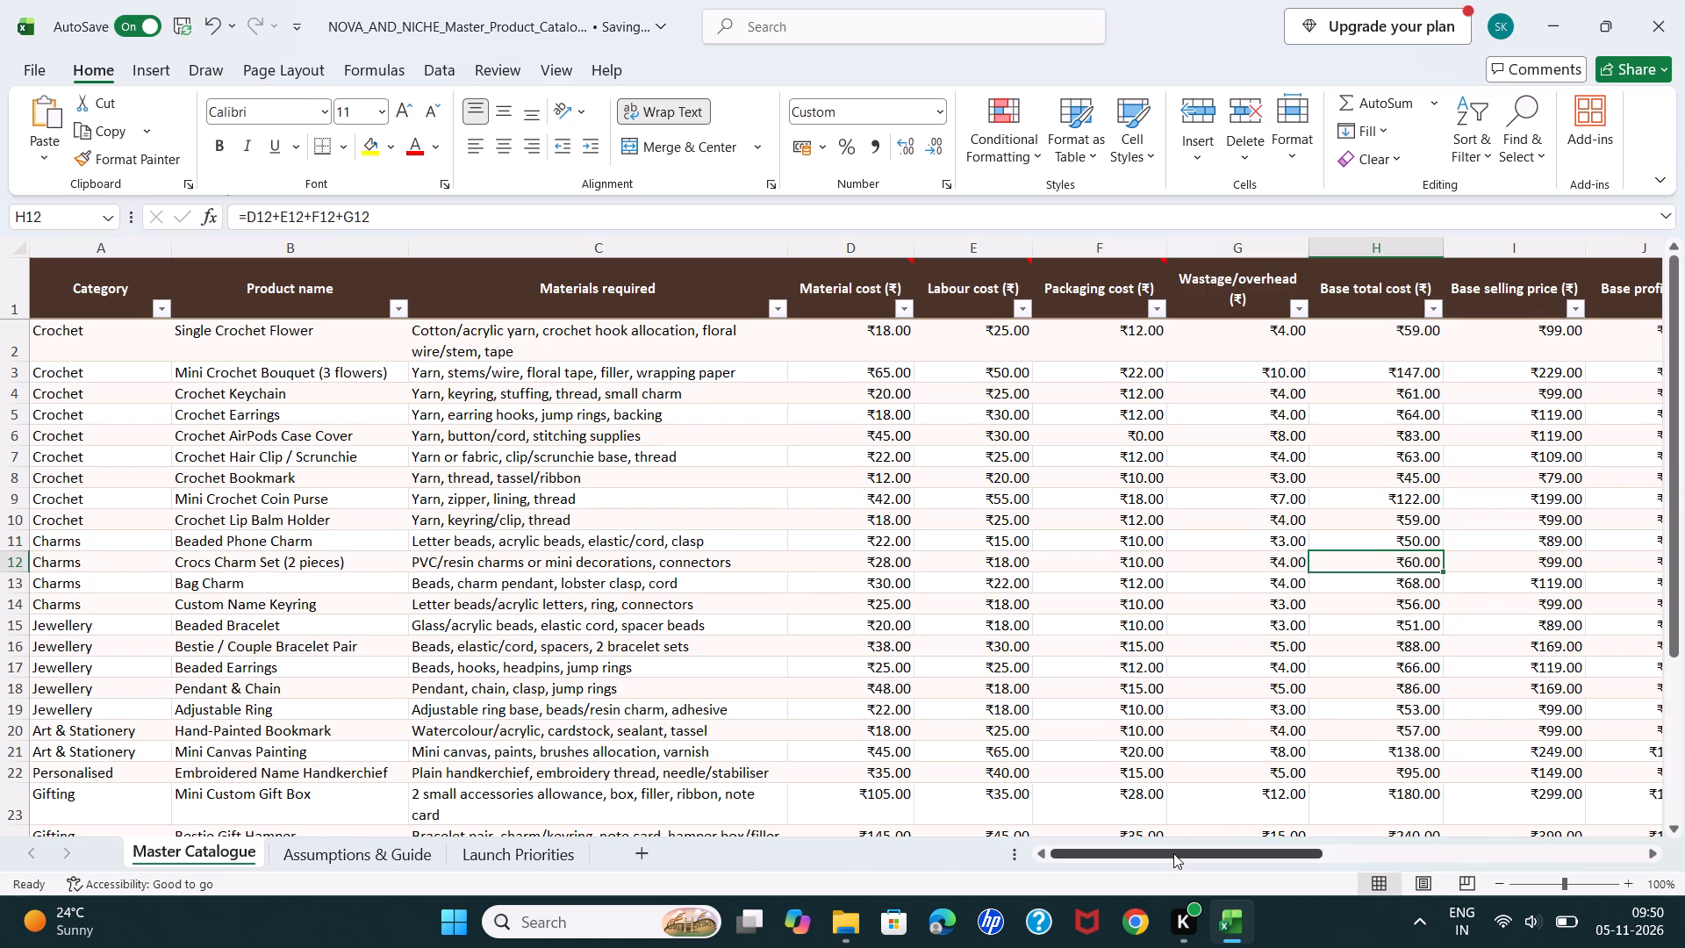
pyautogui.moveTo(1173, 853); pyautogui.dragTo(1251, 858)
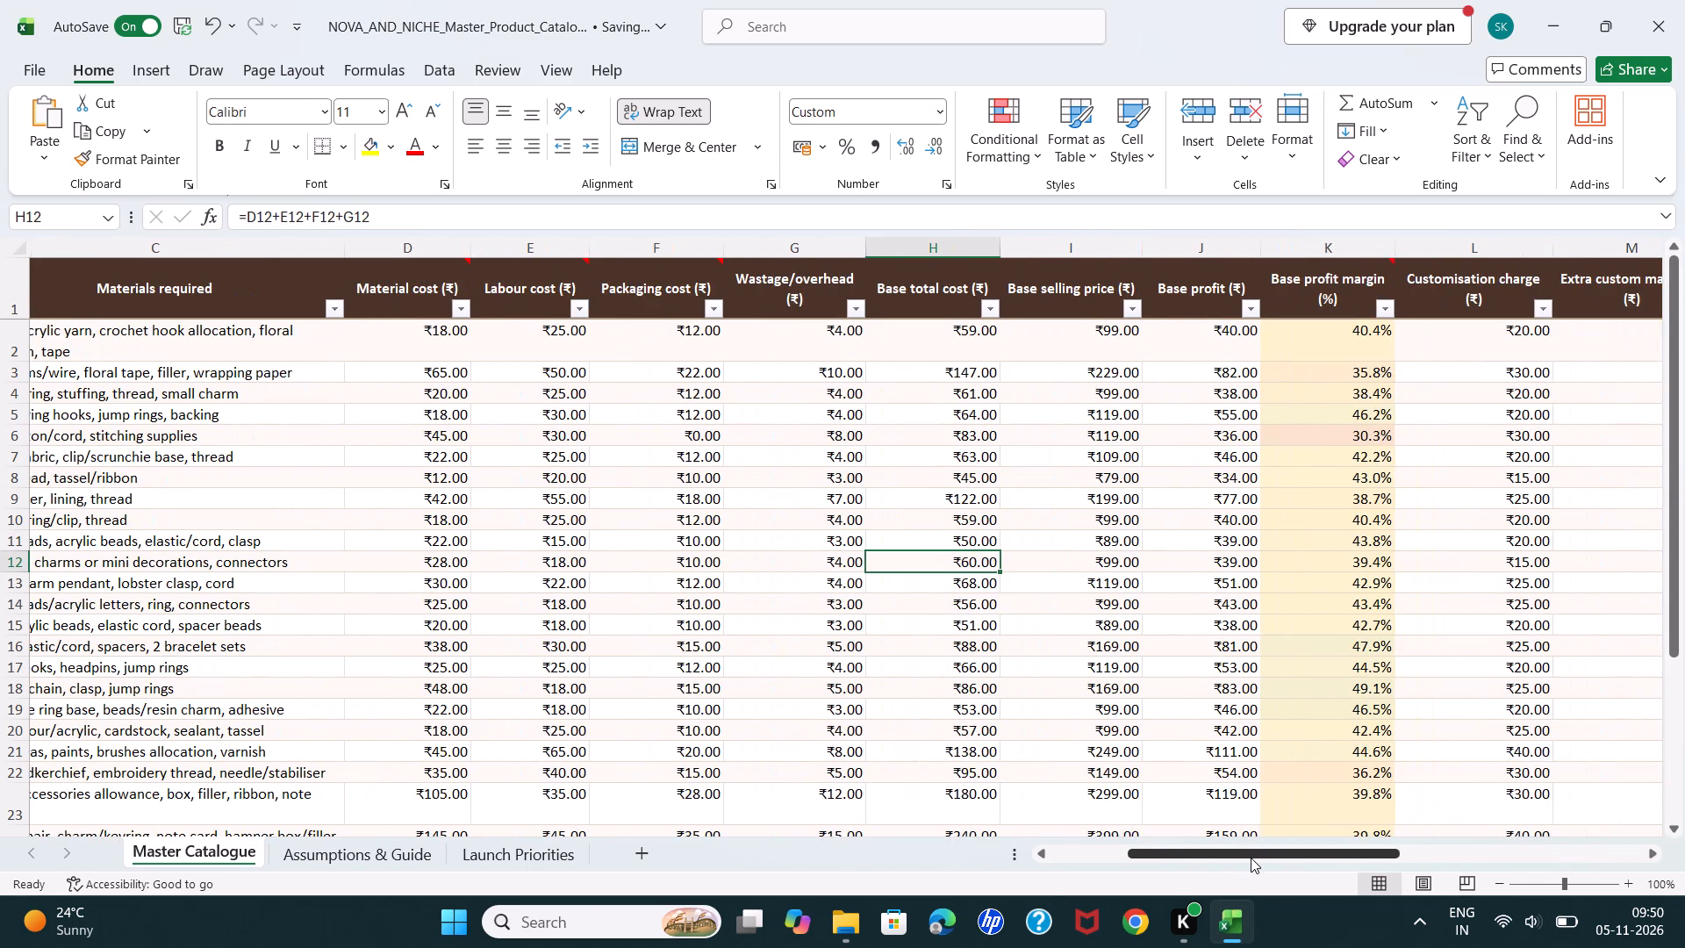
pyautogui.click(1120, 565)
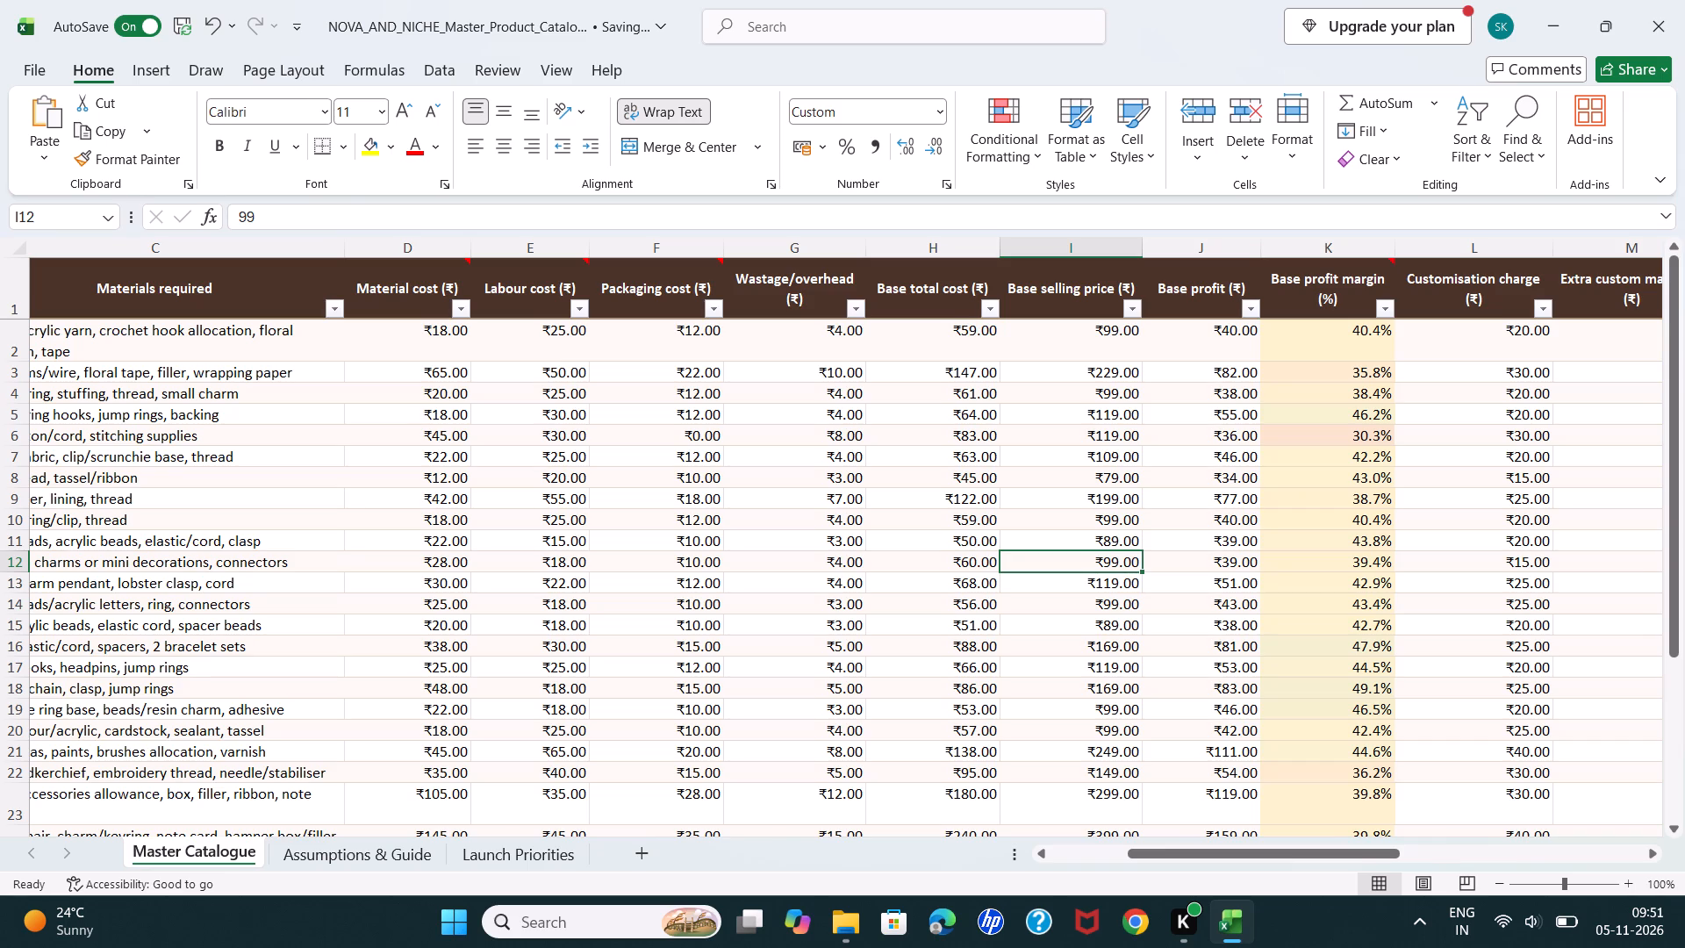
pyautogui.click(985, 562)
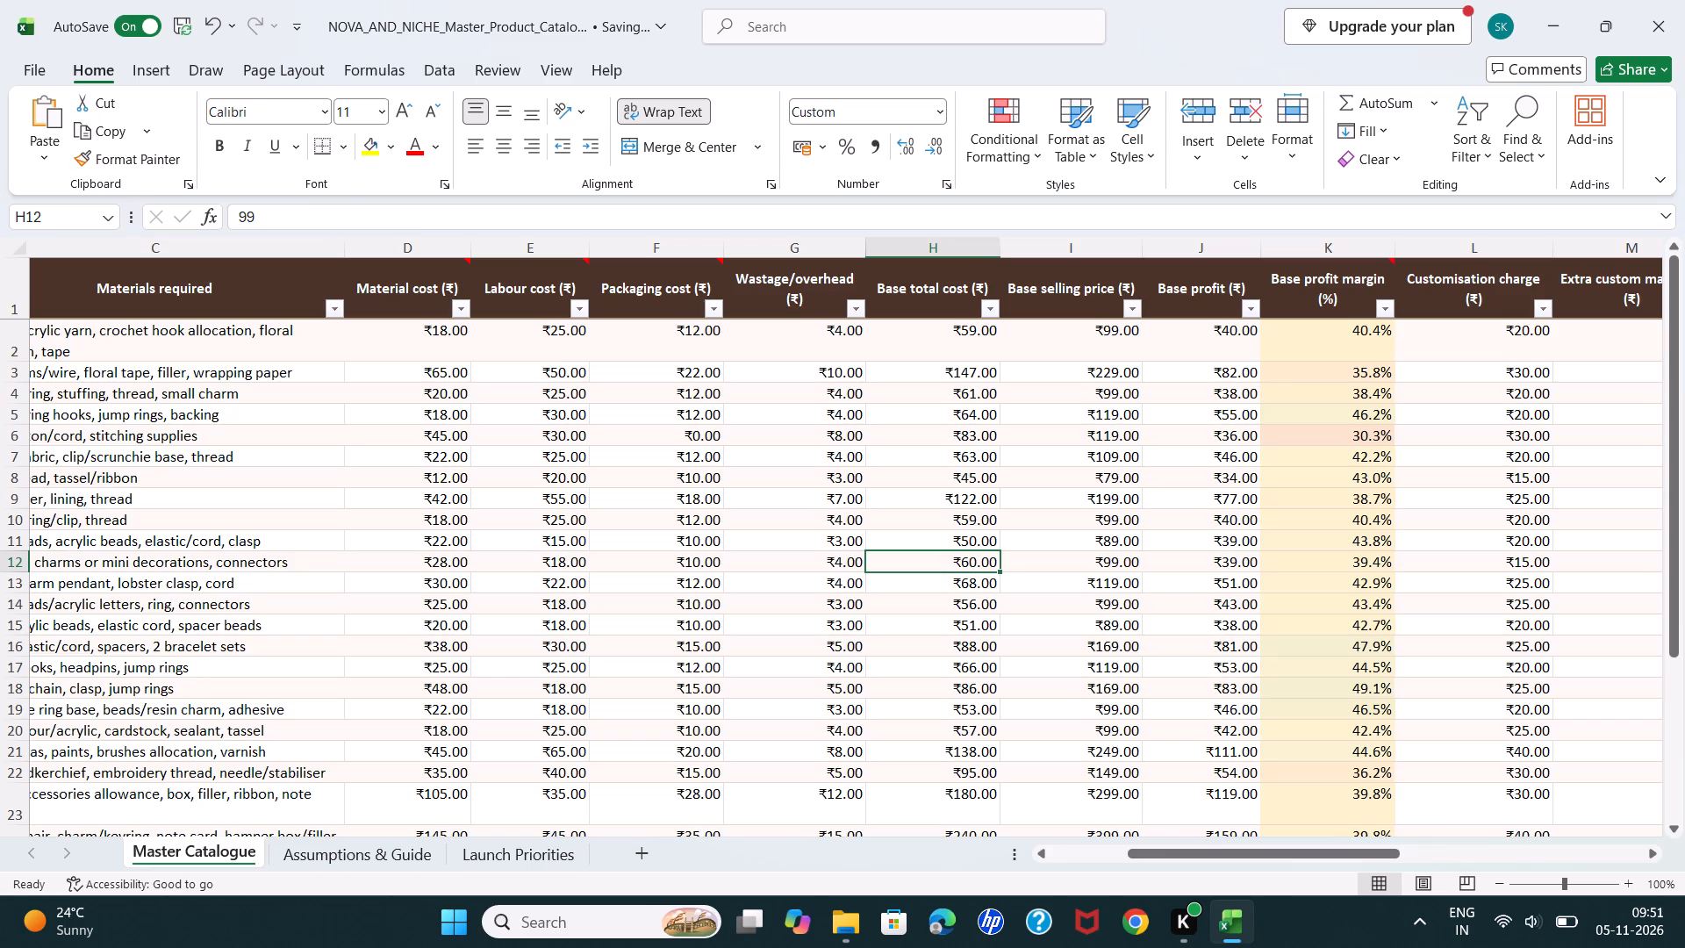
pyautogui.click(1328, 562)
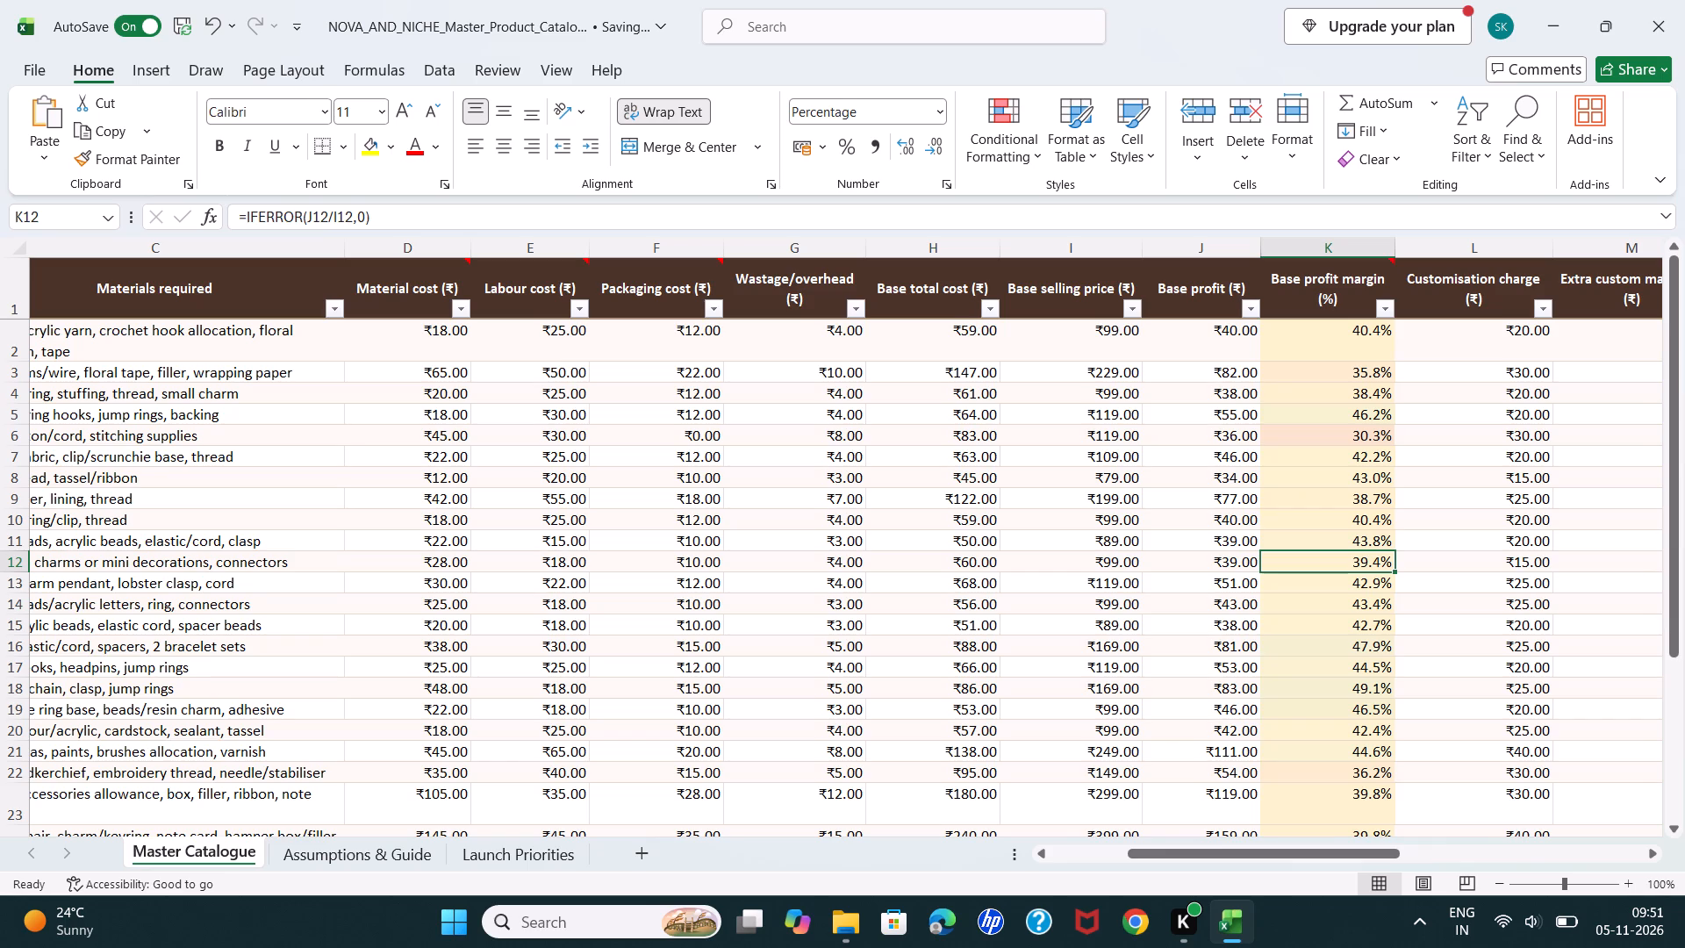
pyautogui.click(1328, 562)
pyautogui.moveTo(1248, 847); pyautogui.dragTo(1151, 838)
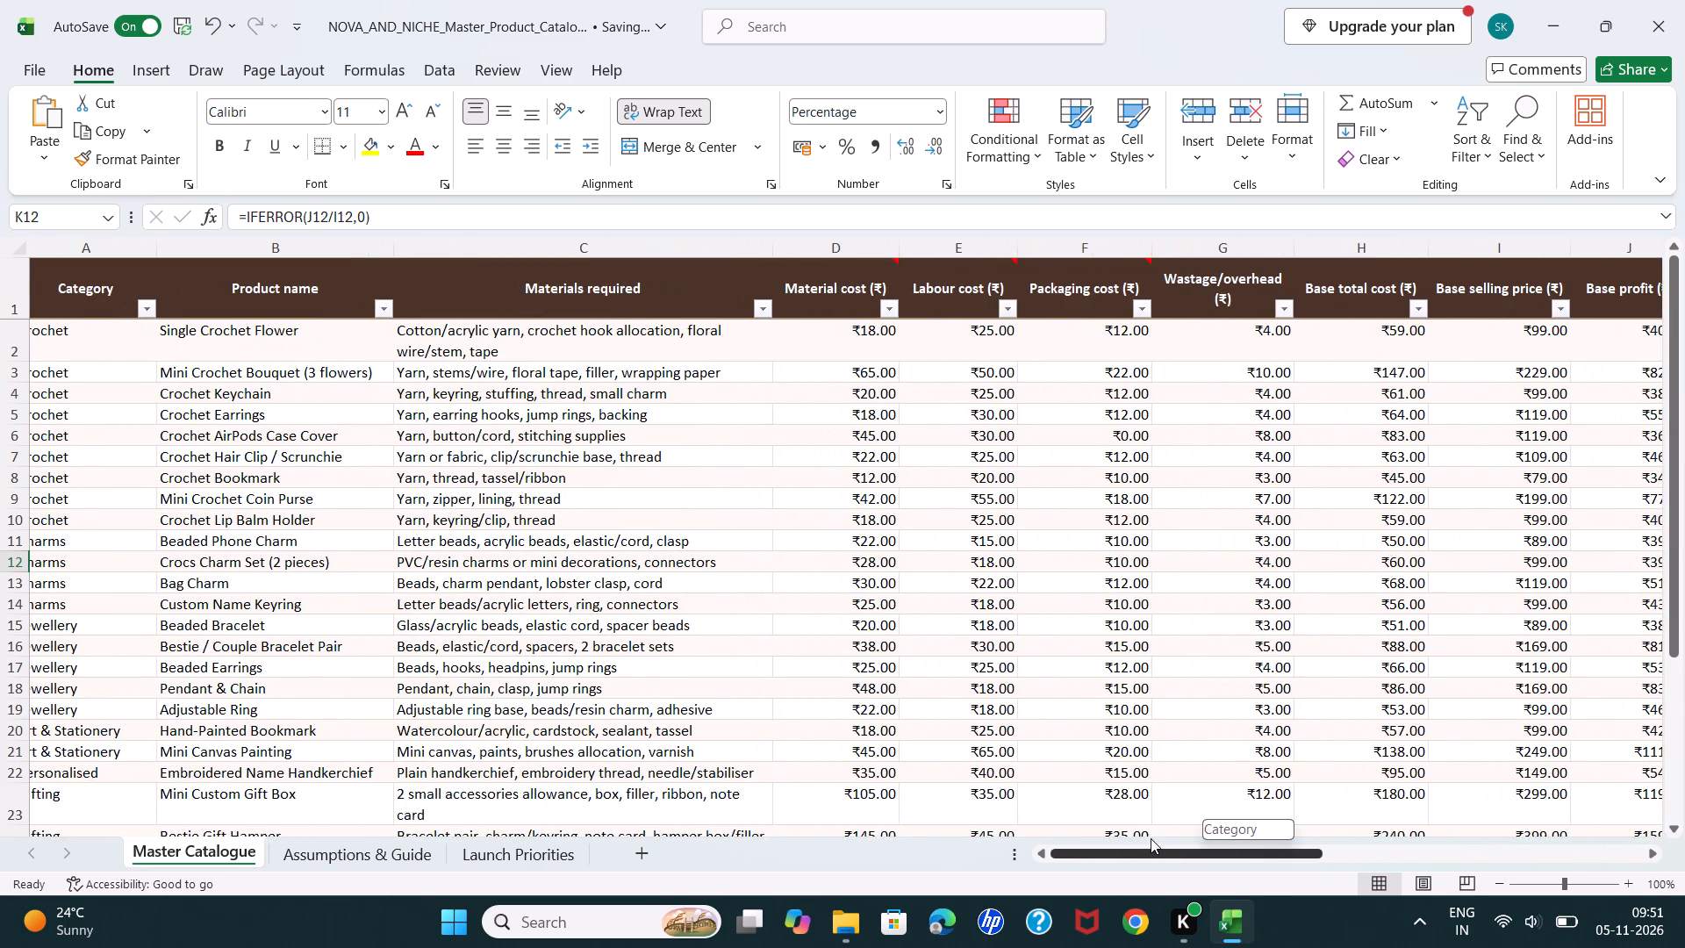
pyautogui.moveTo(1151, 838); pyautogui.dragTo(1145, 838)
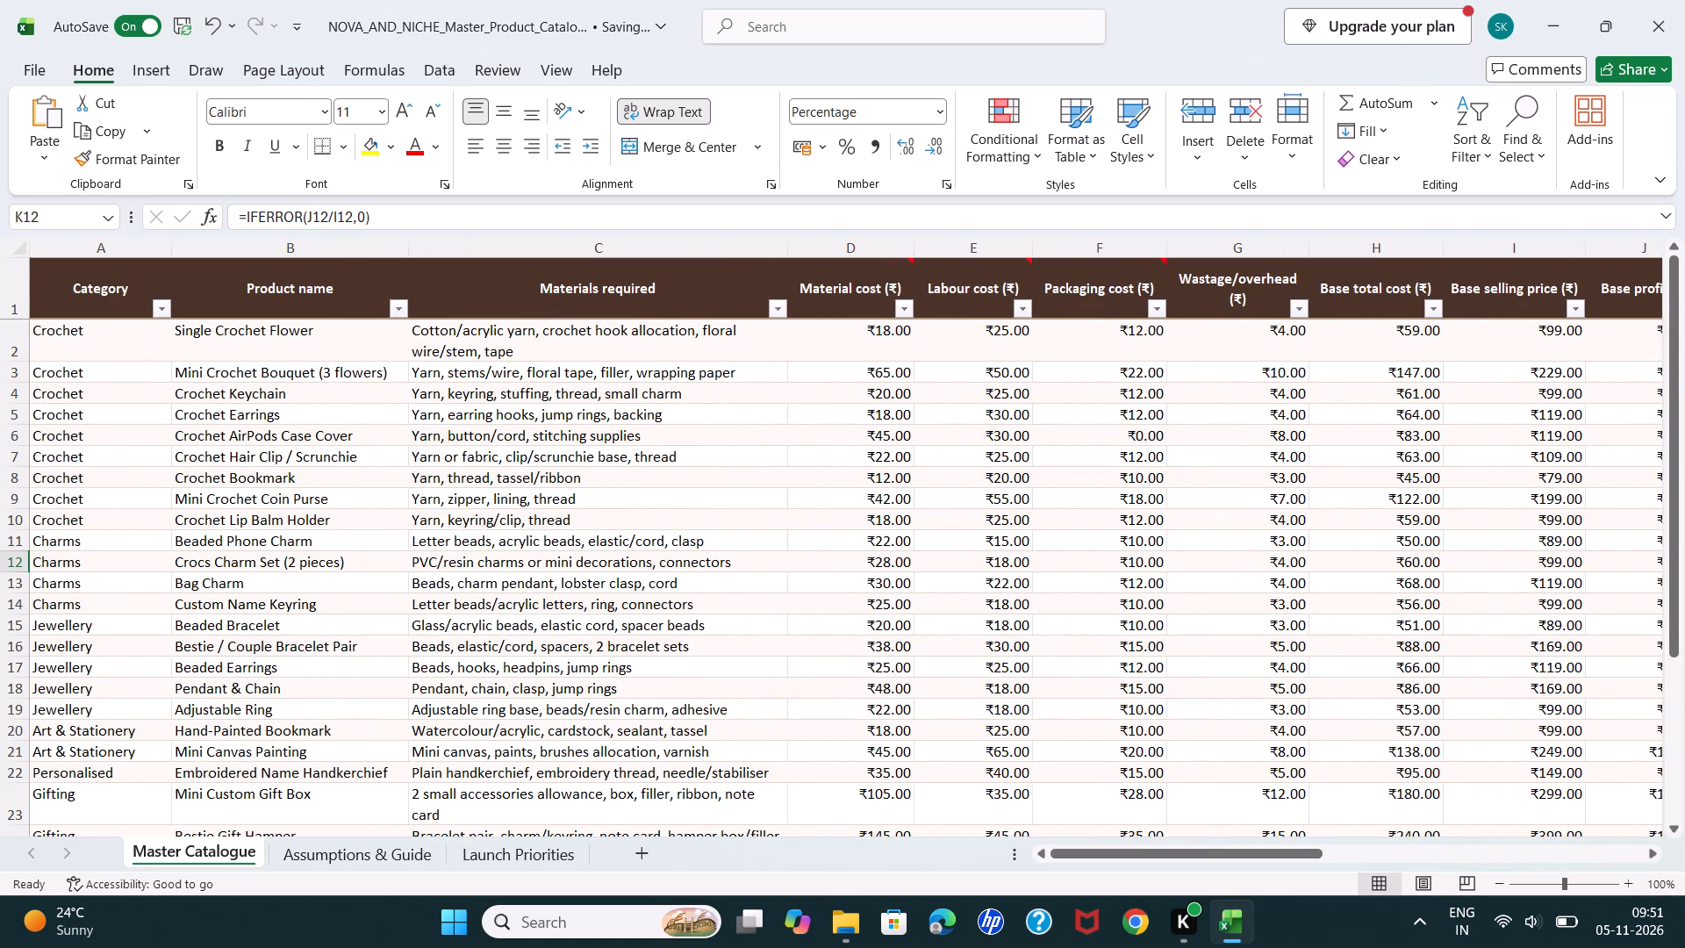
# Set the labour cost of the Bestie / Couple Bracelet Pair to ₹0 and check its base total cost and base selling price.
pyautogui.click(355, 648)
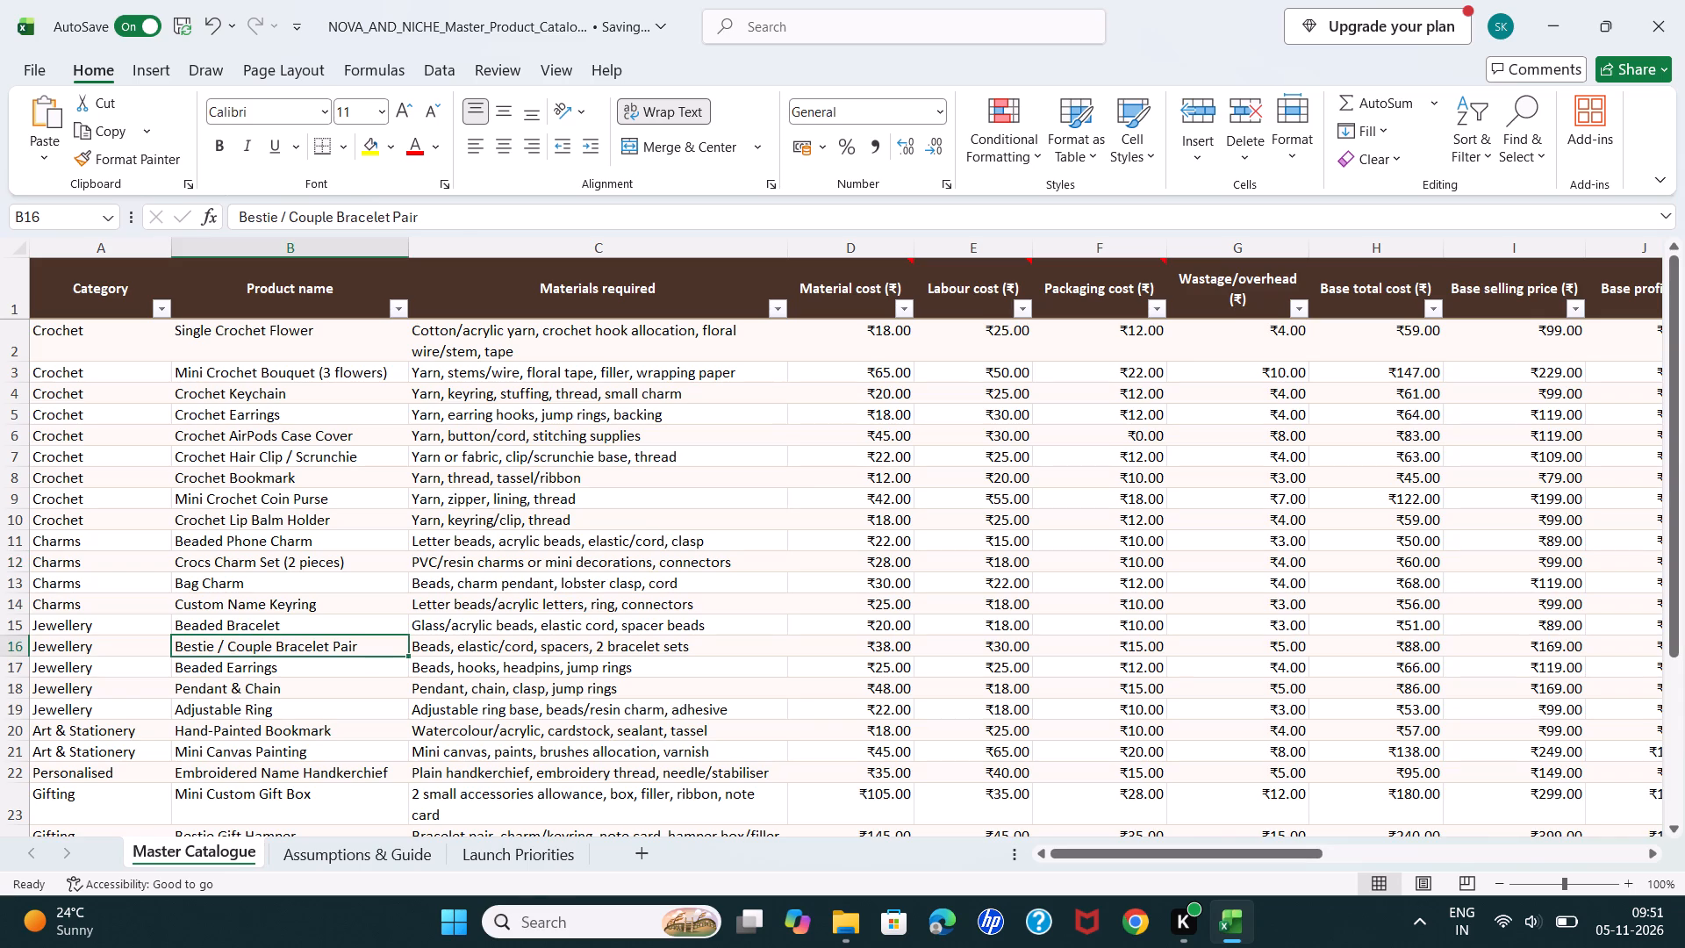
pyautogui.click(874, 653)
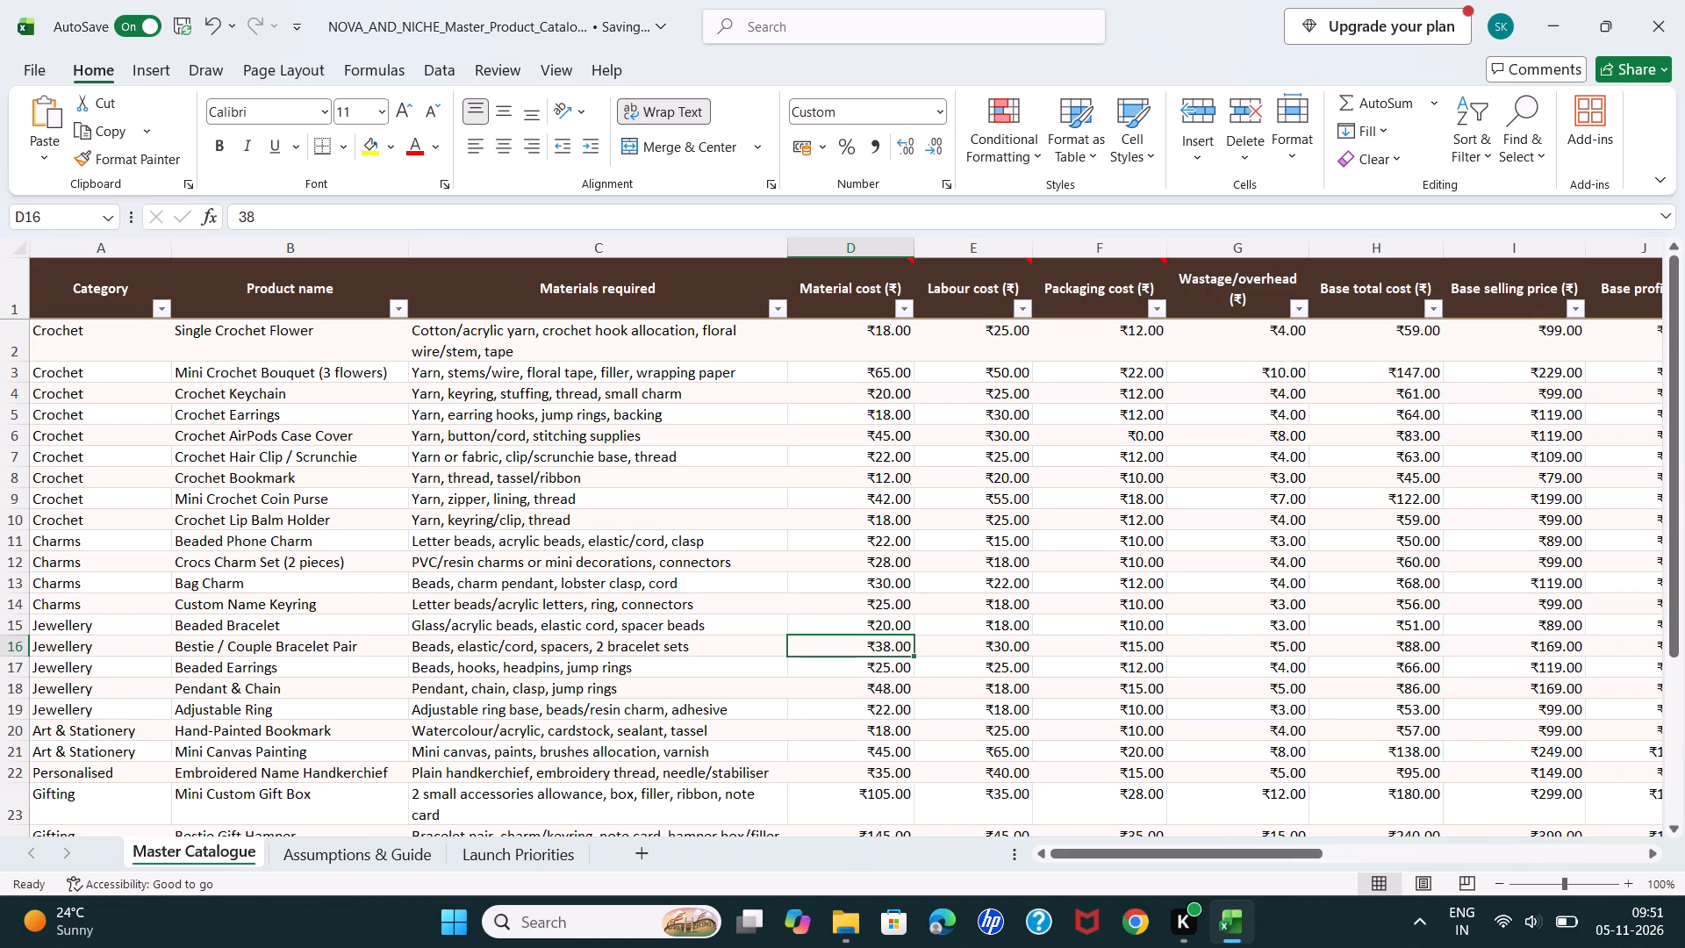
pyautogui.click(1532, 649)
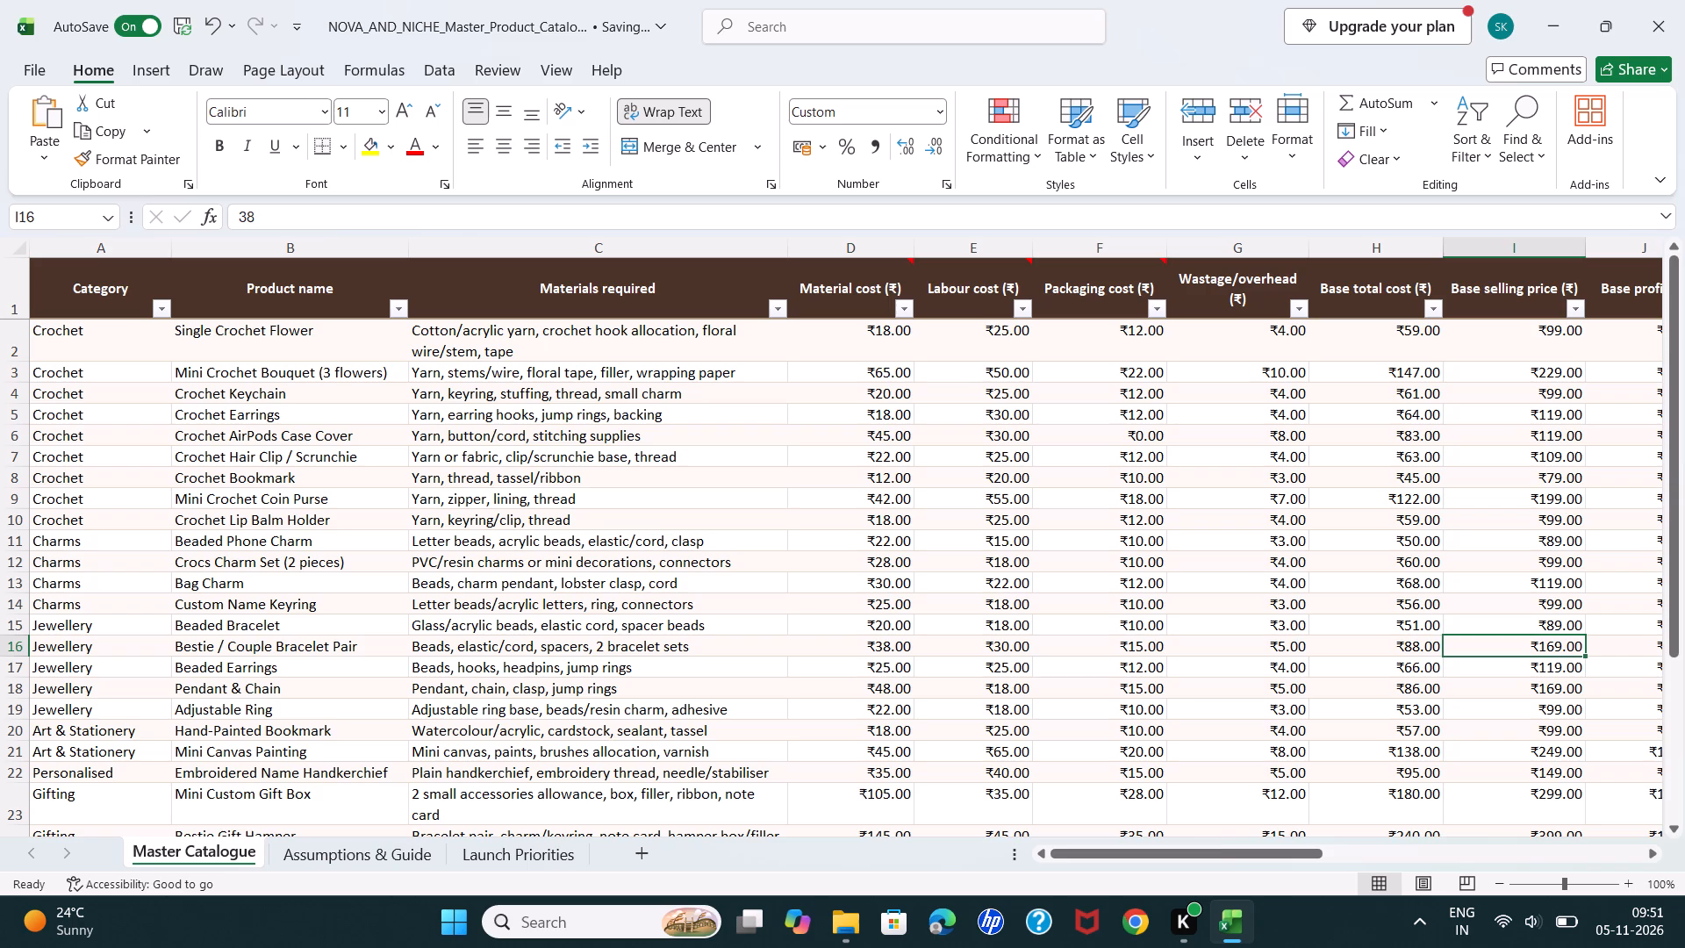
pyautogui.moveTo(1215, 851); pyautogui.dragTo(1280, 851)
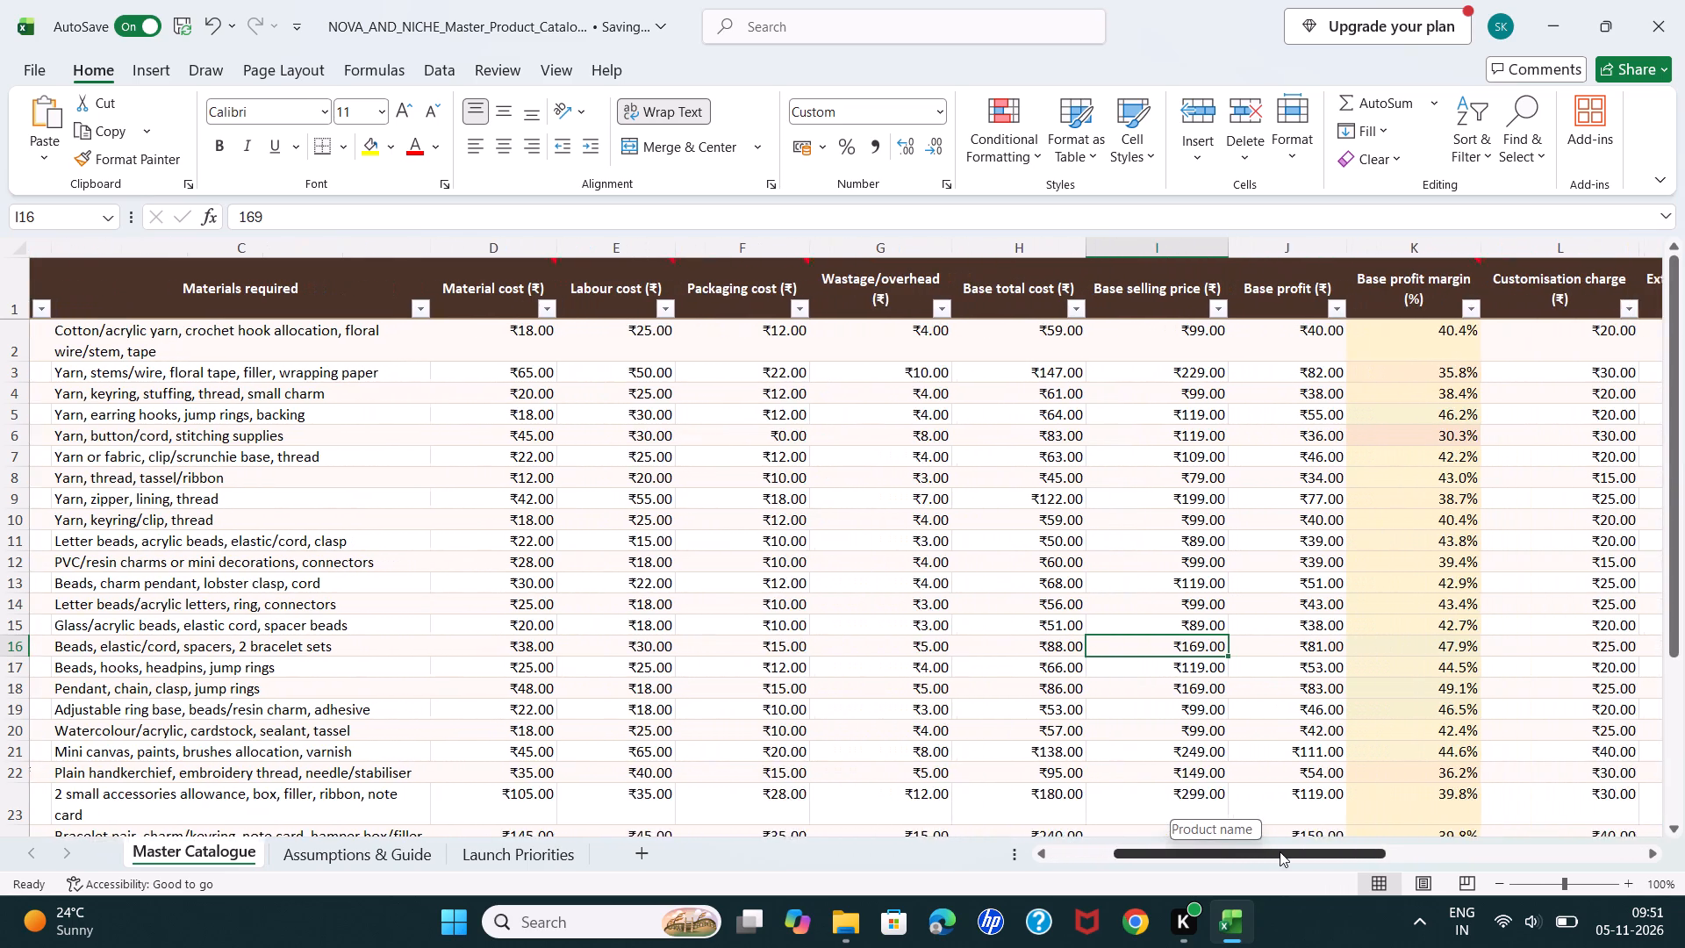
pyautogui.moveTo(1280, 851); pyautogui.dragTo(1402, 835)
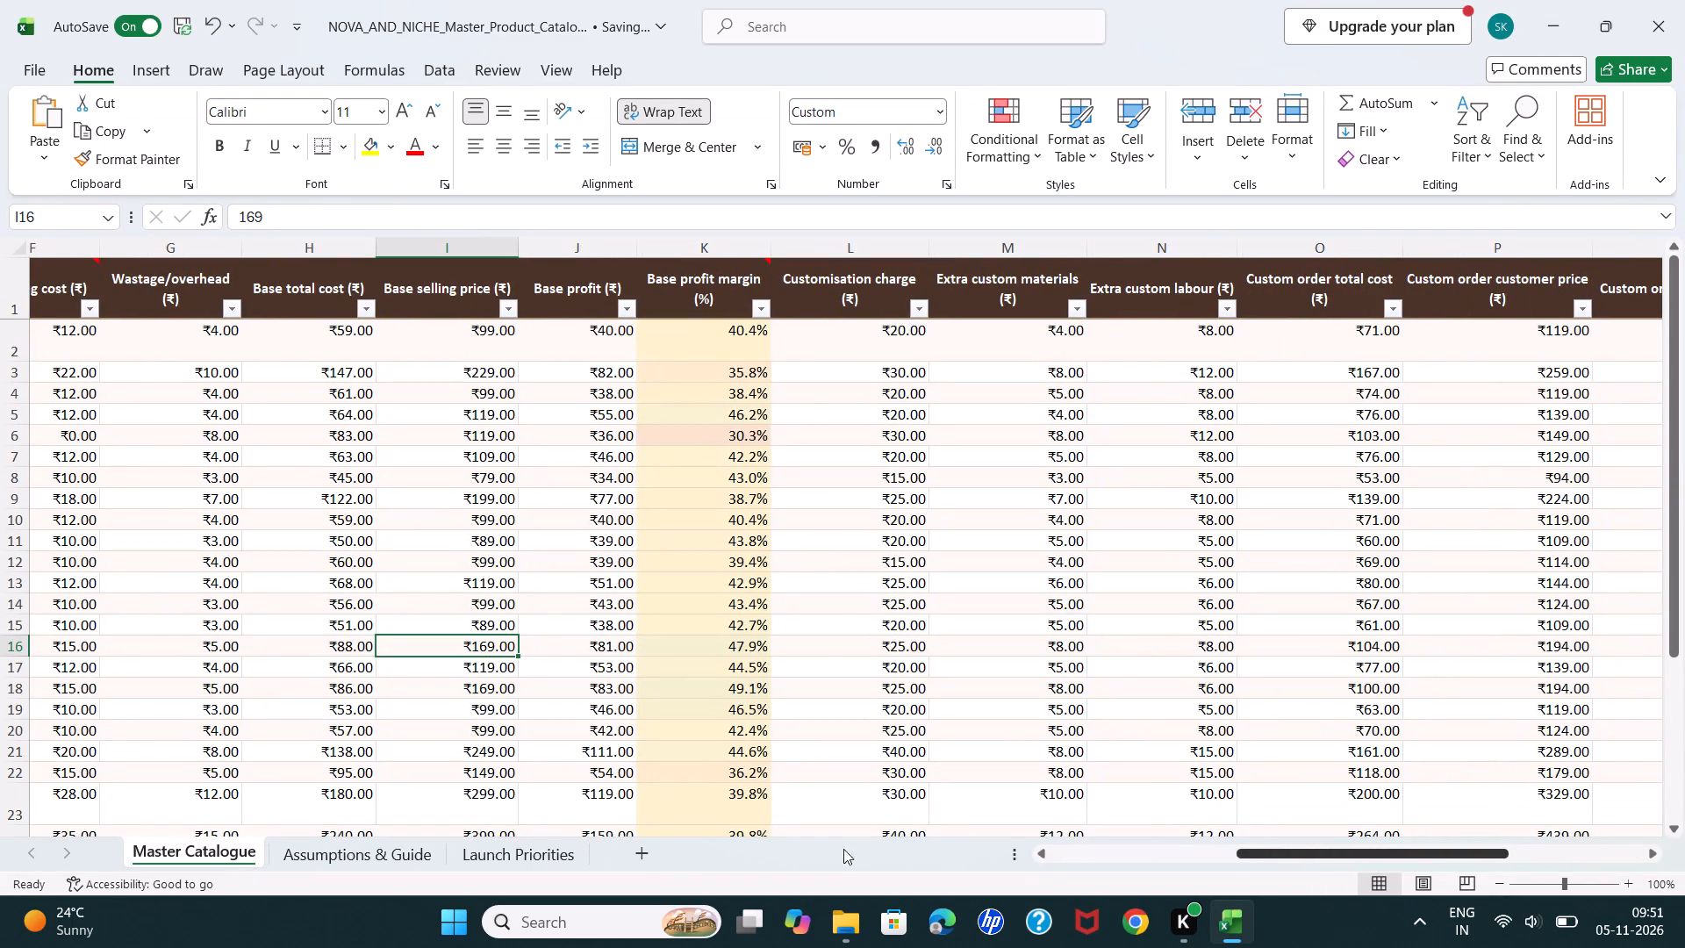
pyautogui.tripleClick(1044, 848)
pyautogui.click(1044, 848)
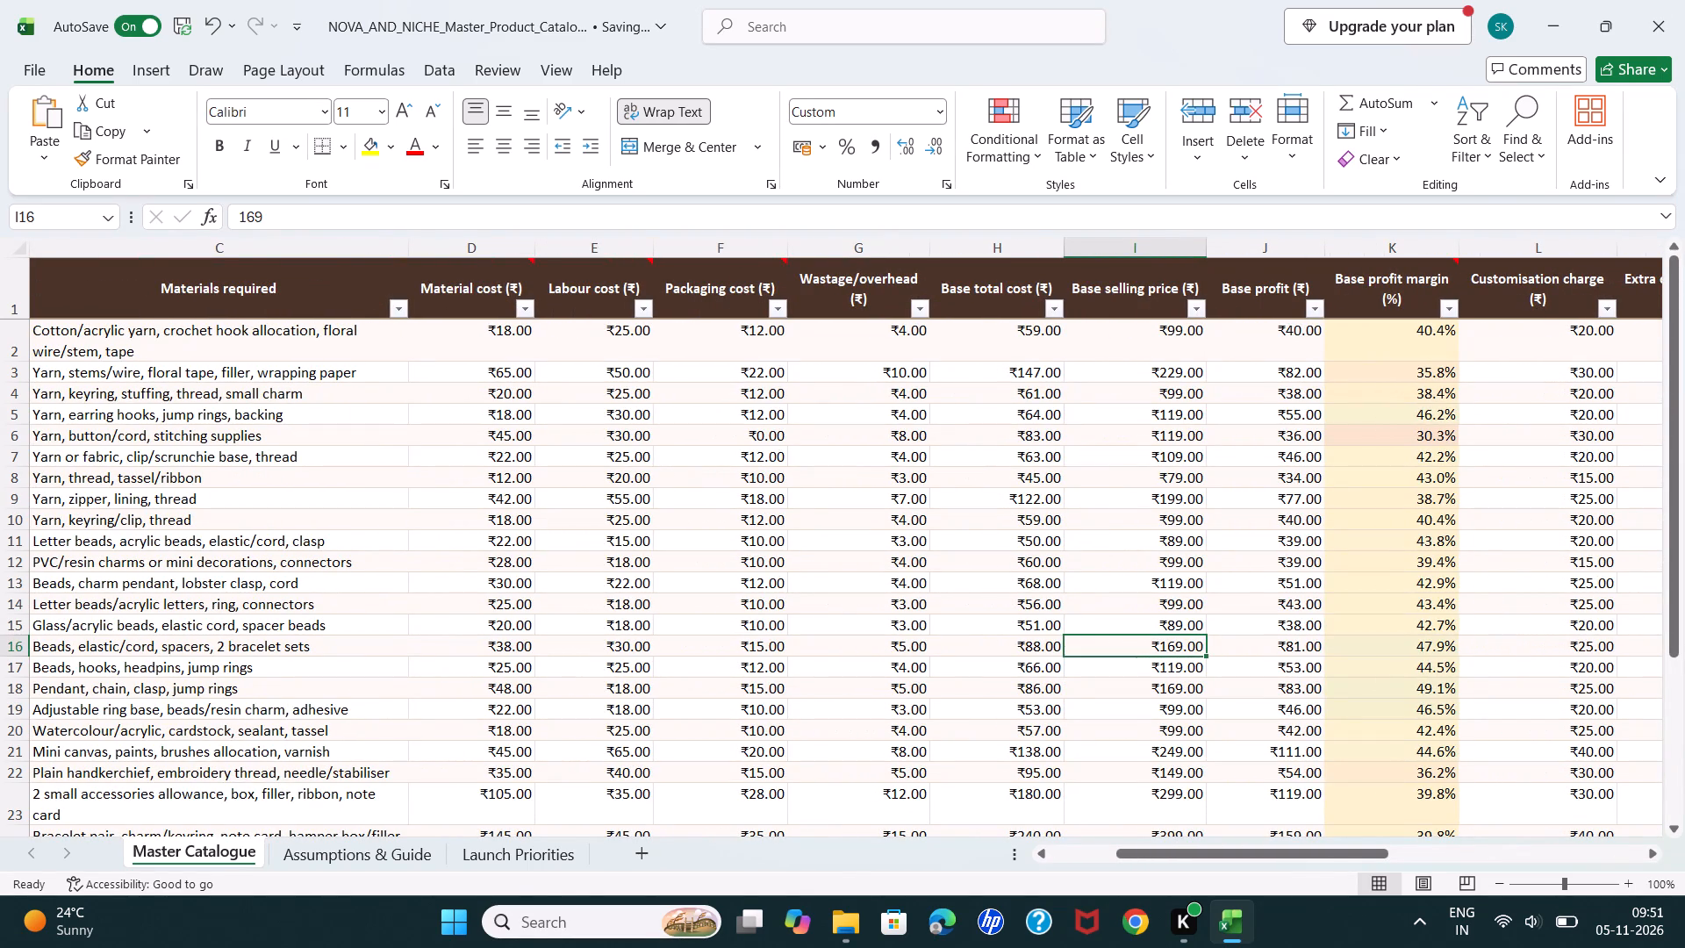
pyautogui.click(644, 650)
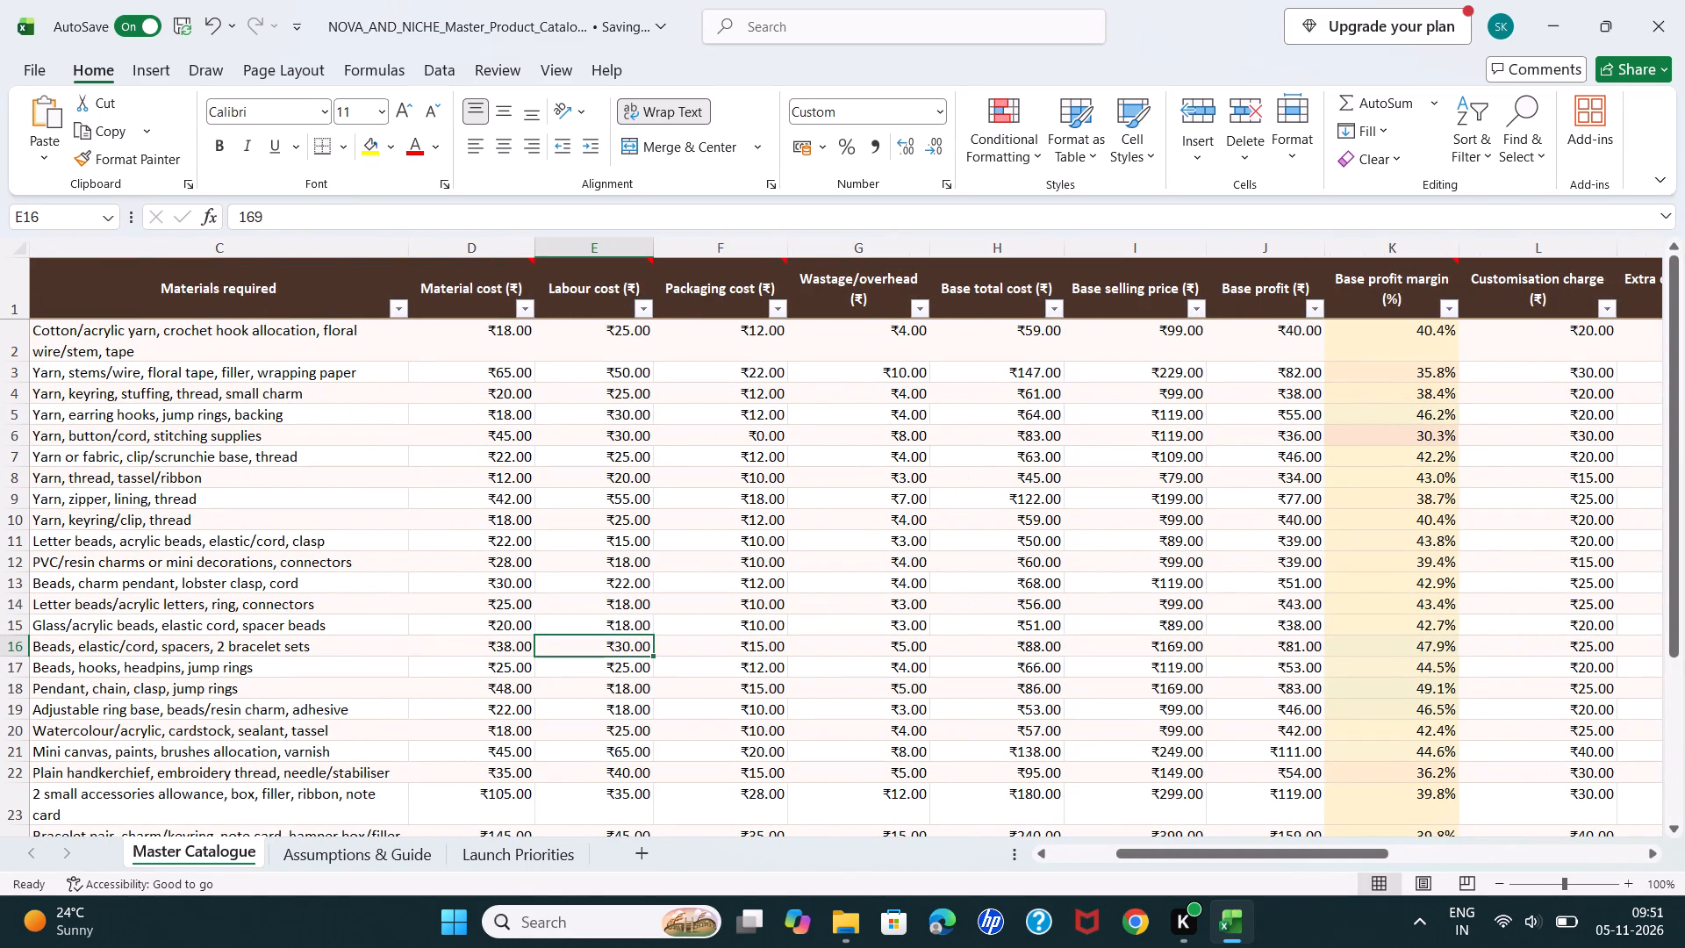
pyautogui.write('00')
pyautogui.press('Return')
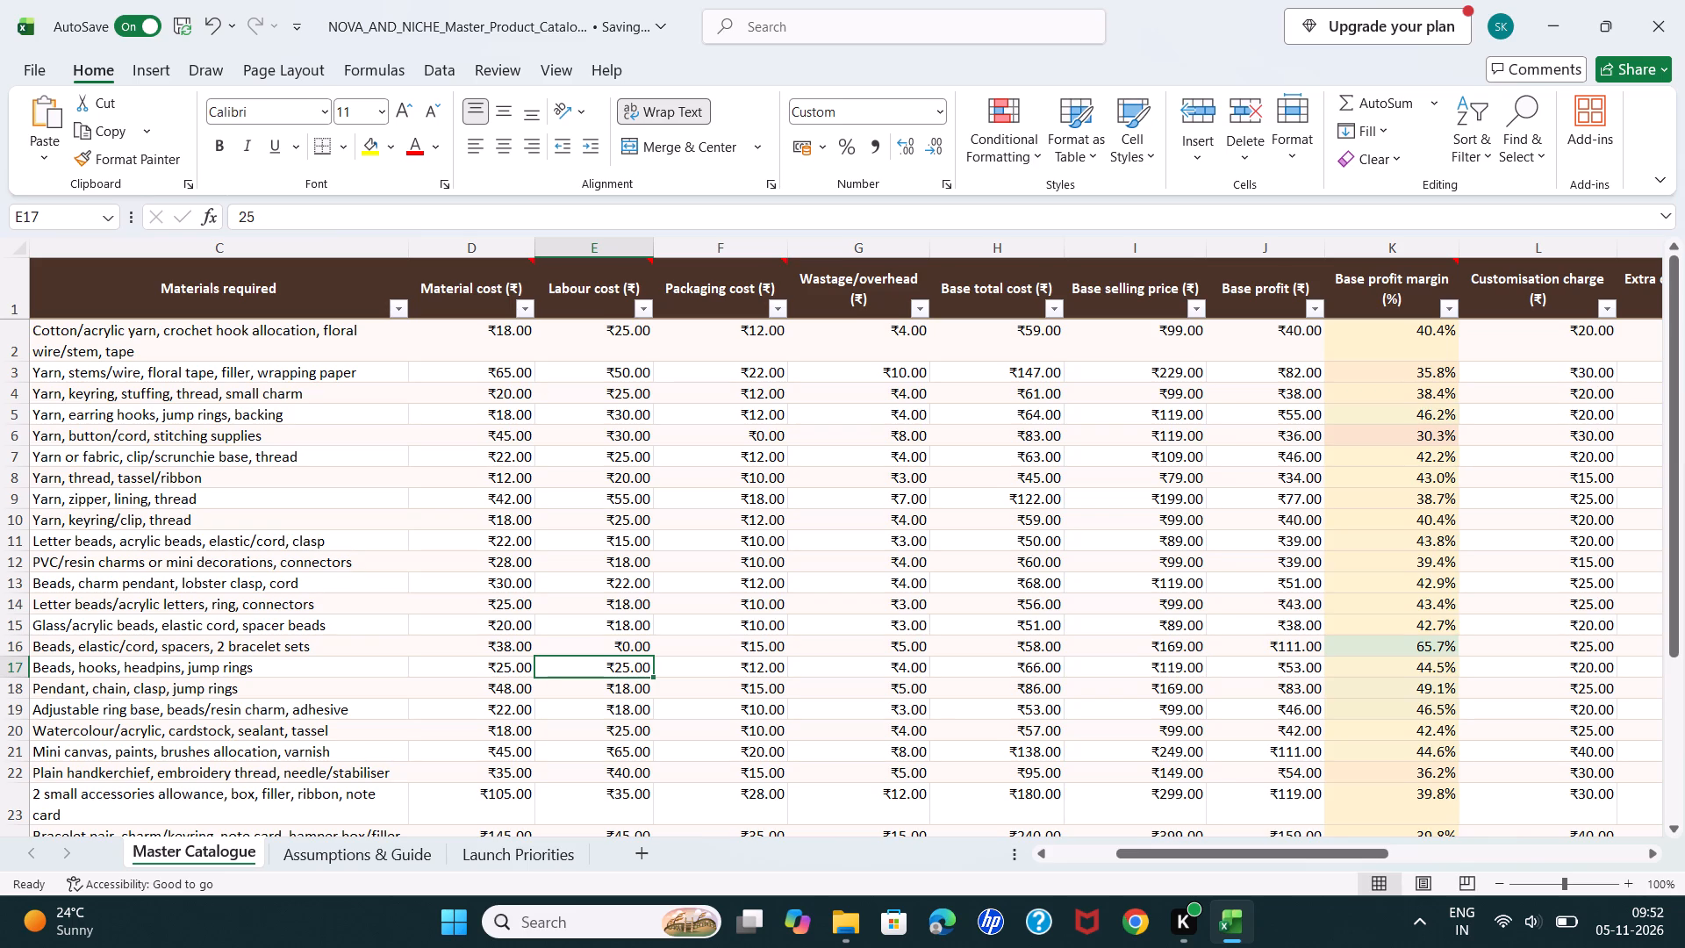
pyautogui.click(992, 647)
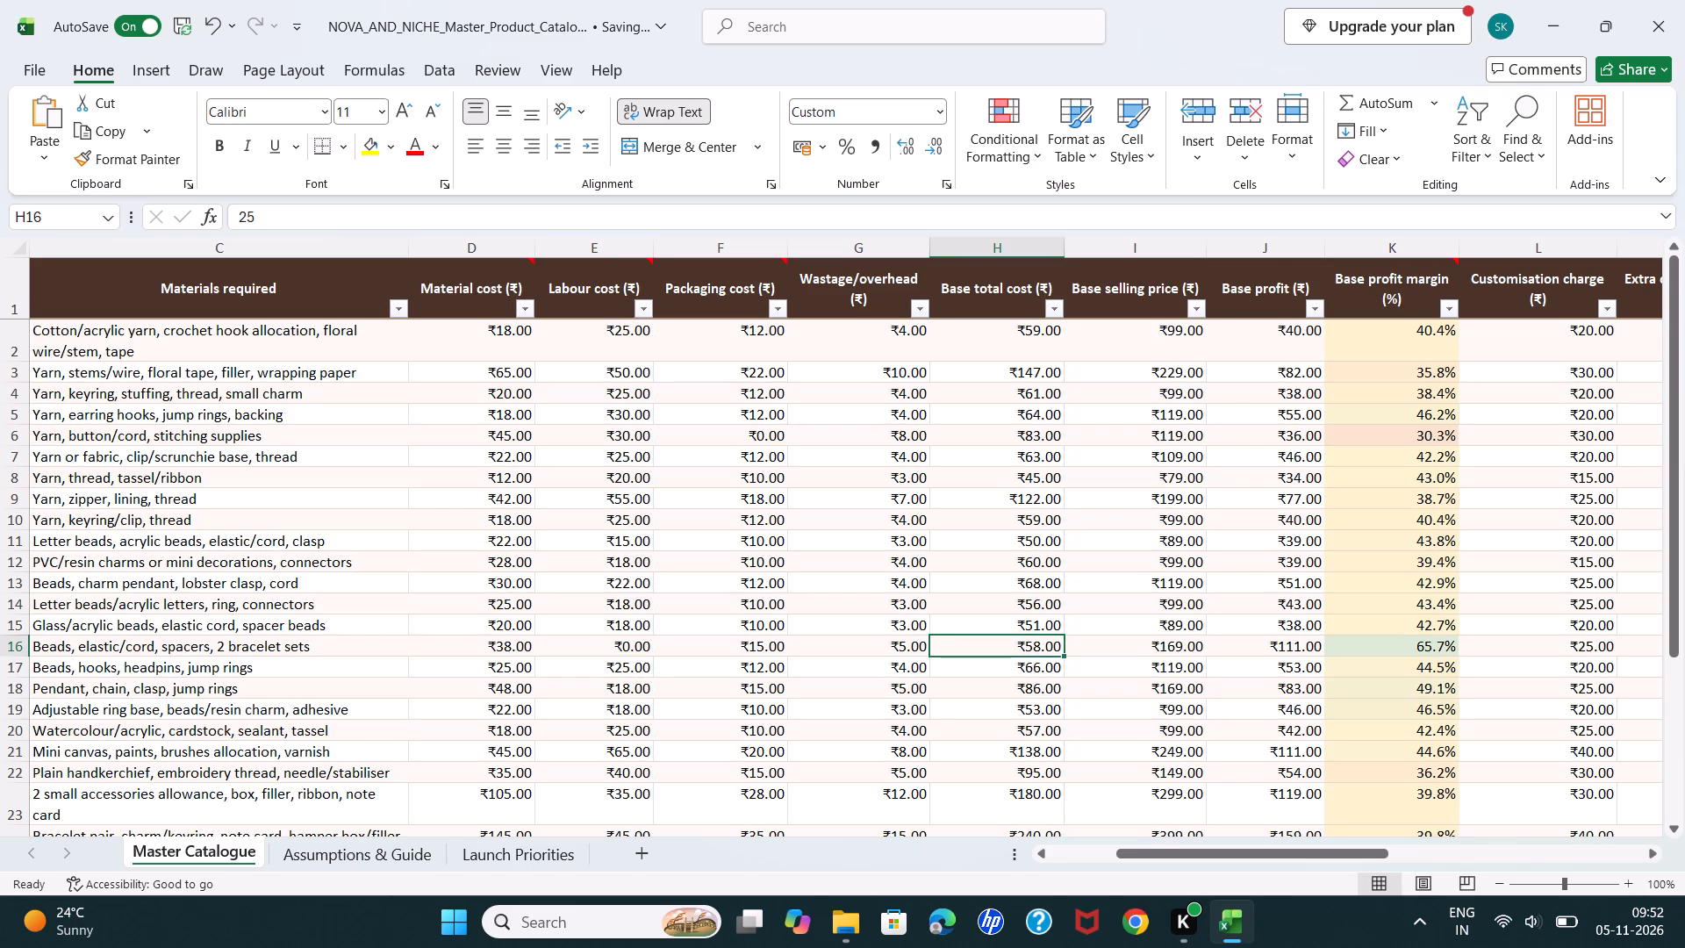
pyautogui.click(1135, 650)
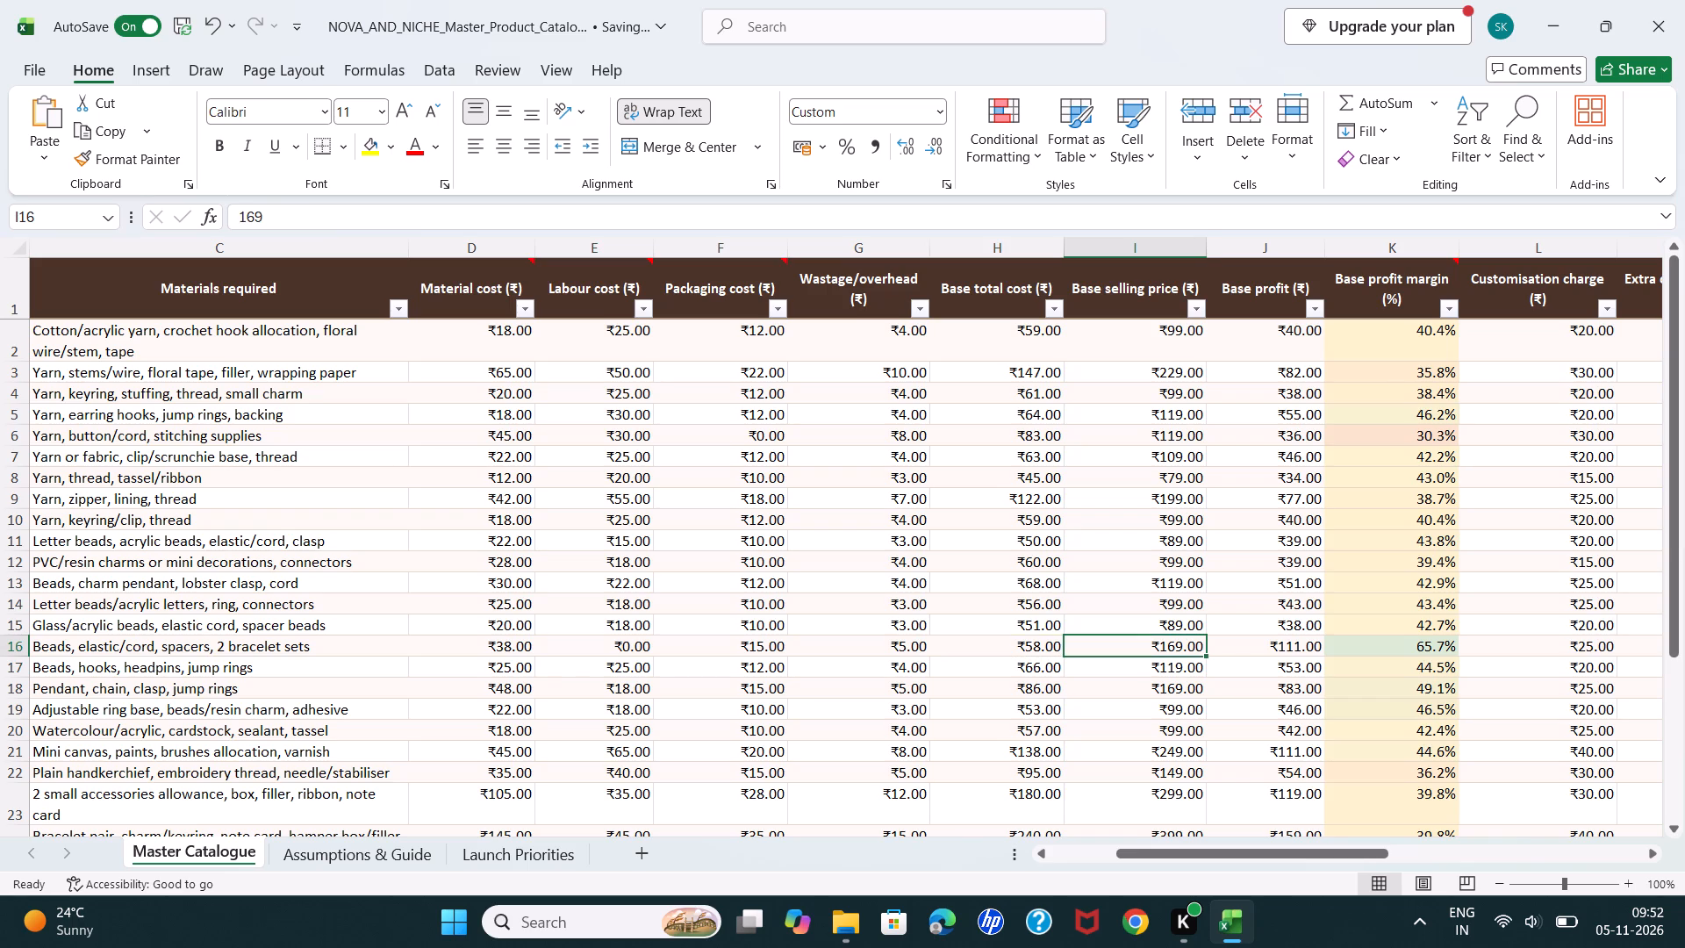
# Set the labour cost of the Beaded Bracelet to ₹0.
pyautogui.moveTo(1179, 845); pyautogui.dragTo(1131, 853)
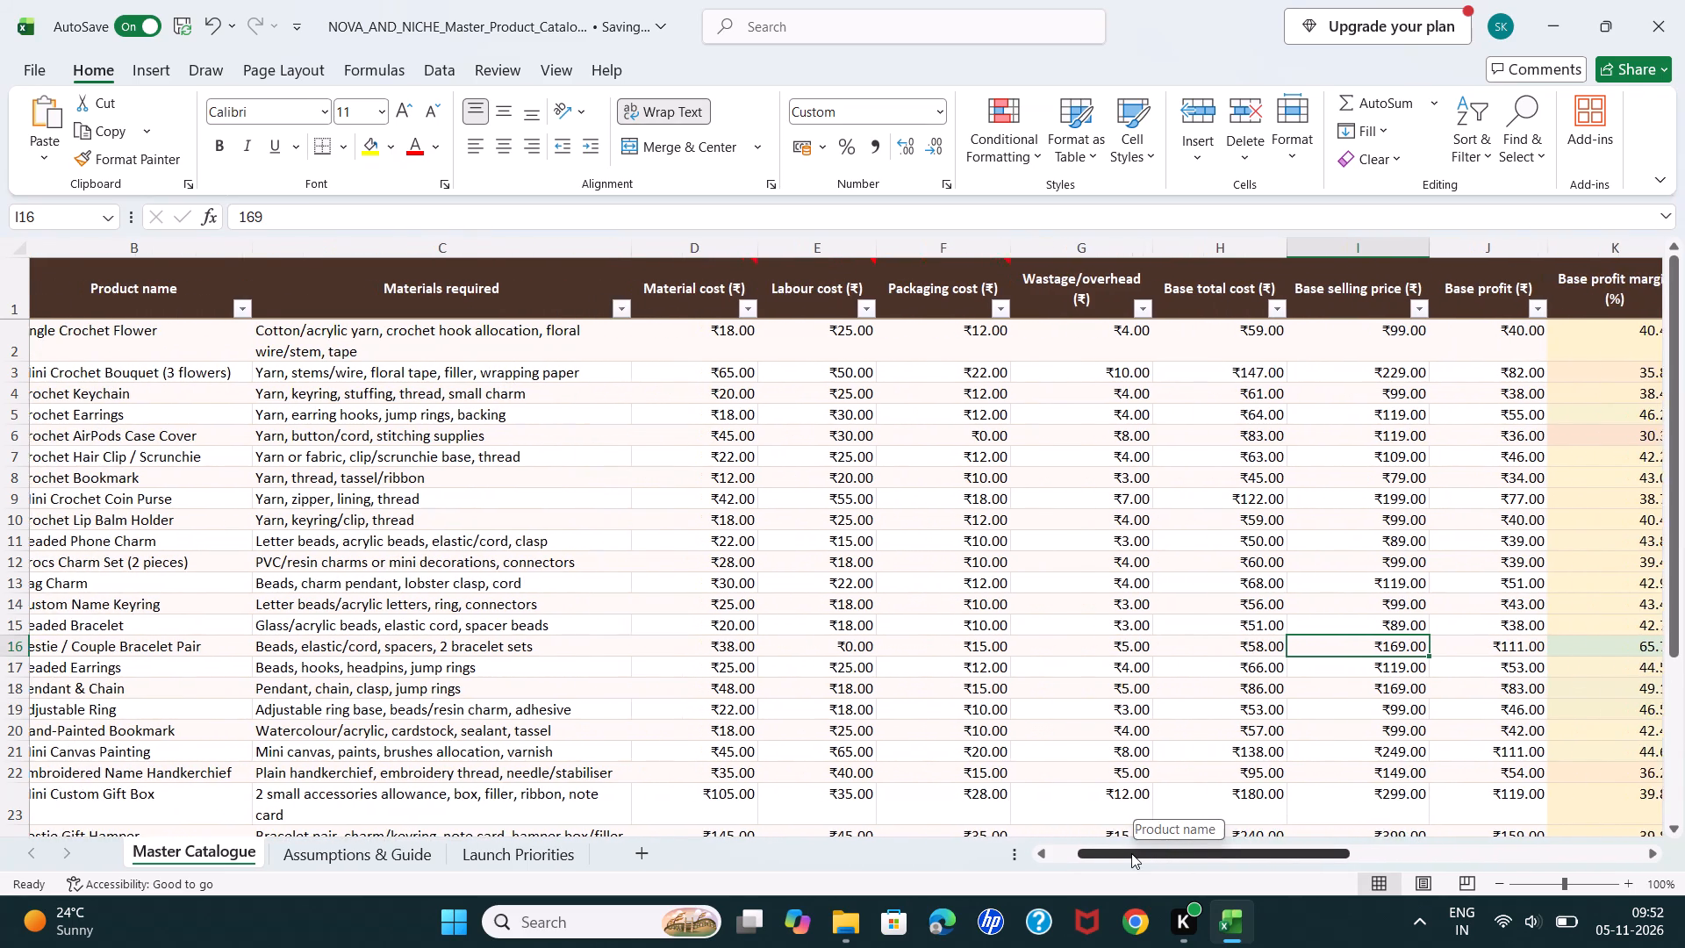
pyautogui.moveTo(1131, 853); pyautogui.dragTo(1129, 853)
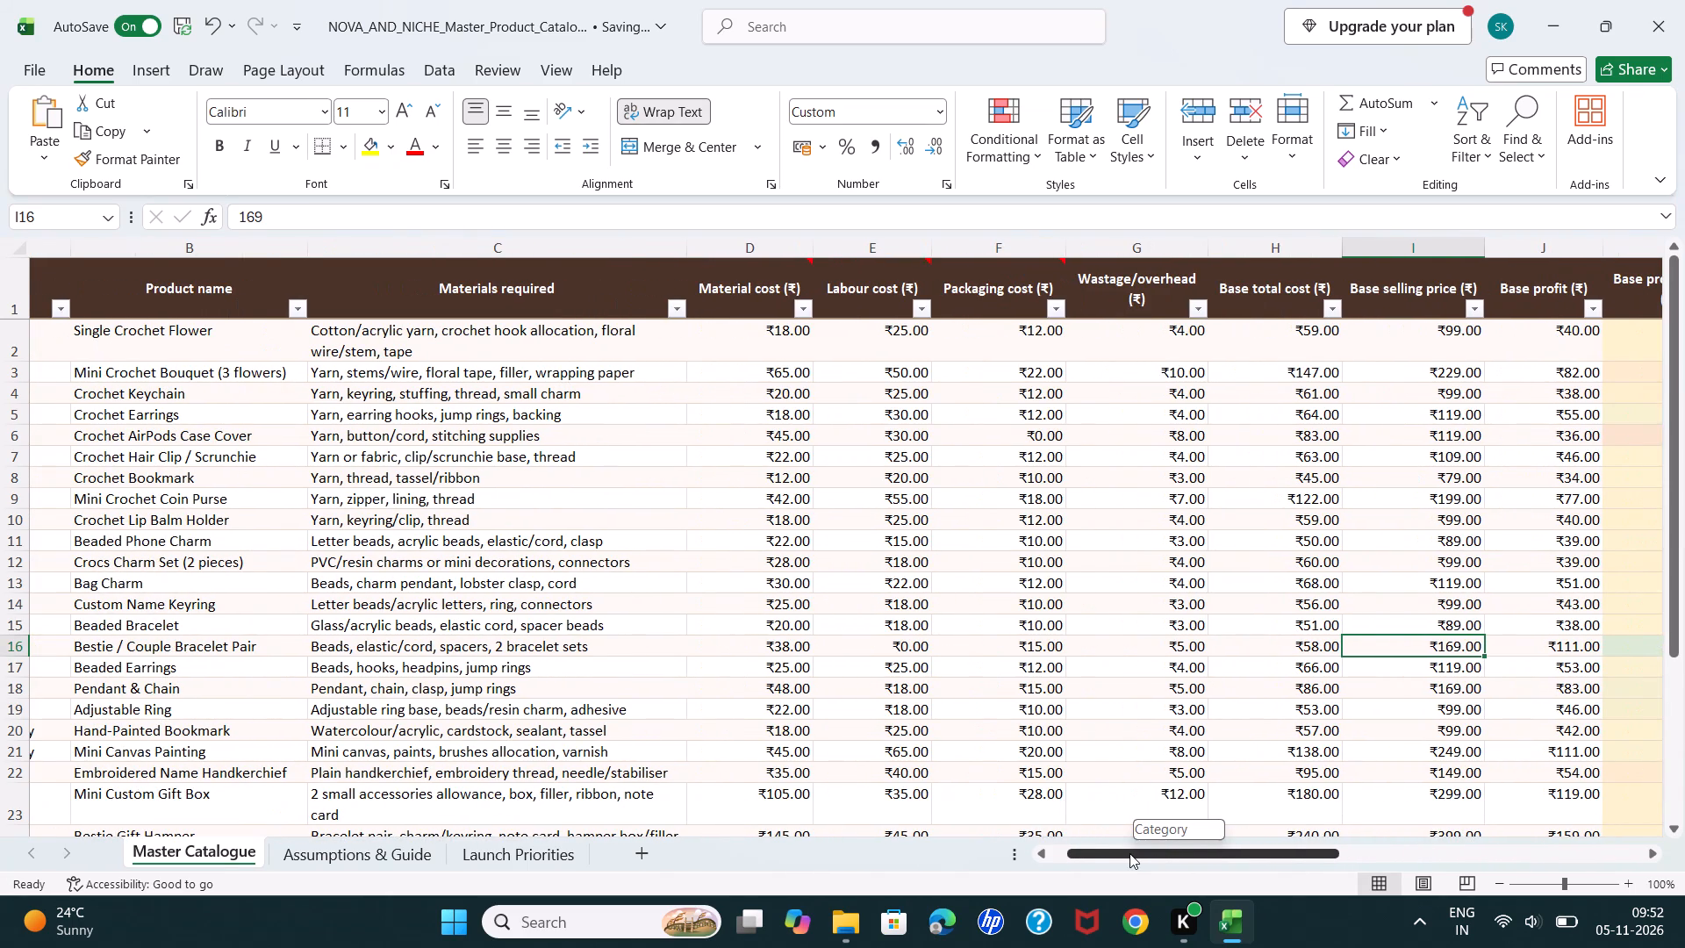
pyautogui.moveTo(1129, 853); pyautogui.dragTo(1130, 853)
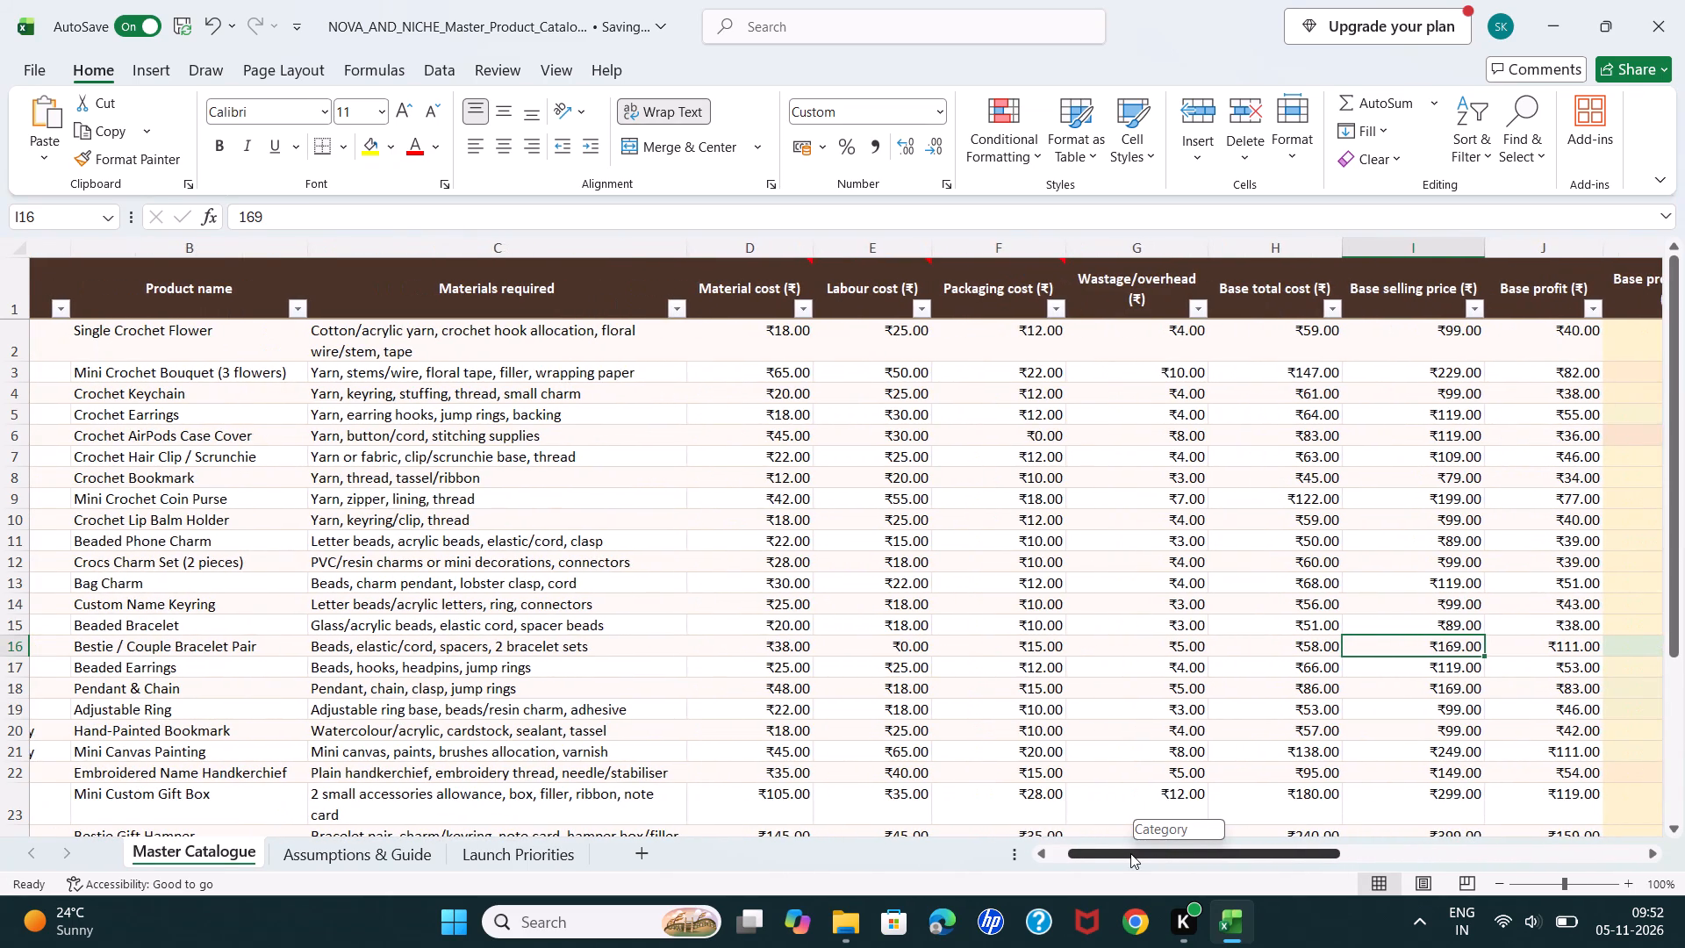
pyautogui.moveTo(1130, 853); pyautogui.dragTo(1130, 851)
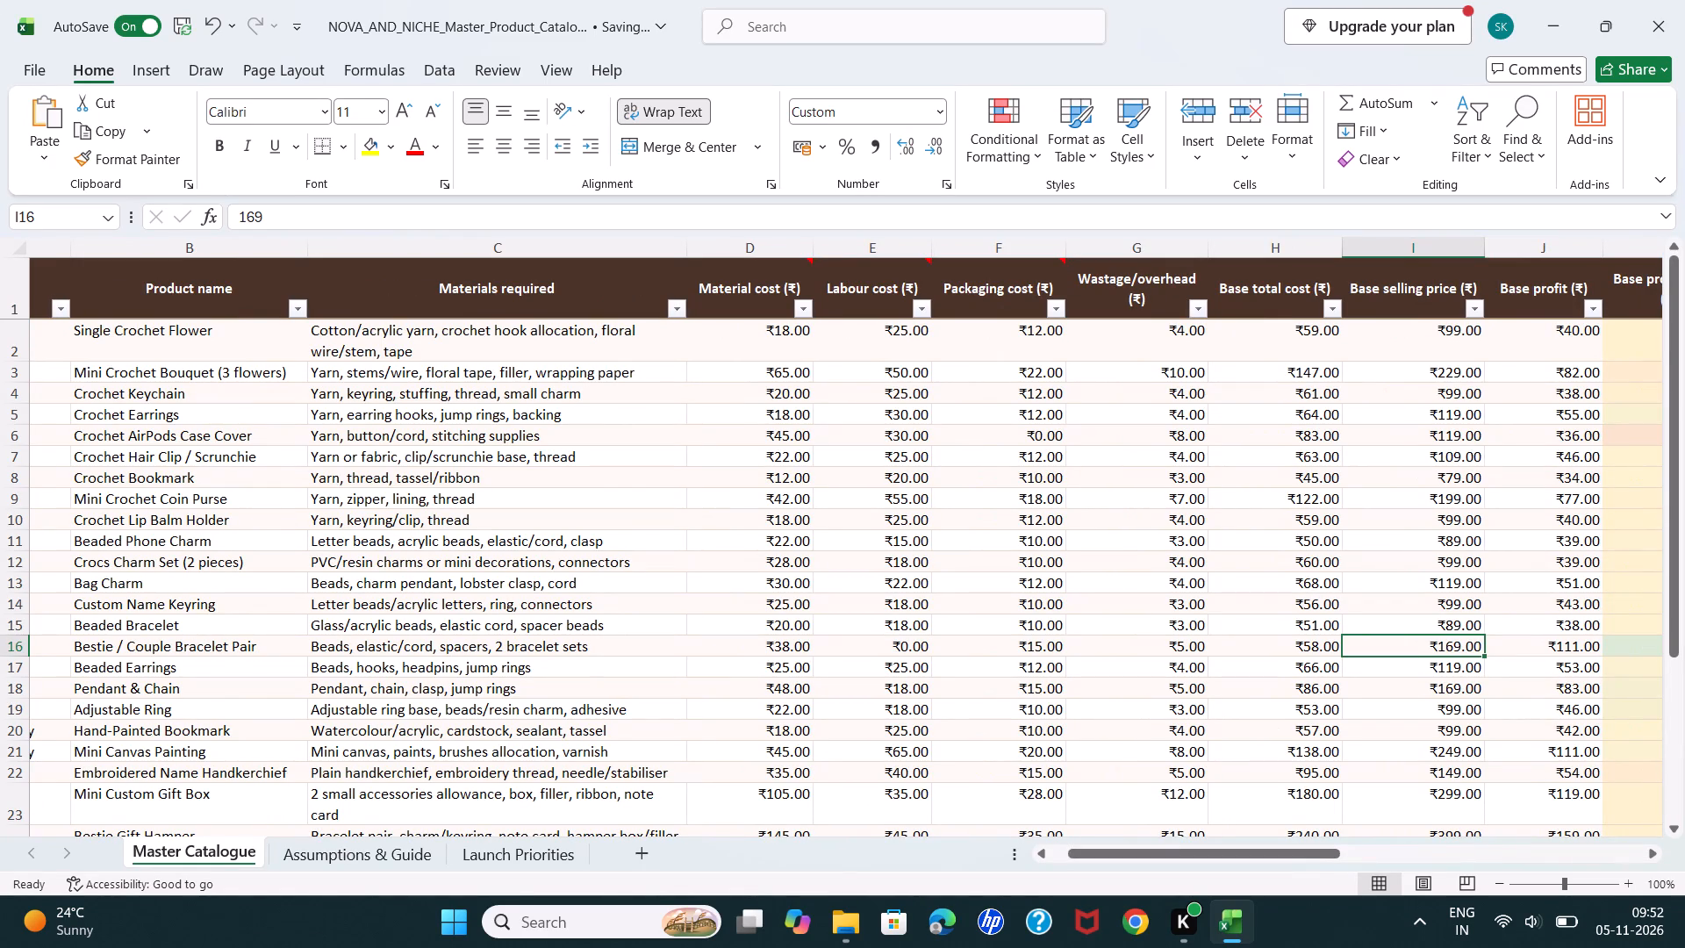
pyautogui.click(914, 625)
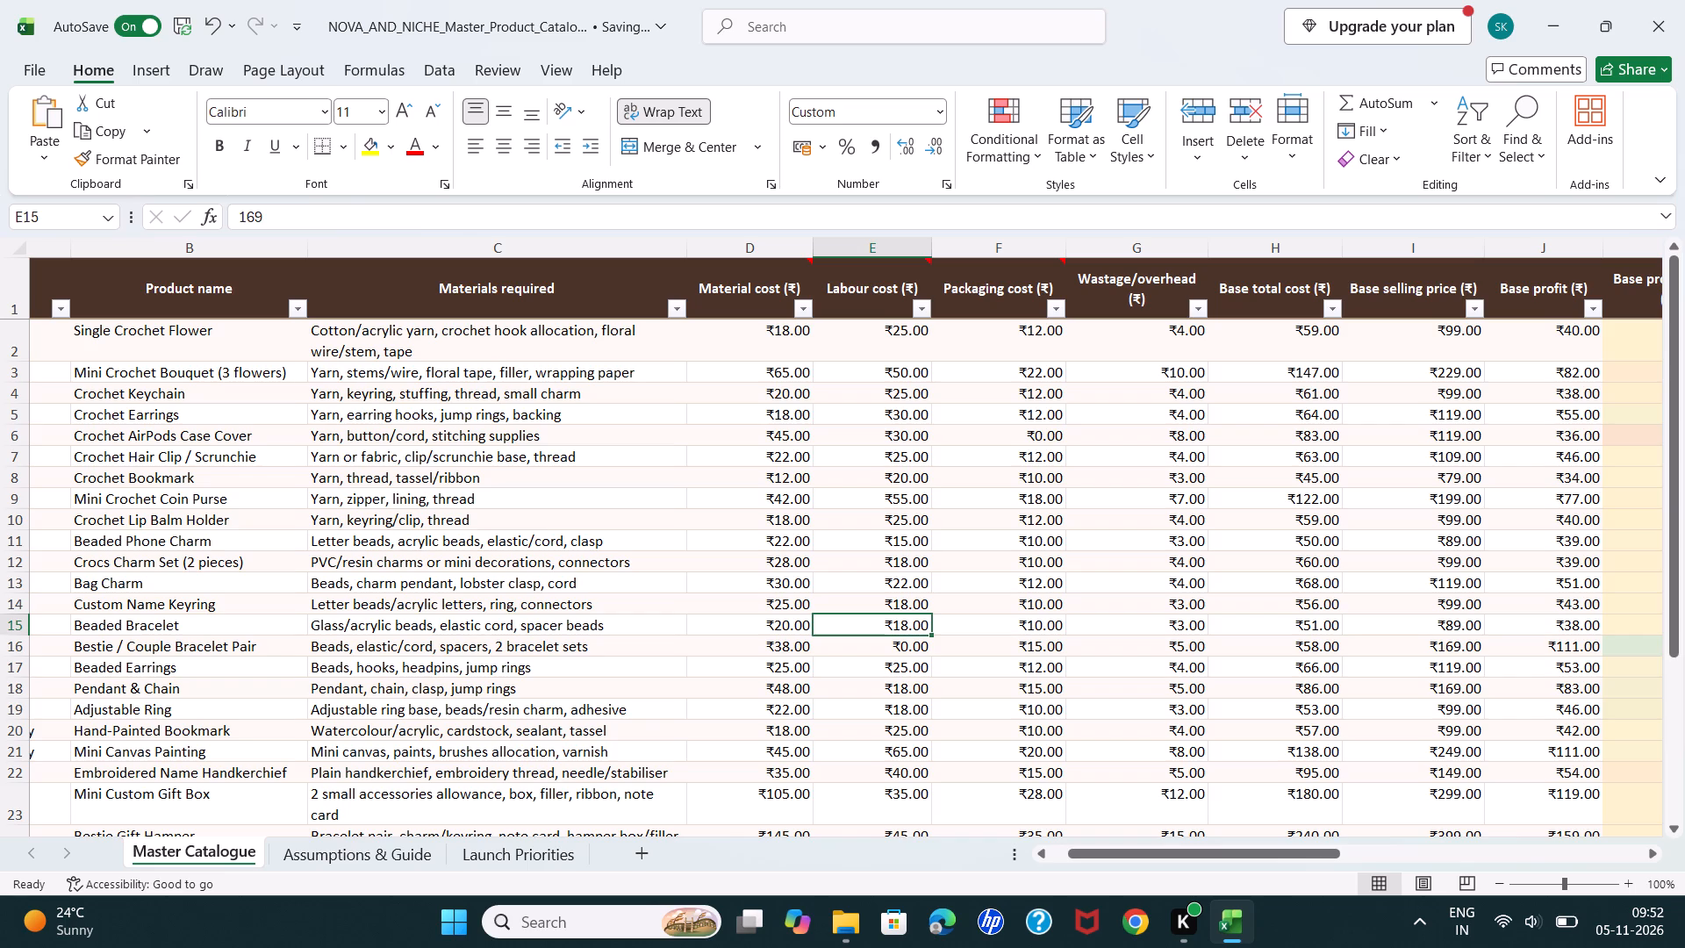
pyautogui.press('BackSpace')
pyautogui.press('0')
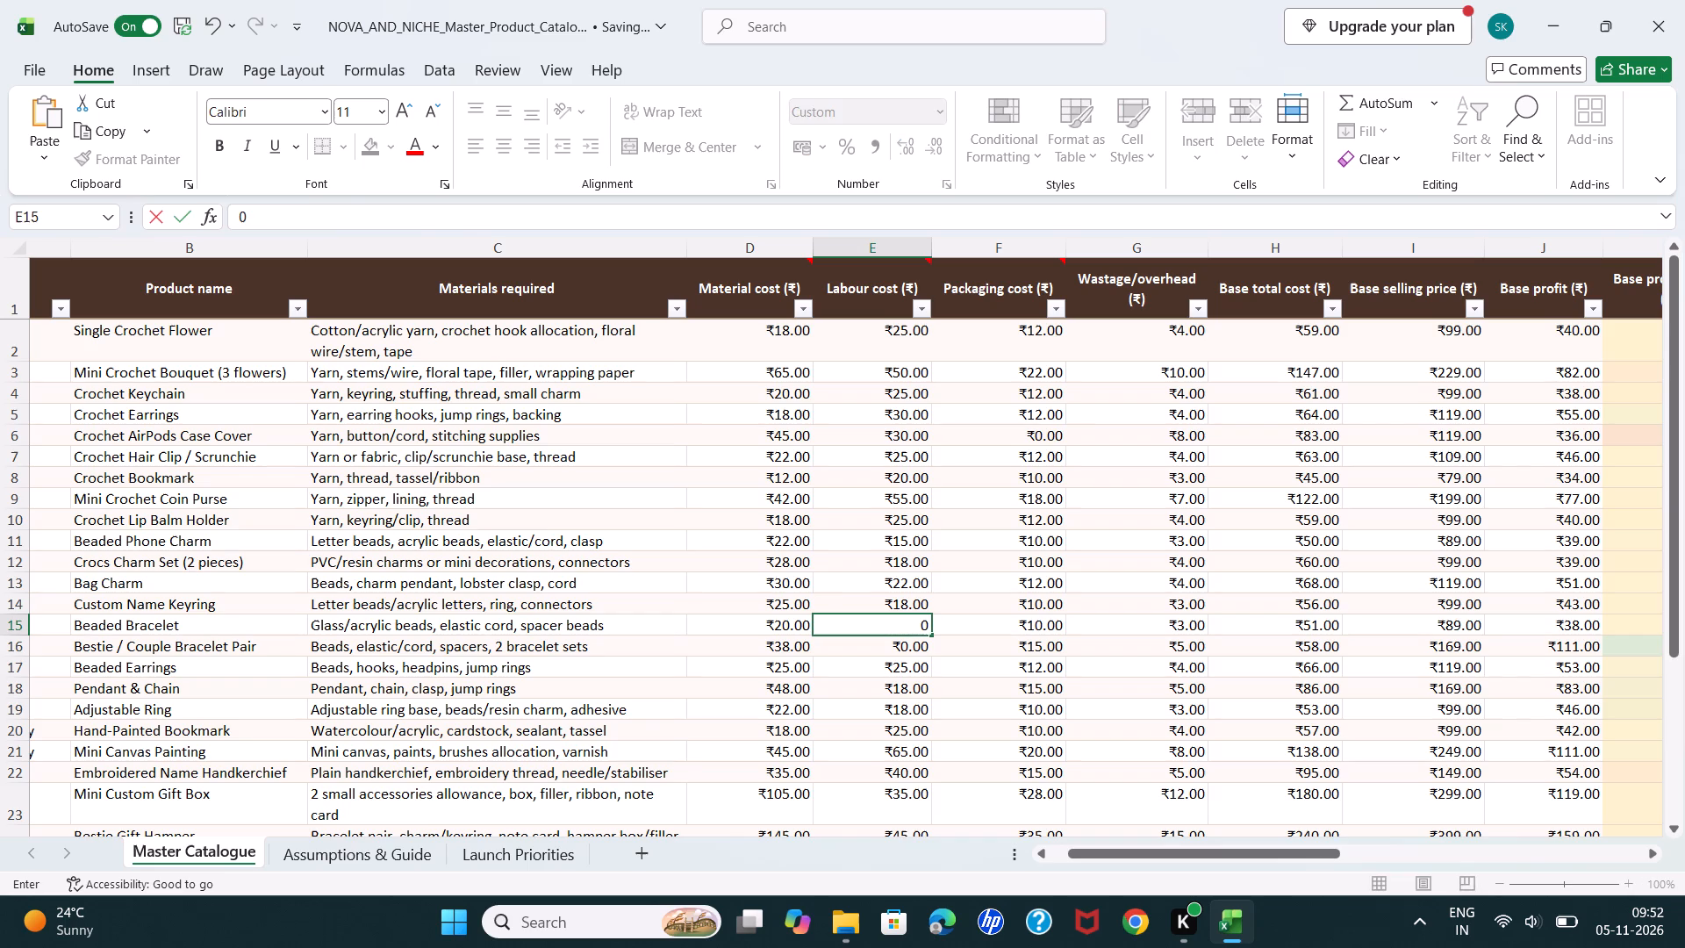
pyautogui.write('.00')
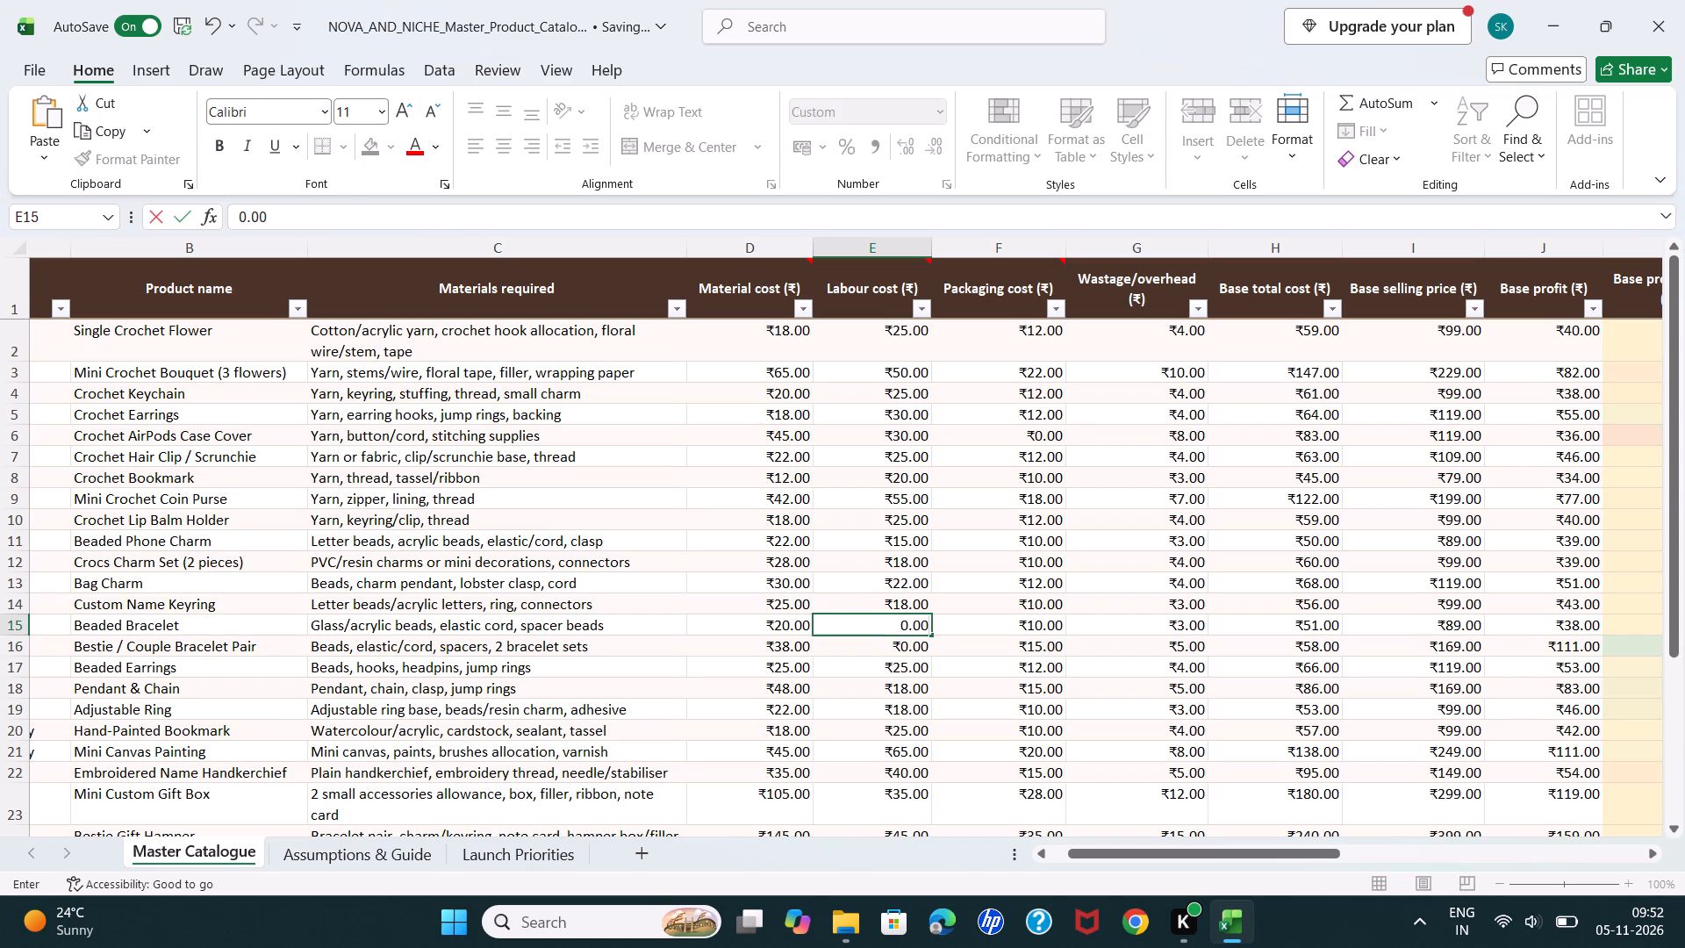
pyautogui.press('Return')
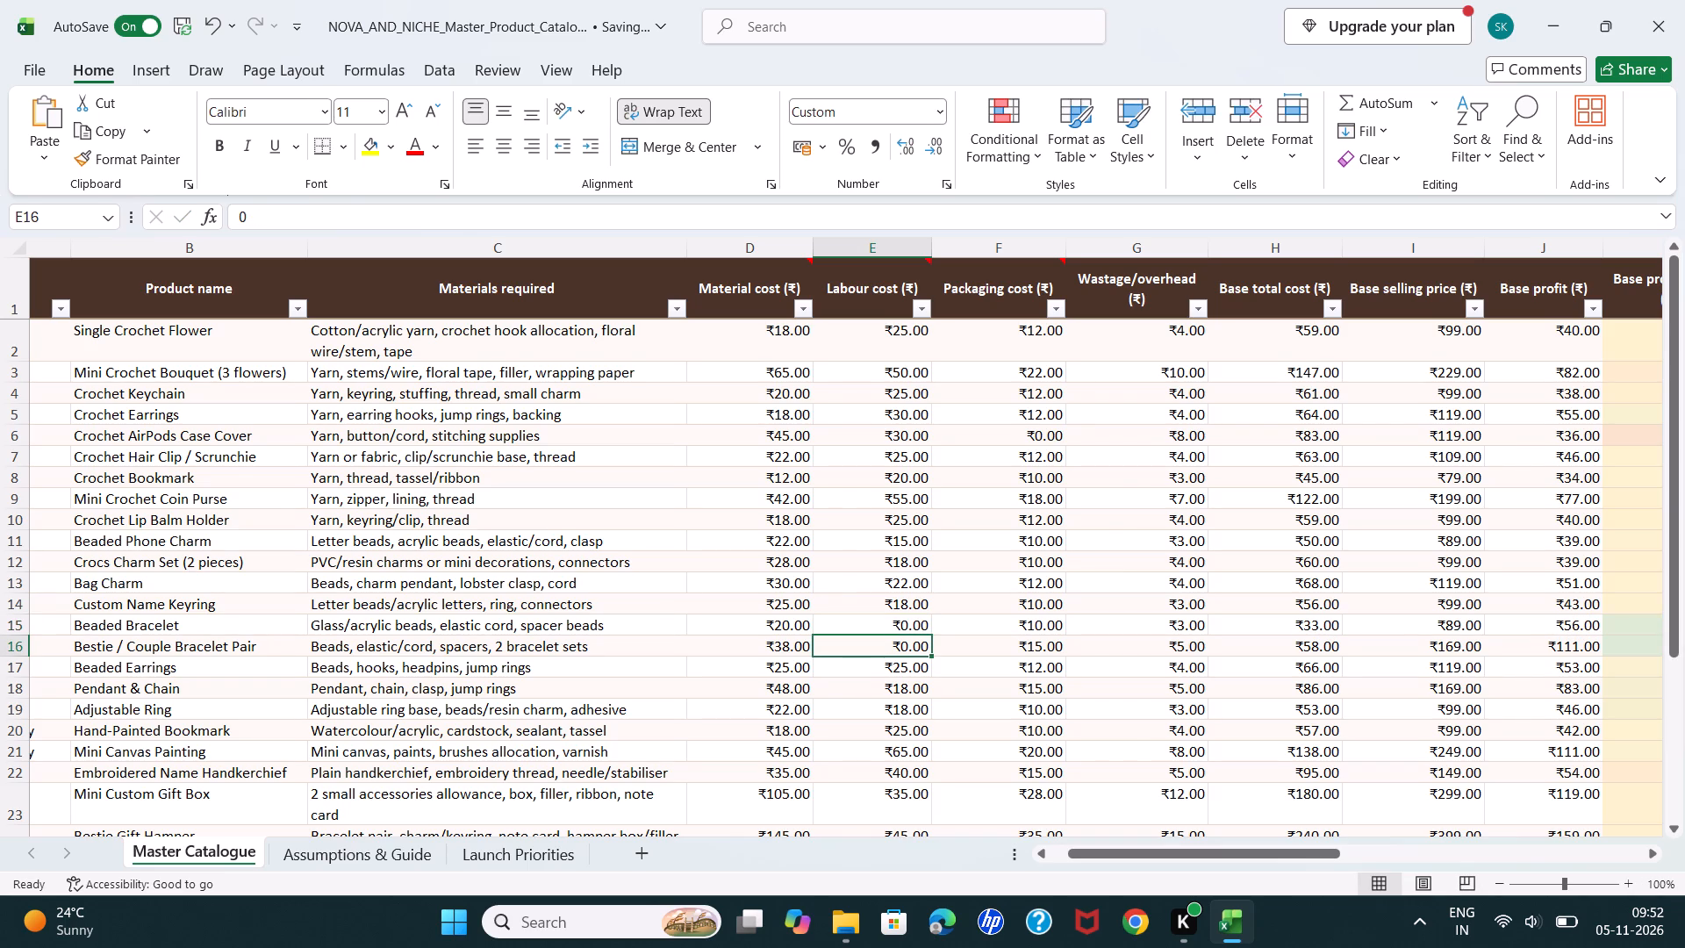
# Set the packaging cost of the Bestie / Couple Bracelet Pair to ₹10.
pyautogui.click(1035, 647)
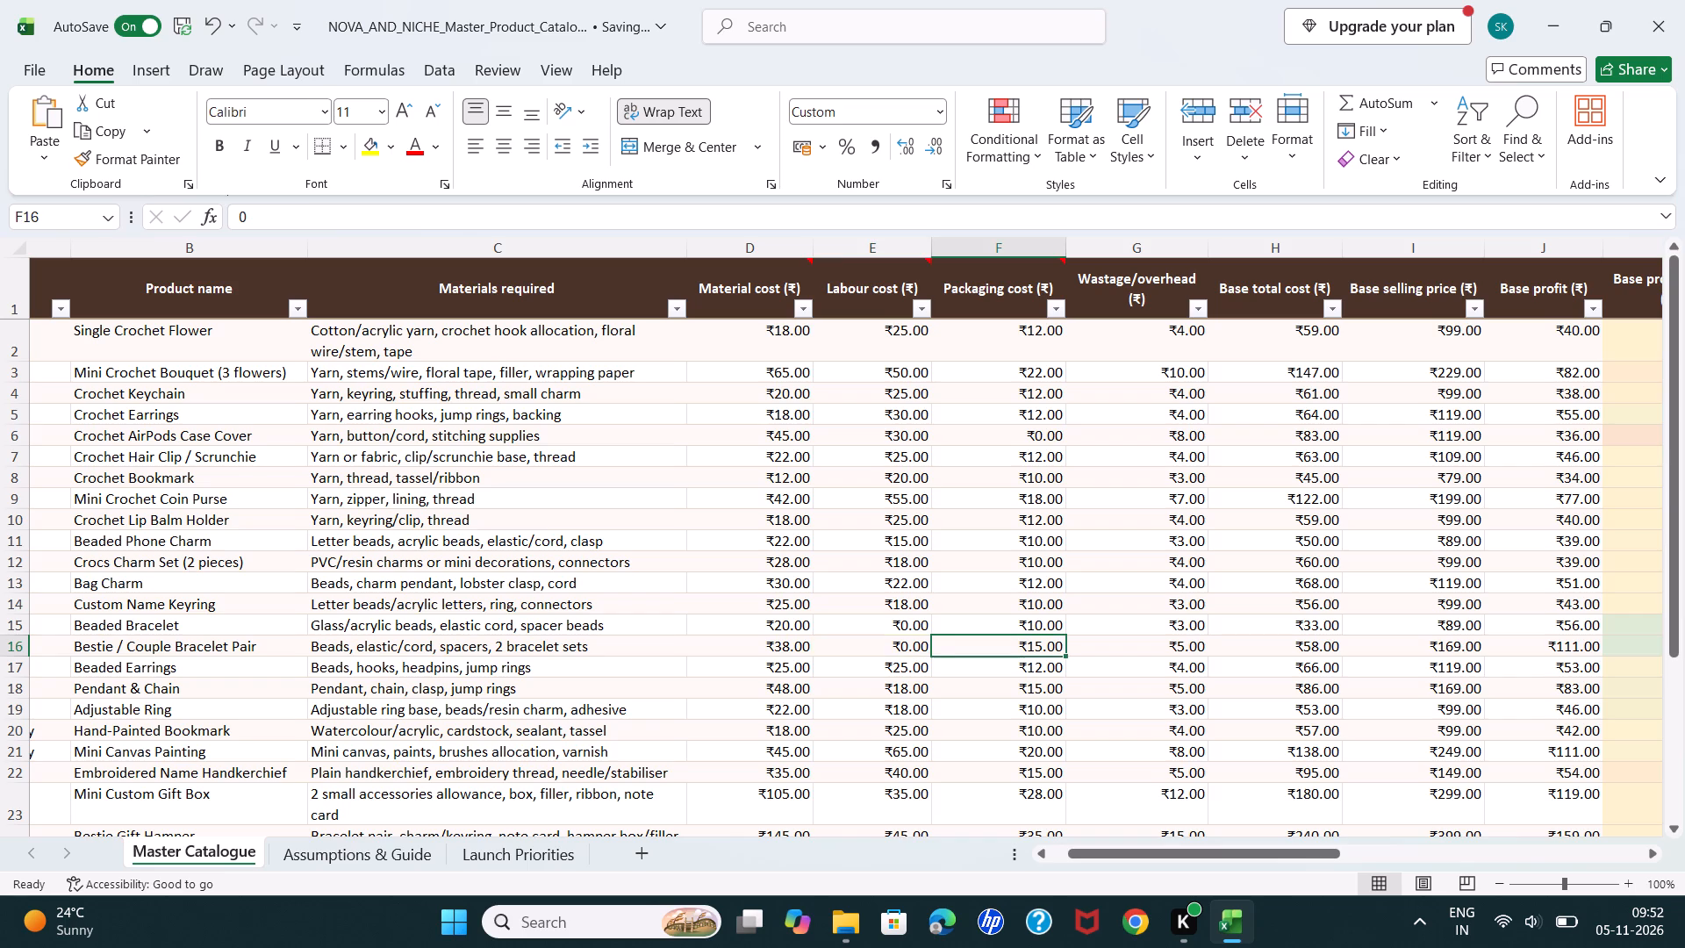
pyautogui.press('BackSpace')
pyautogui.write('10.00')
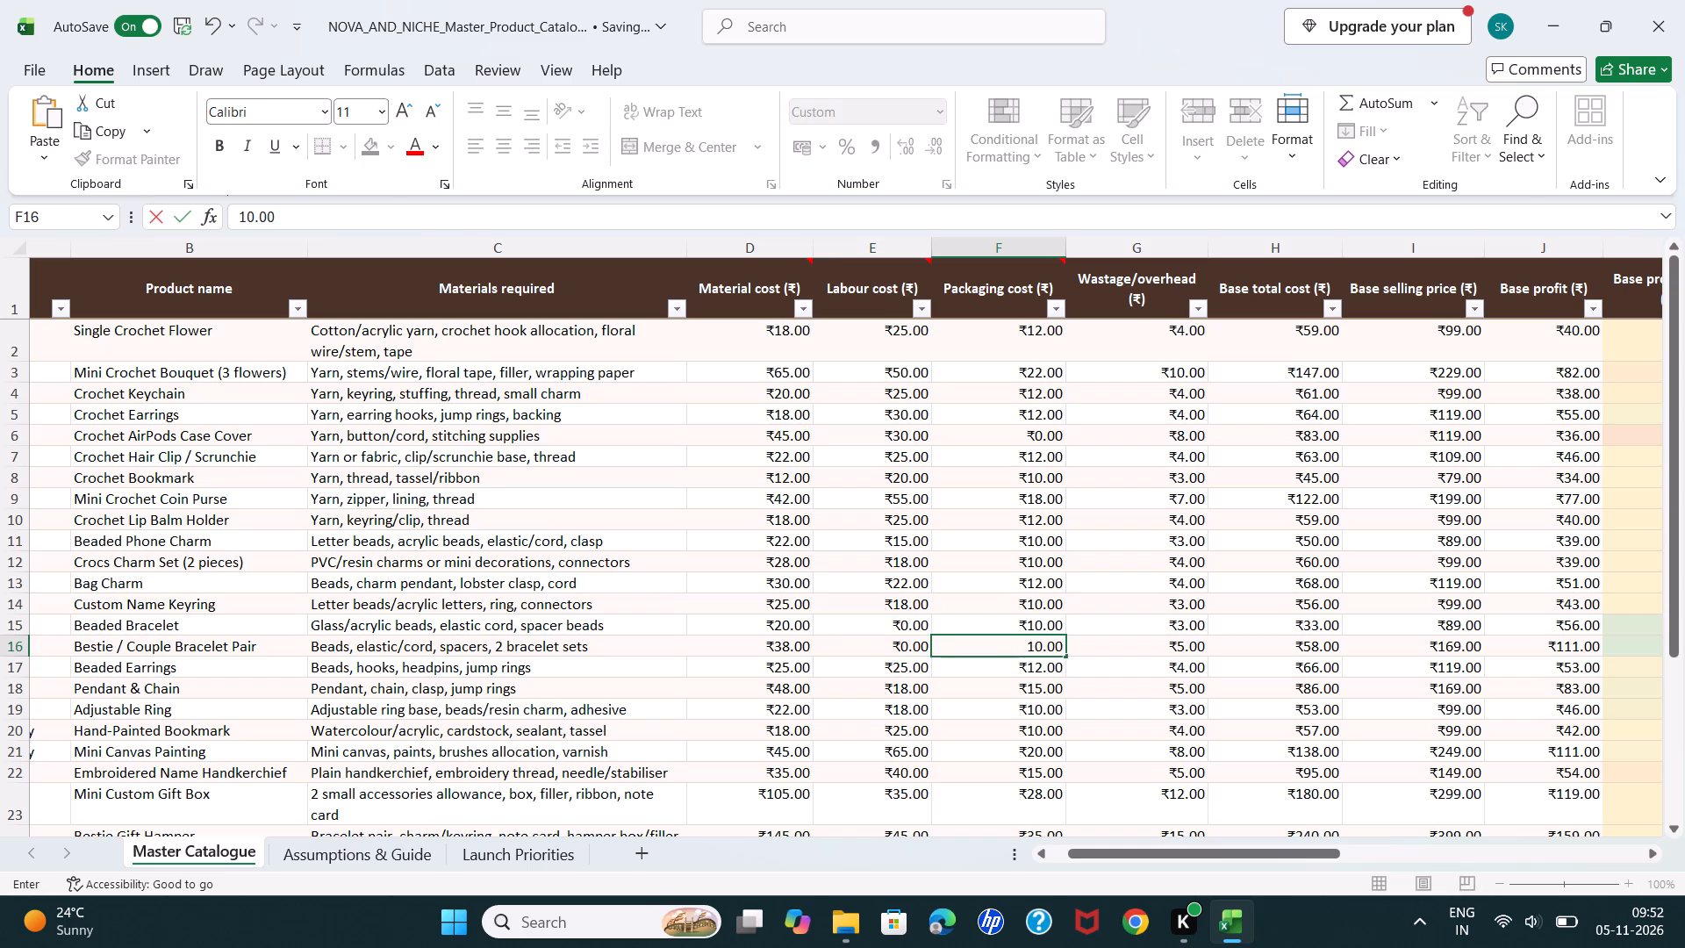
pyautogui.click(1093, 650)
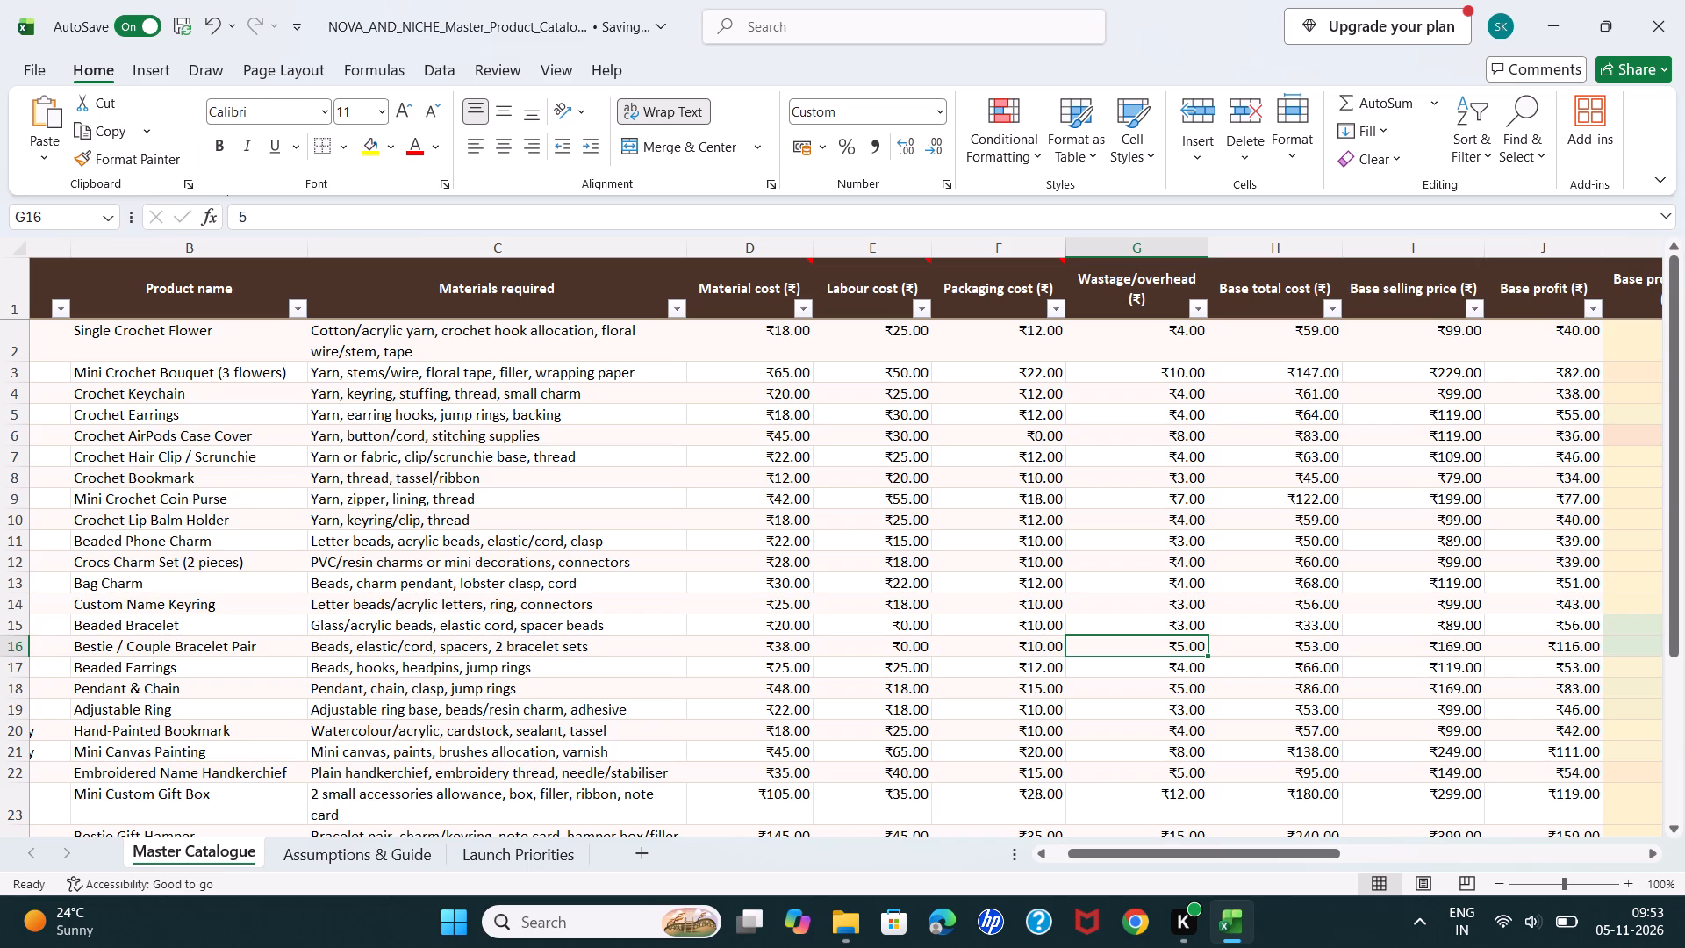
# Select the base selling price of the Bestie / Couple Bracelet Pair.
pyautogui.click(1401, 647)
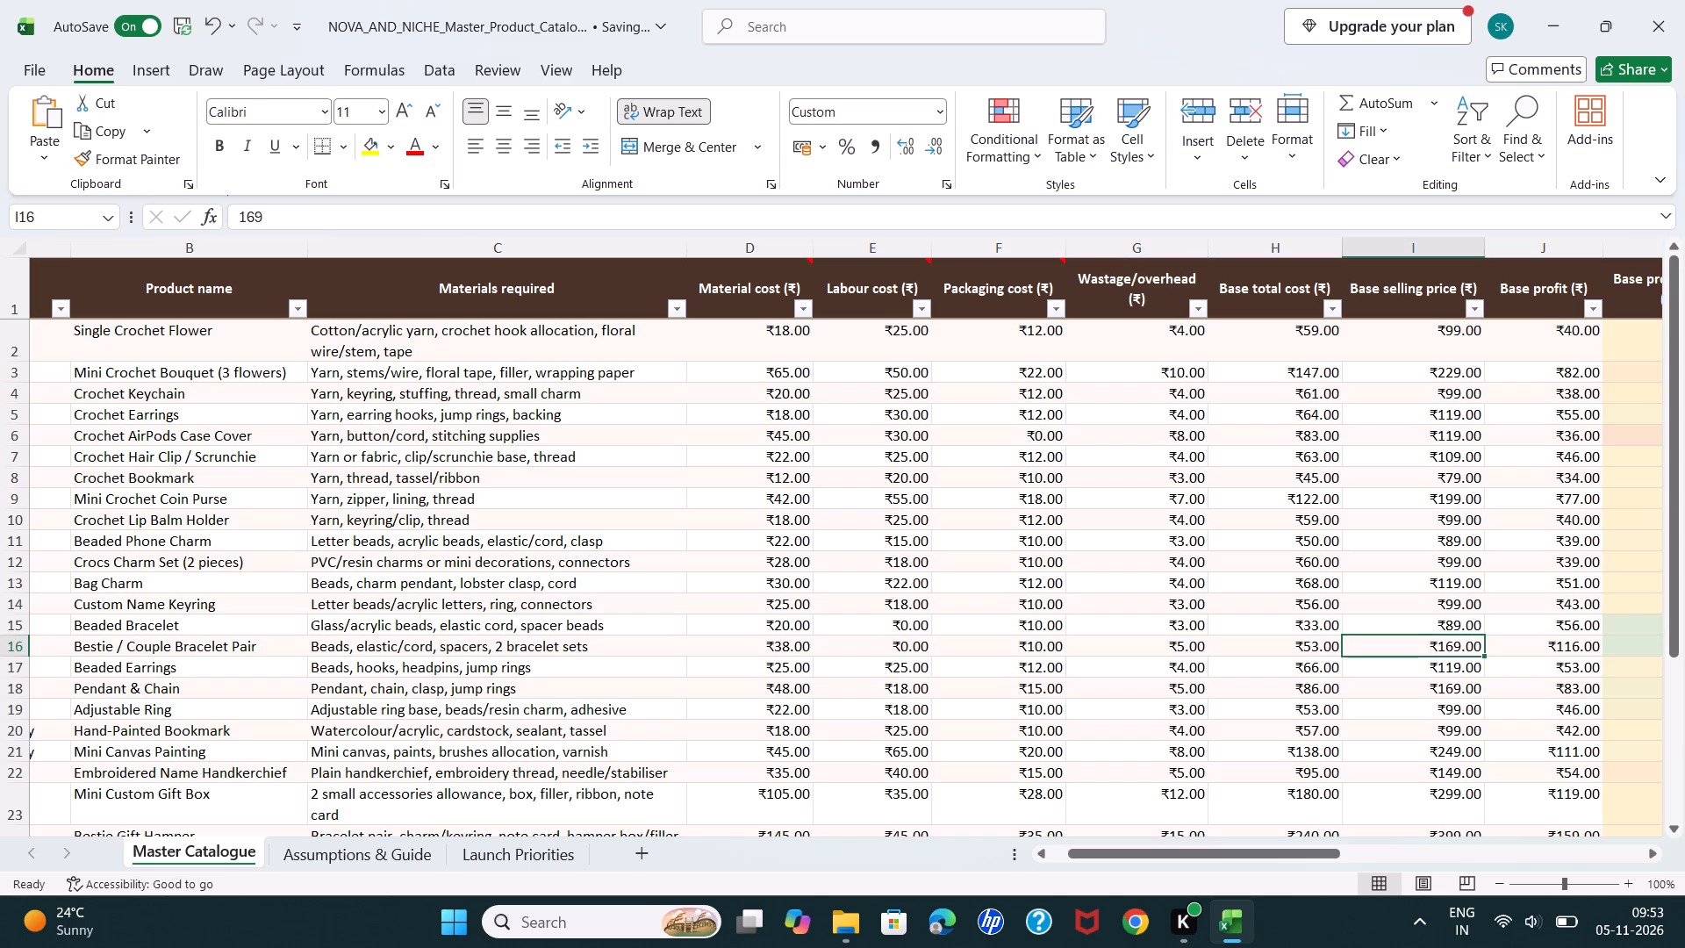
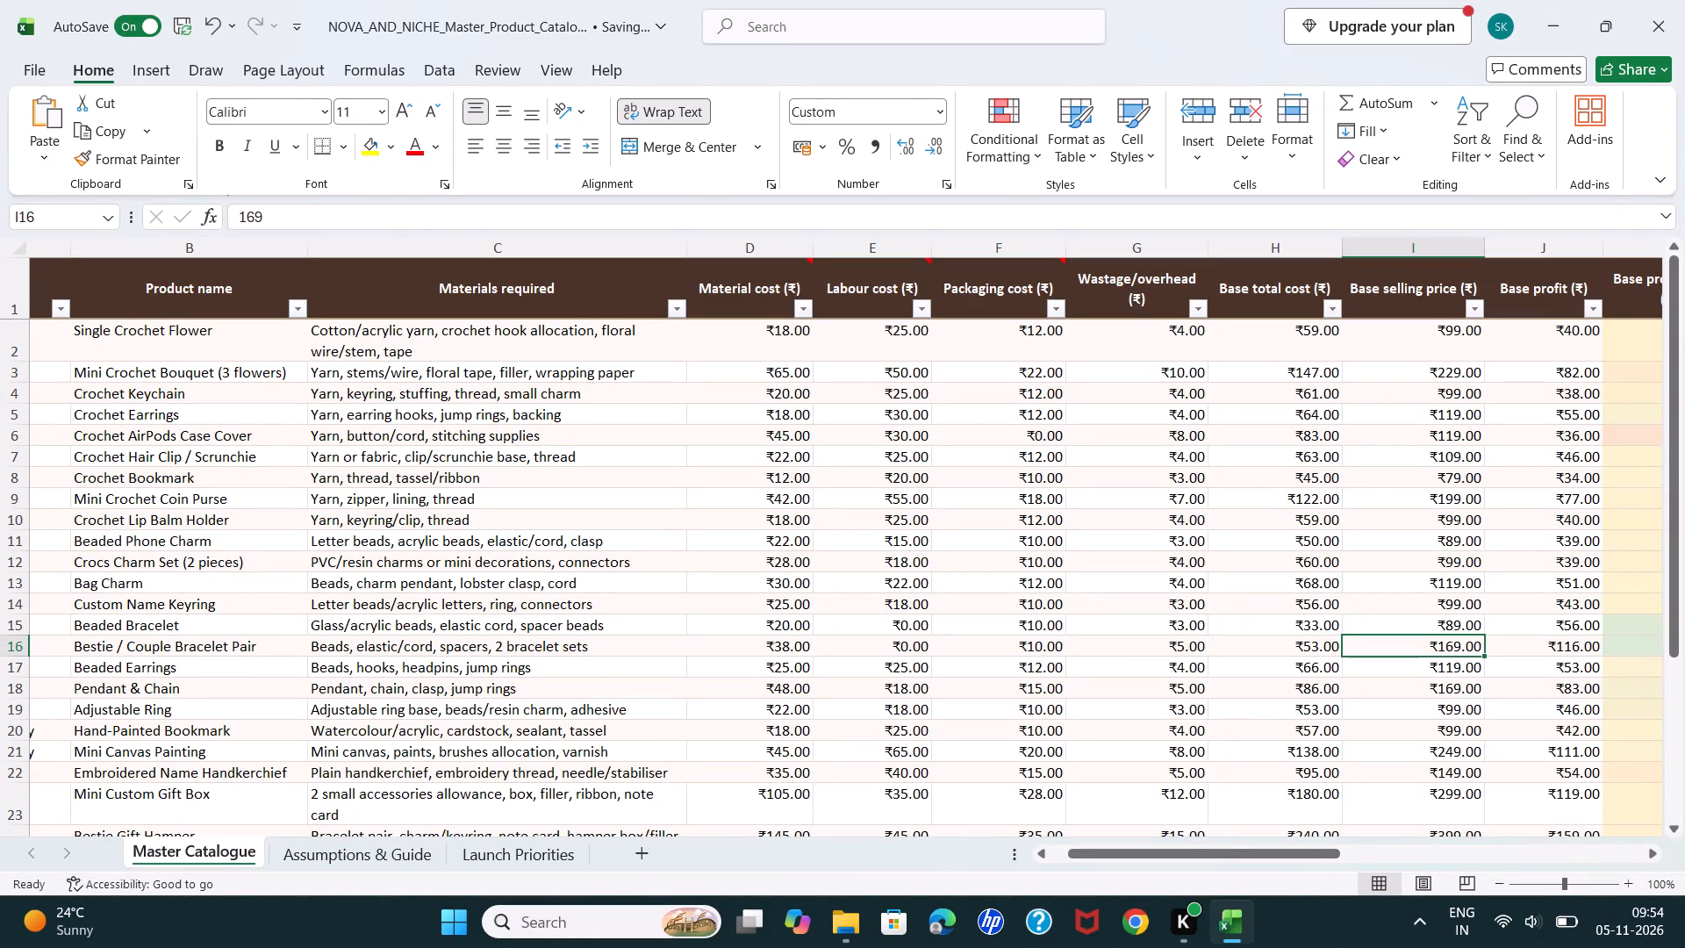
# Clear the product name and the required materials of the Beaded Earrings in row 17.
pyautogui.click(827, 687)
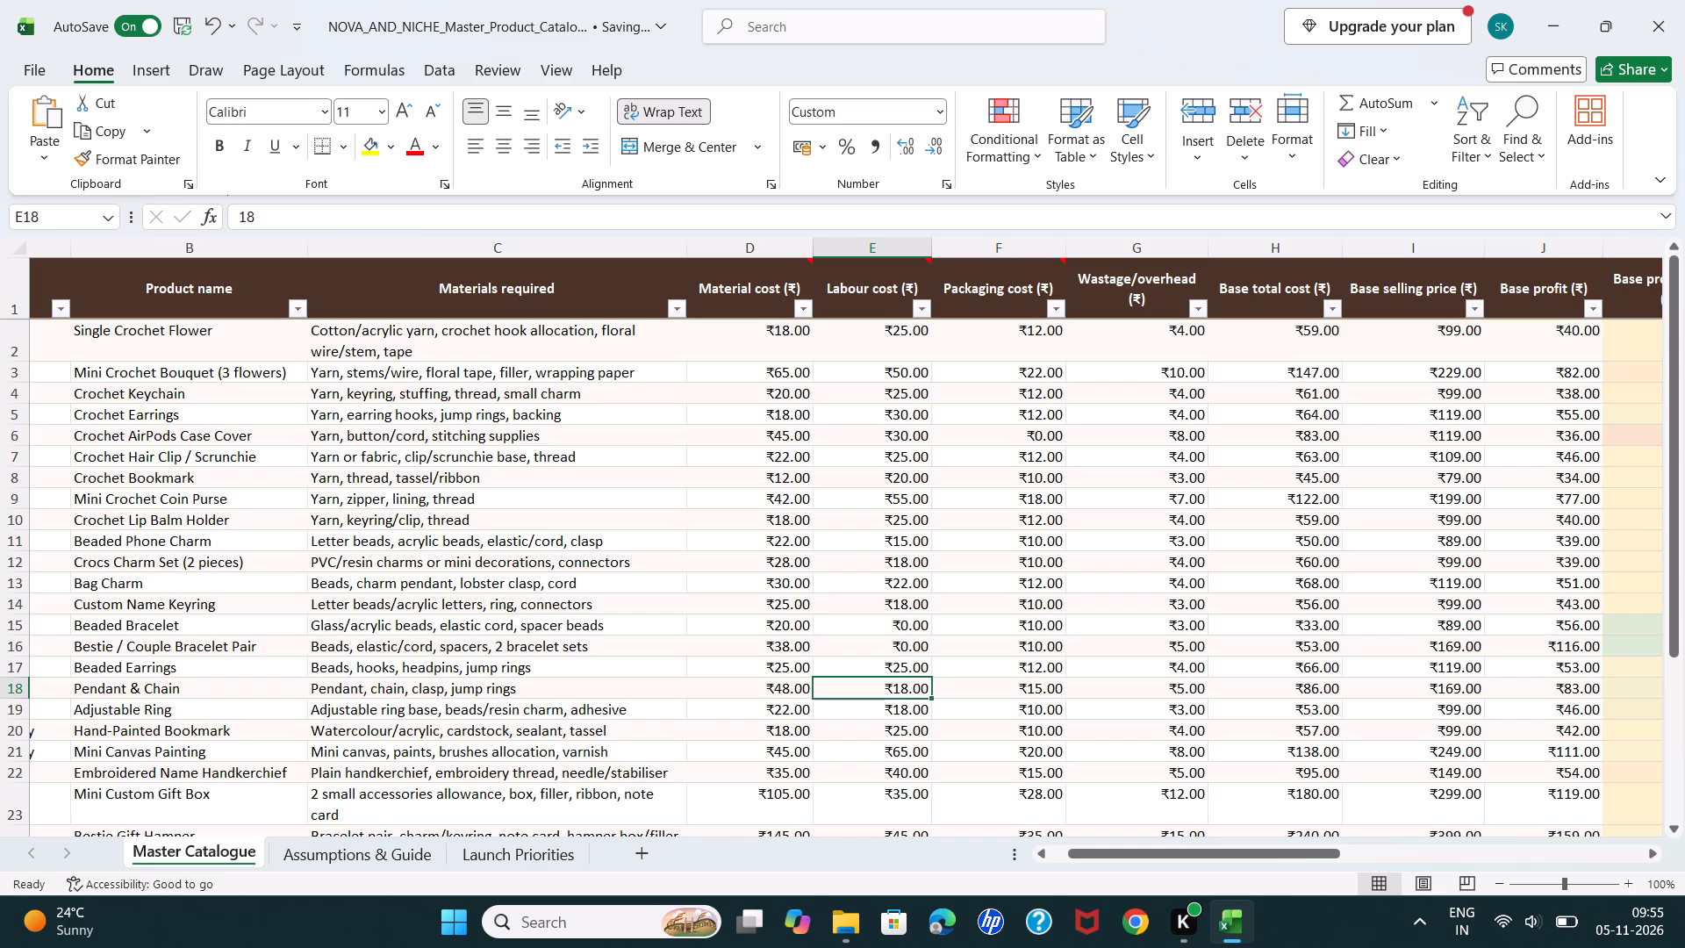
pyautogui.click(178, 671)
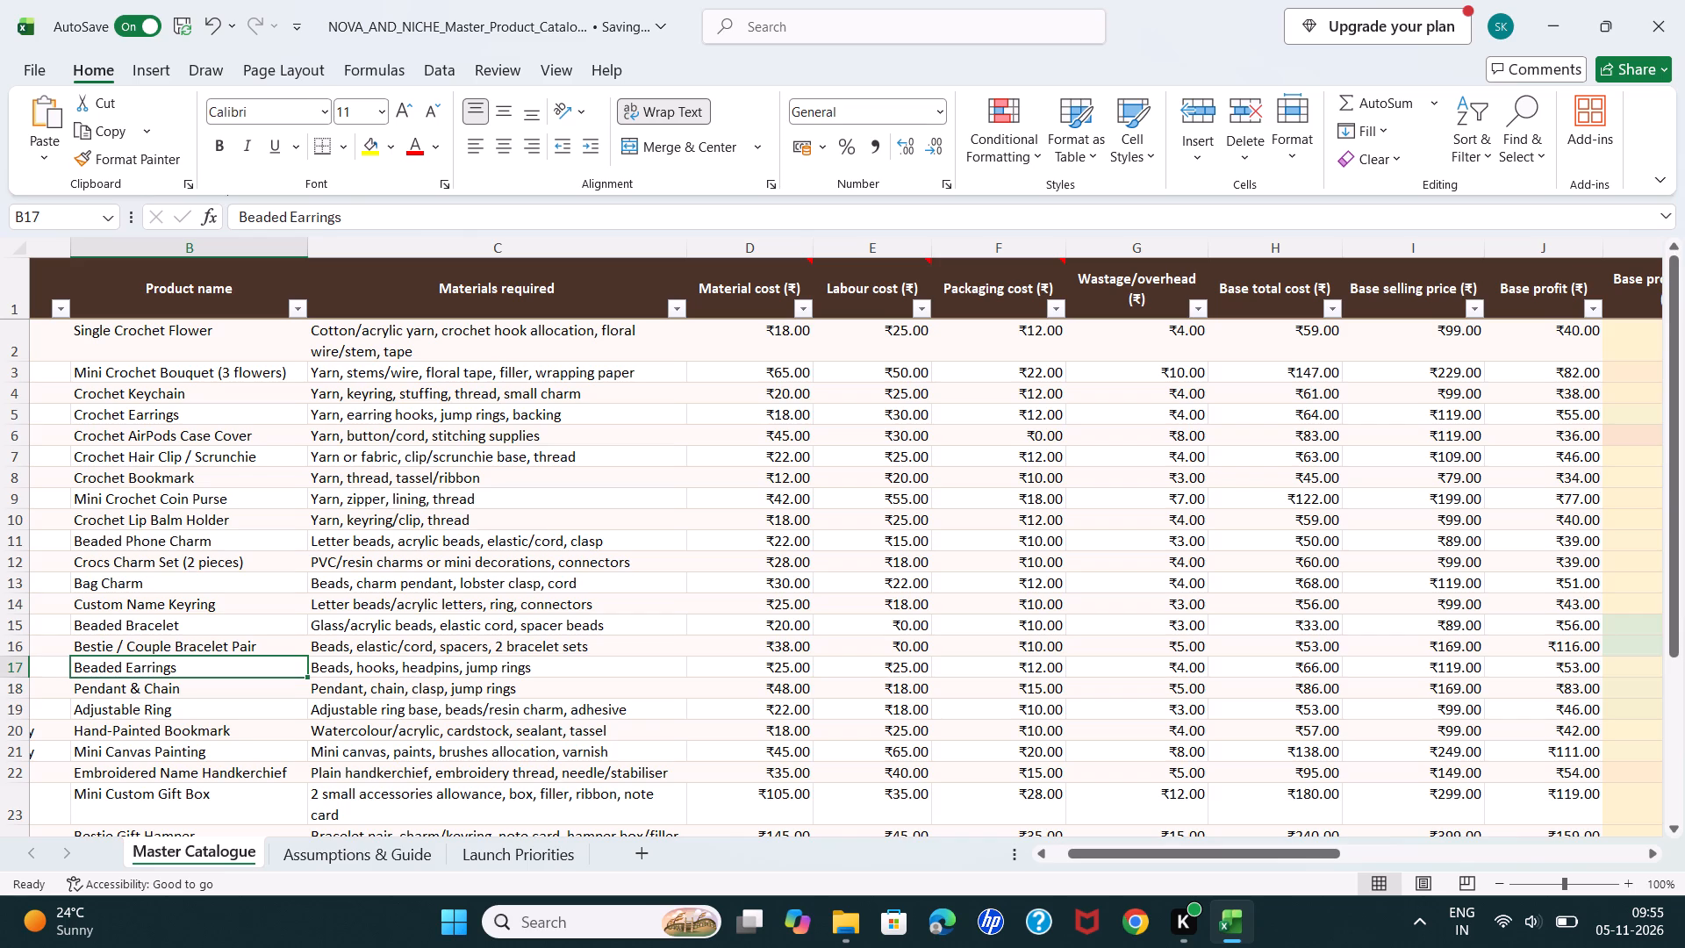
pyautogui.click(175, 664)
pyautogui.click(177, 667)
pyautogui.press('BackSpace')
pyautogui.press('BackSpace')
pyautogui.press('BackSpace')
pyautogui.click(534, 671)
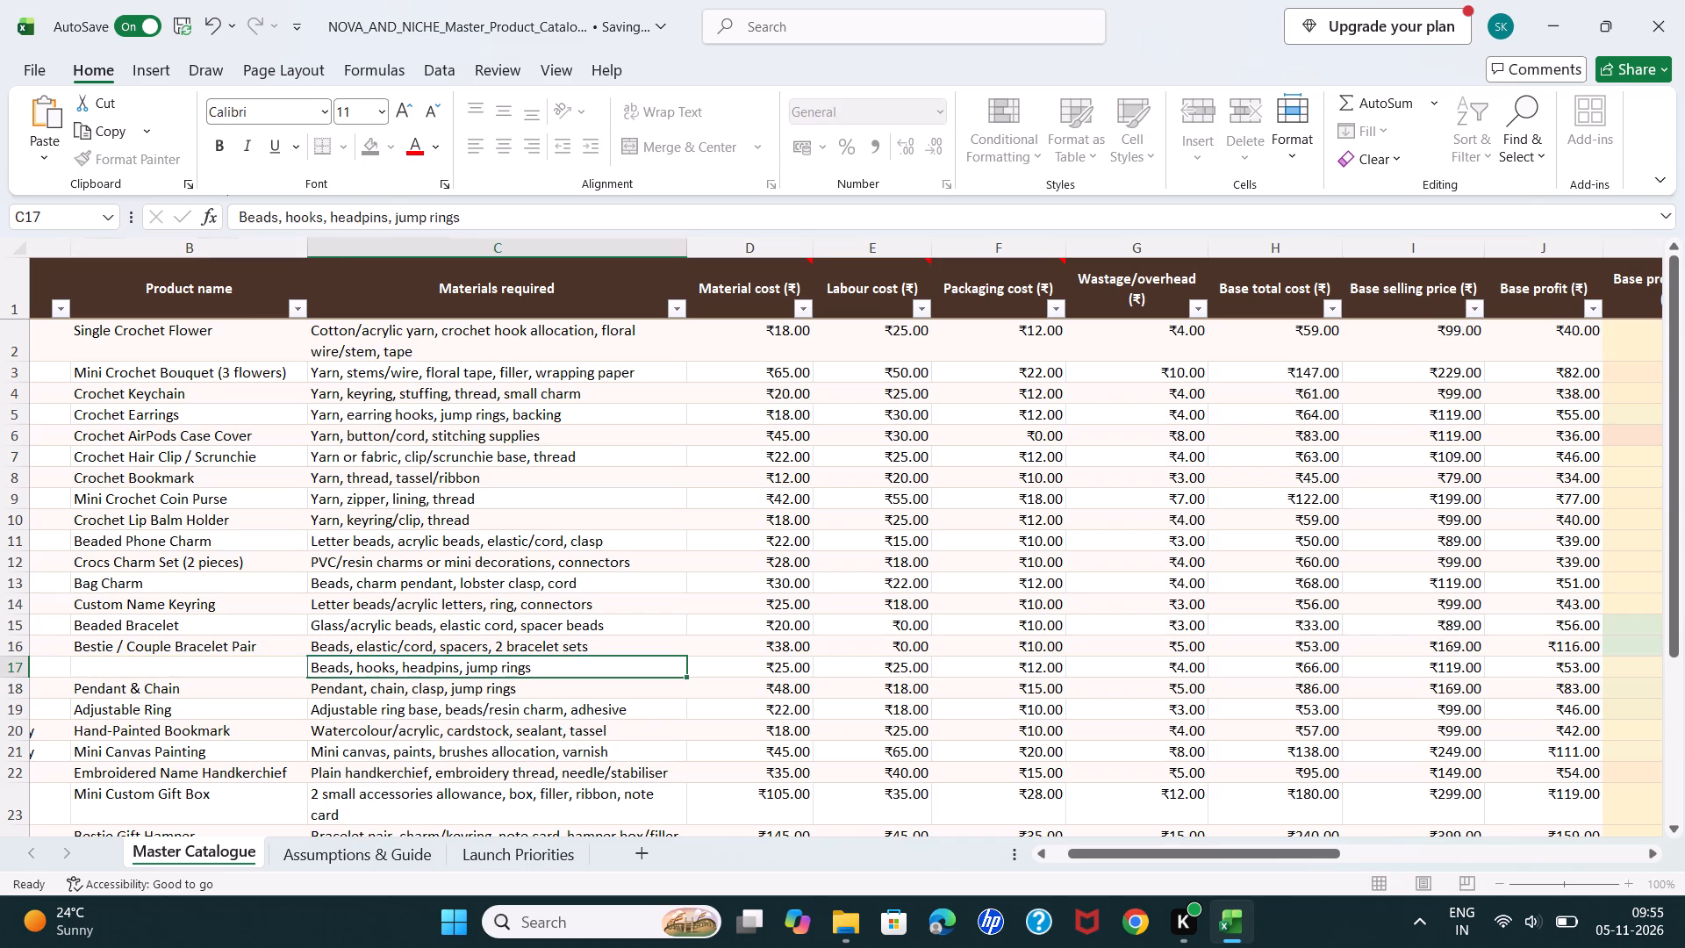
pyautogui.press('BackSpace')
pyautogui.press('BackSpace')
pyautogui.press('BackSpace')
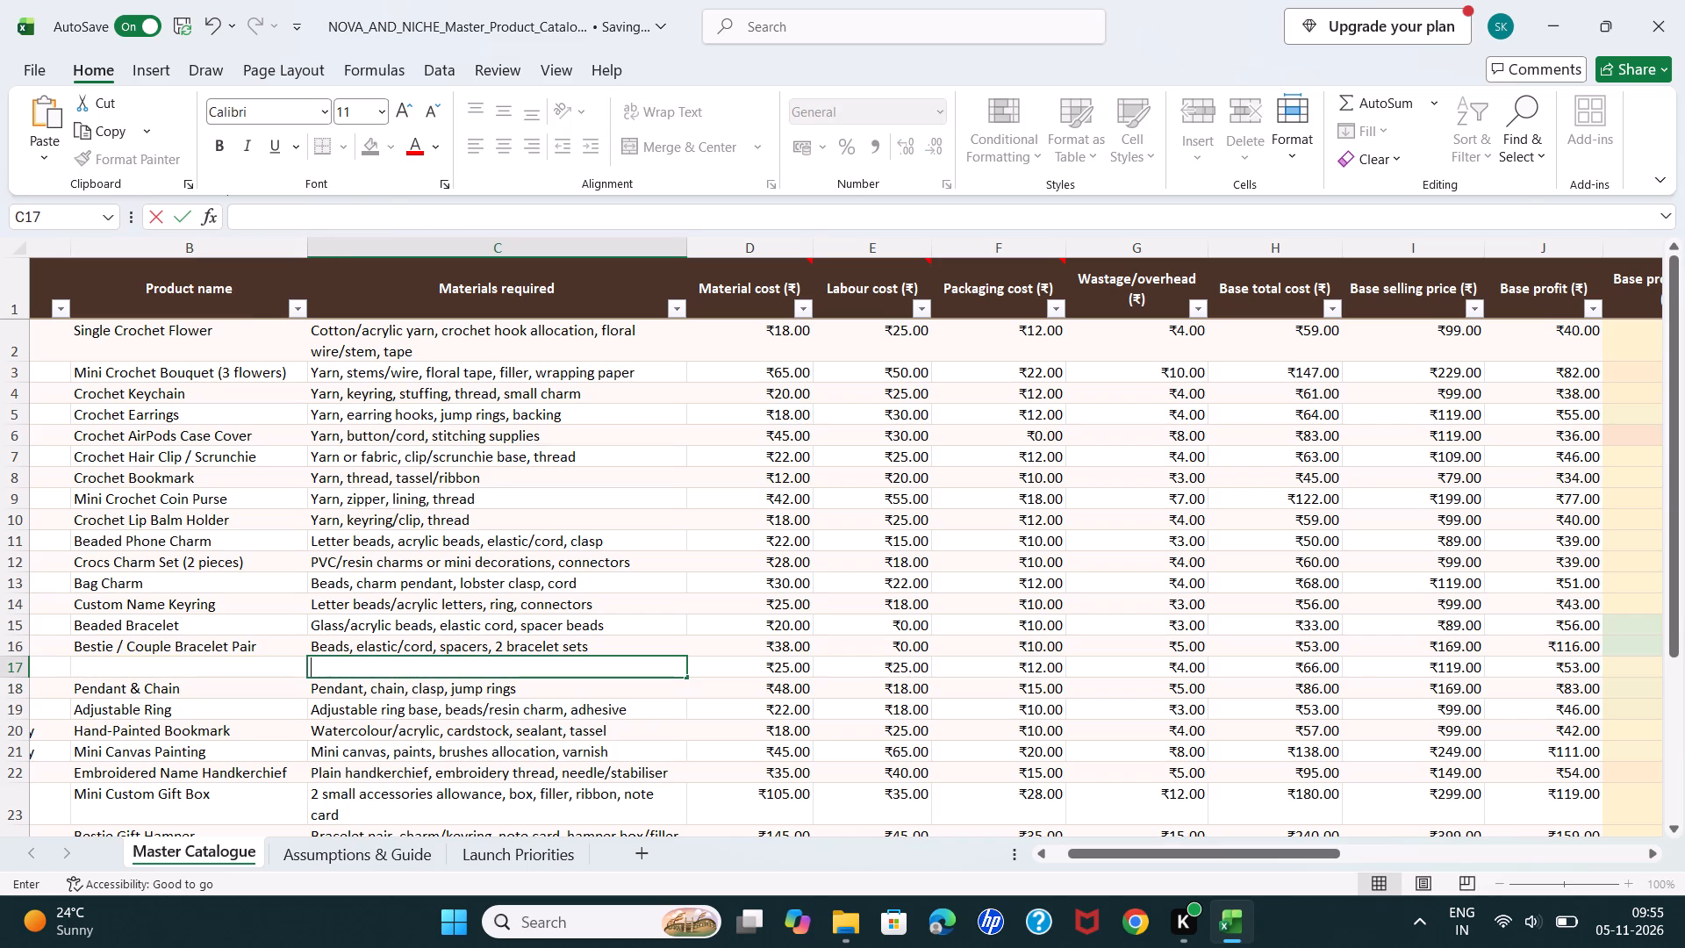
# Clear the material cost, labour cost and packaging cost in row 17, the former Beaded Earrings entry.
pyautogui.click(713, 668)
pyautogui.press('BackSpace')
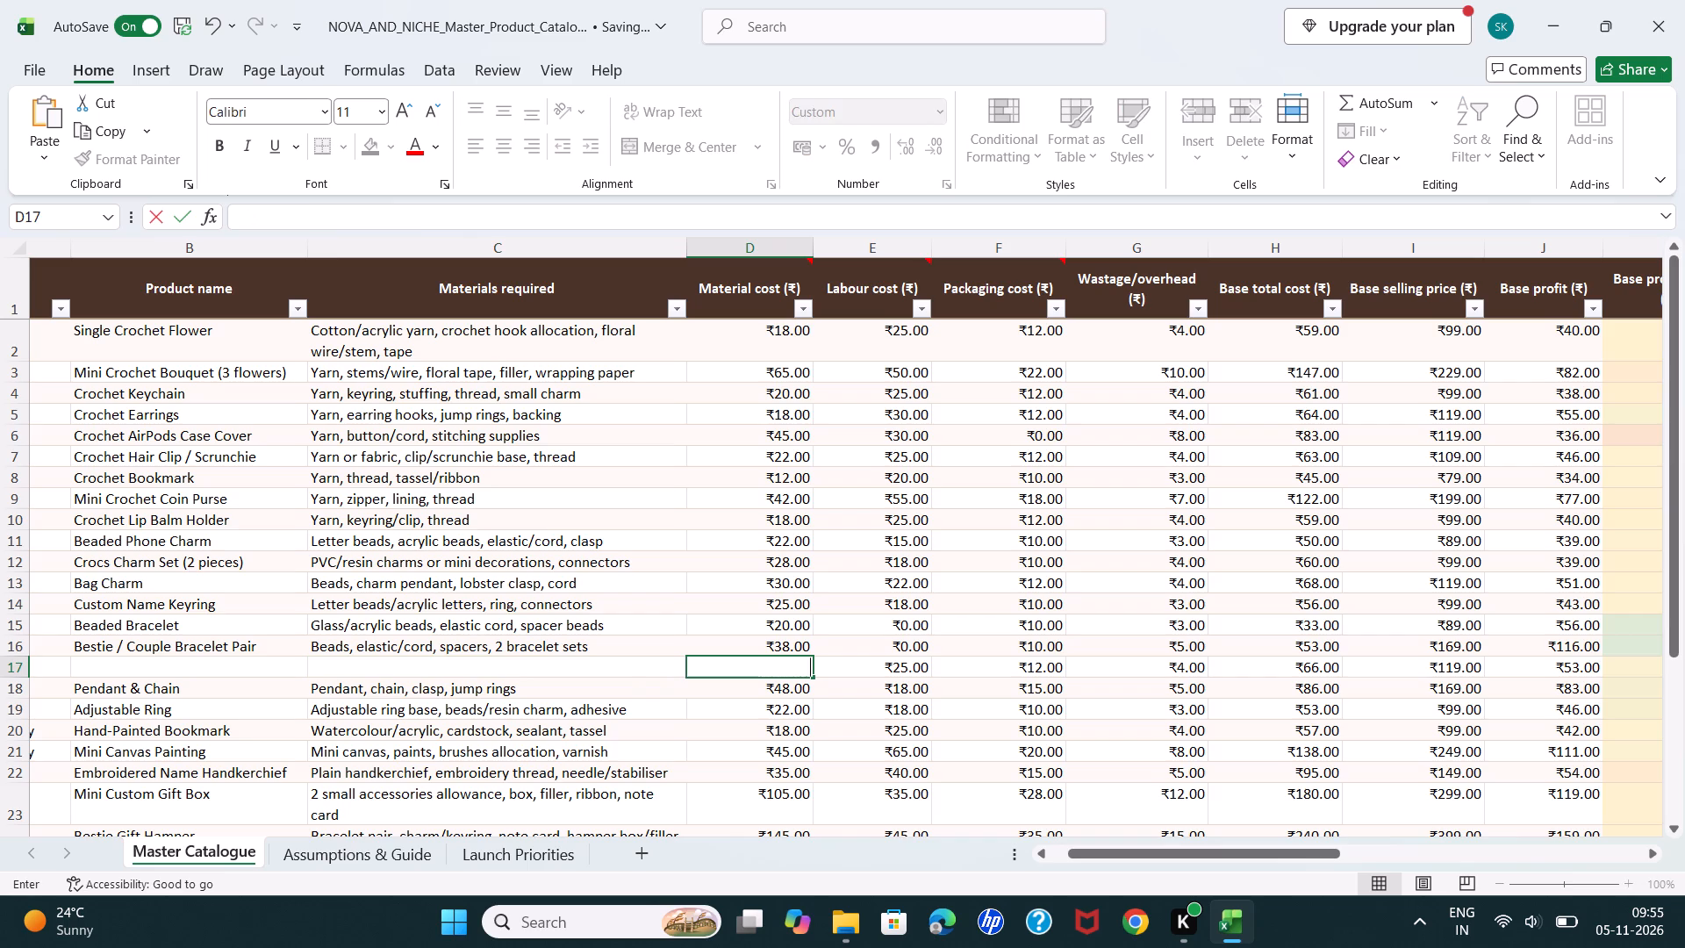
pyautogui.click(896, 664)
pyautogui.press('BackSpace')
pyautogui.click(987, 671)
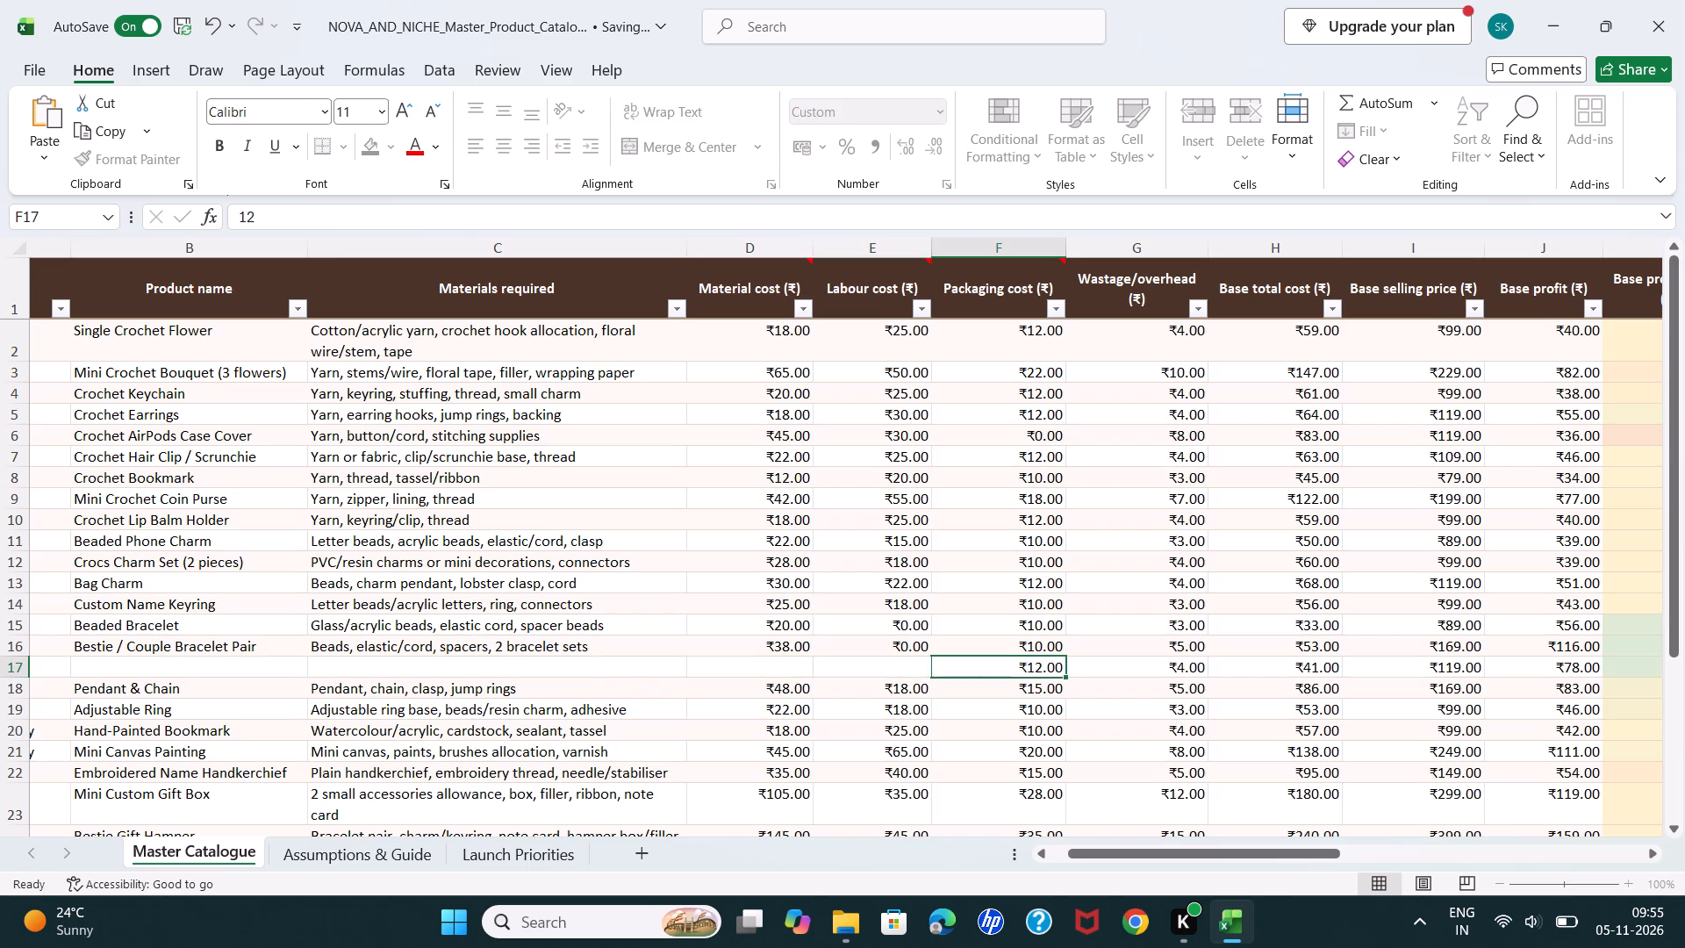
pyautogui.press('BackSpace')
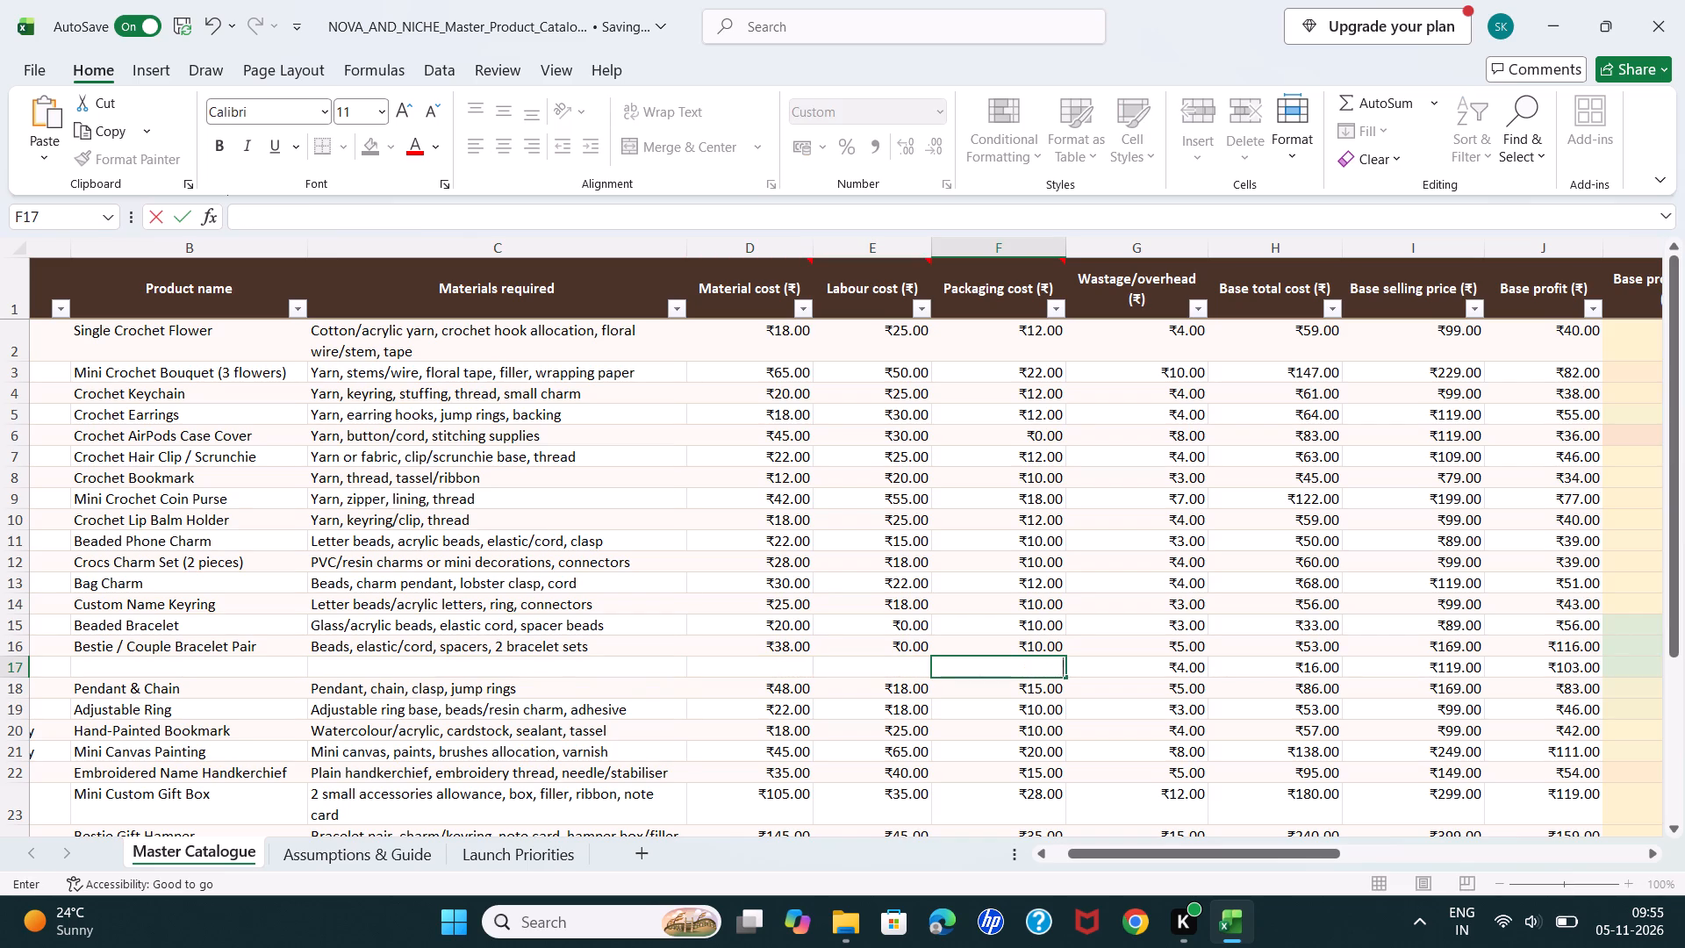
pyautogui.doubleClick(987, 671)
pyautogui.click(1063, 678)
pyautogui.click(1063, 678)
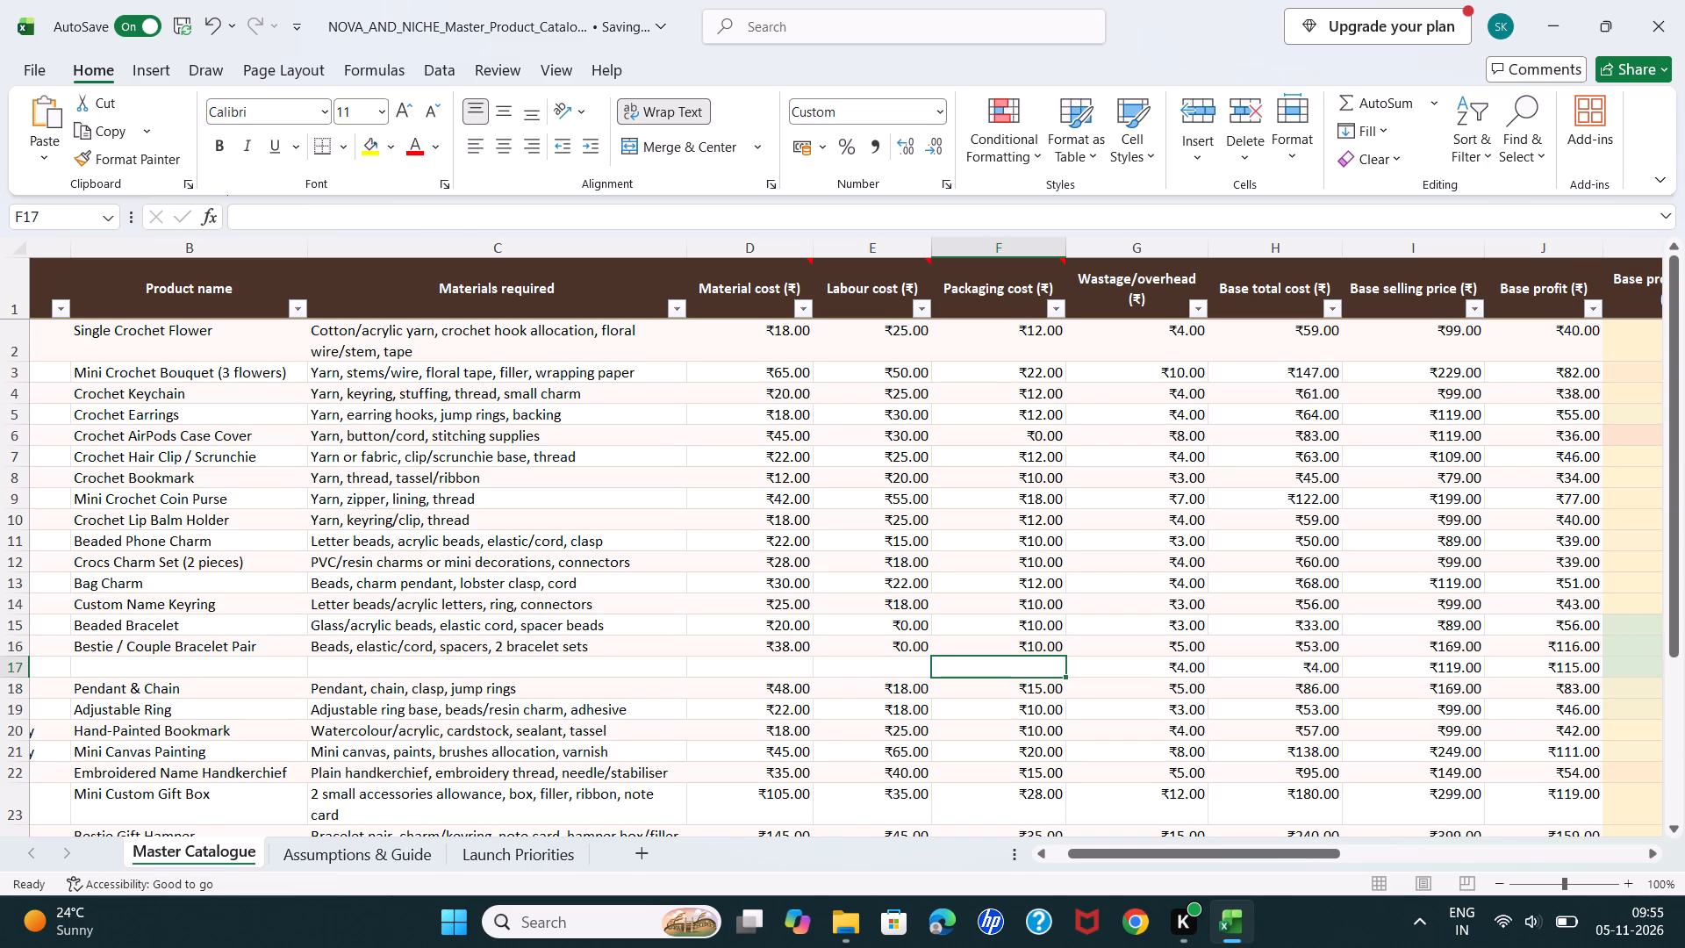
# Clear the Jewellery category from row 17.
pyautogui.click(18, 670)
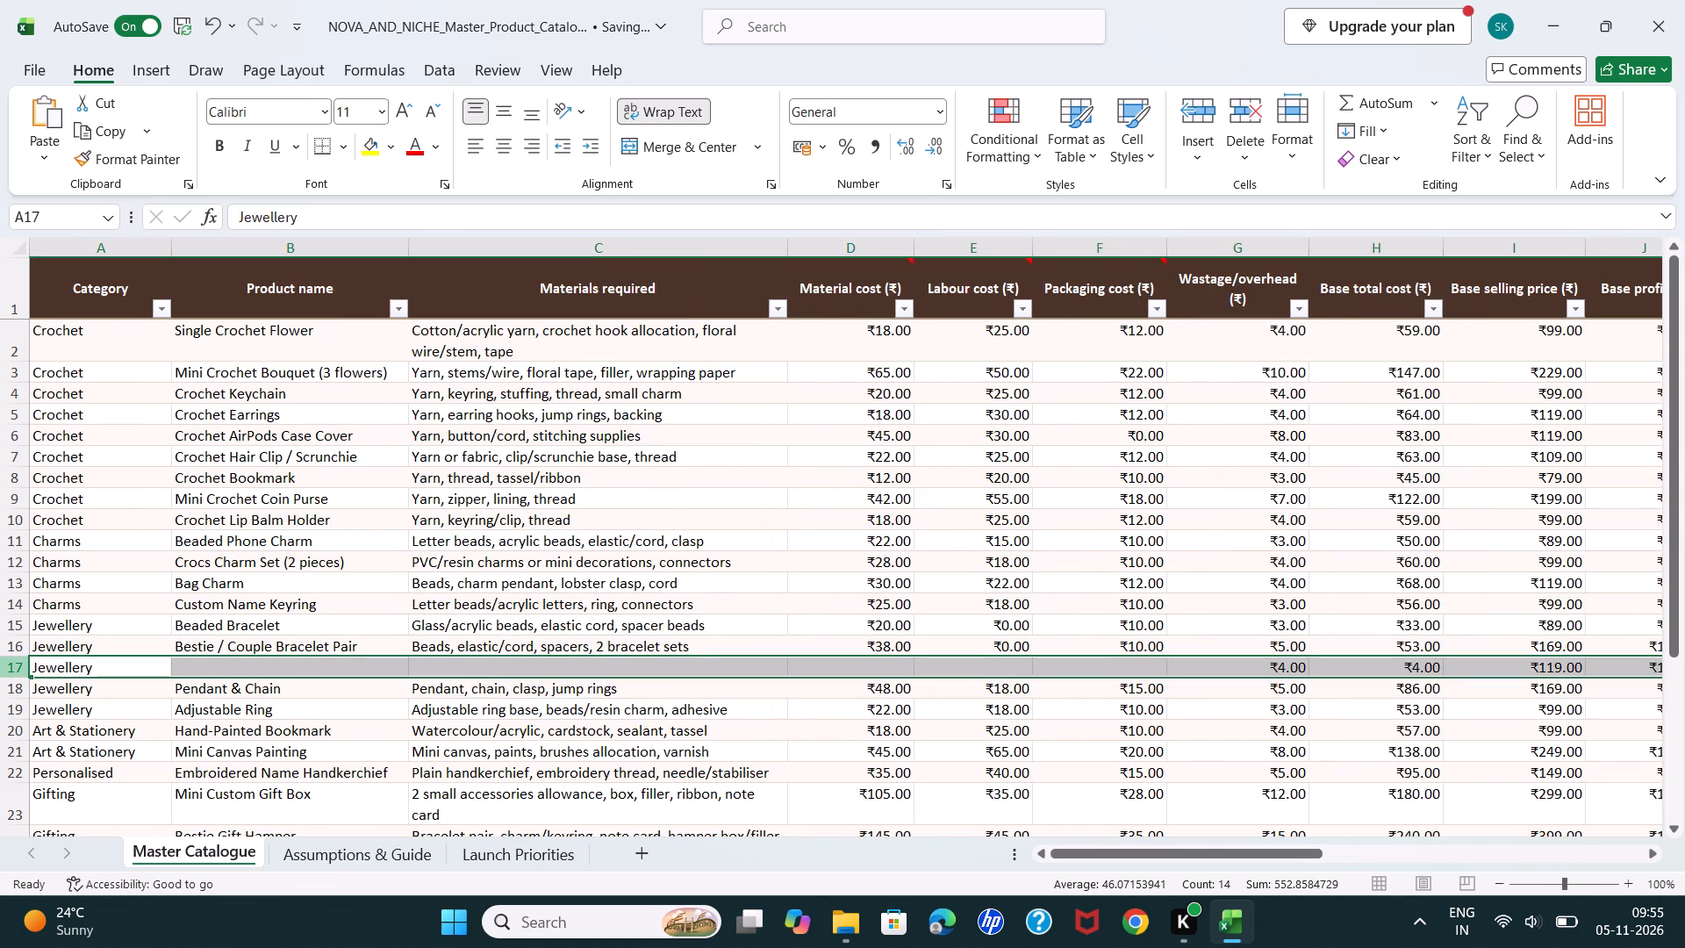
pyautogui.press('BackSpace')
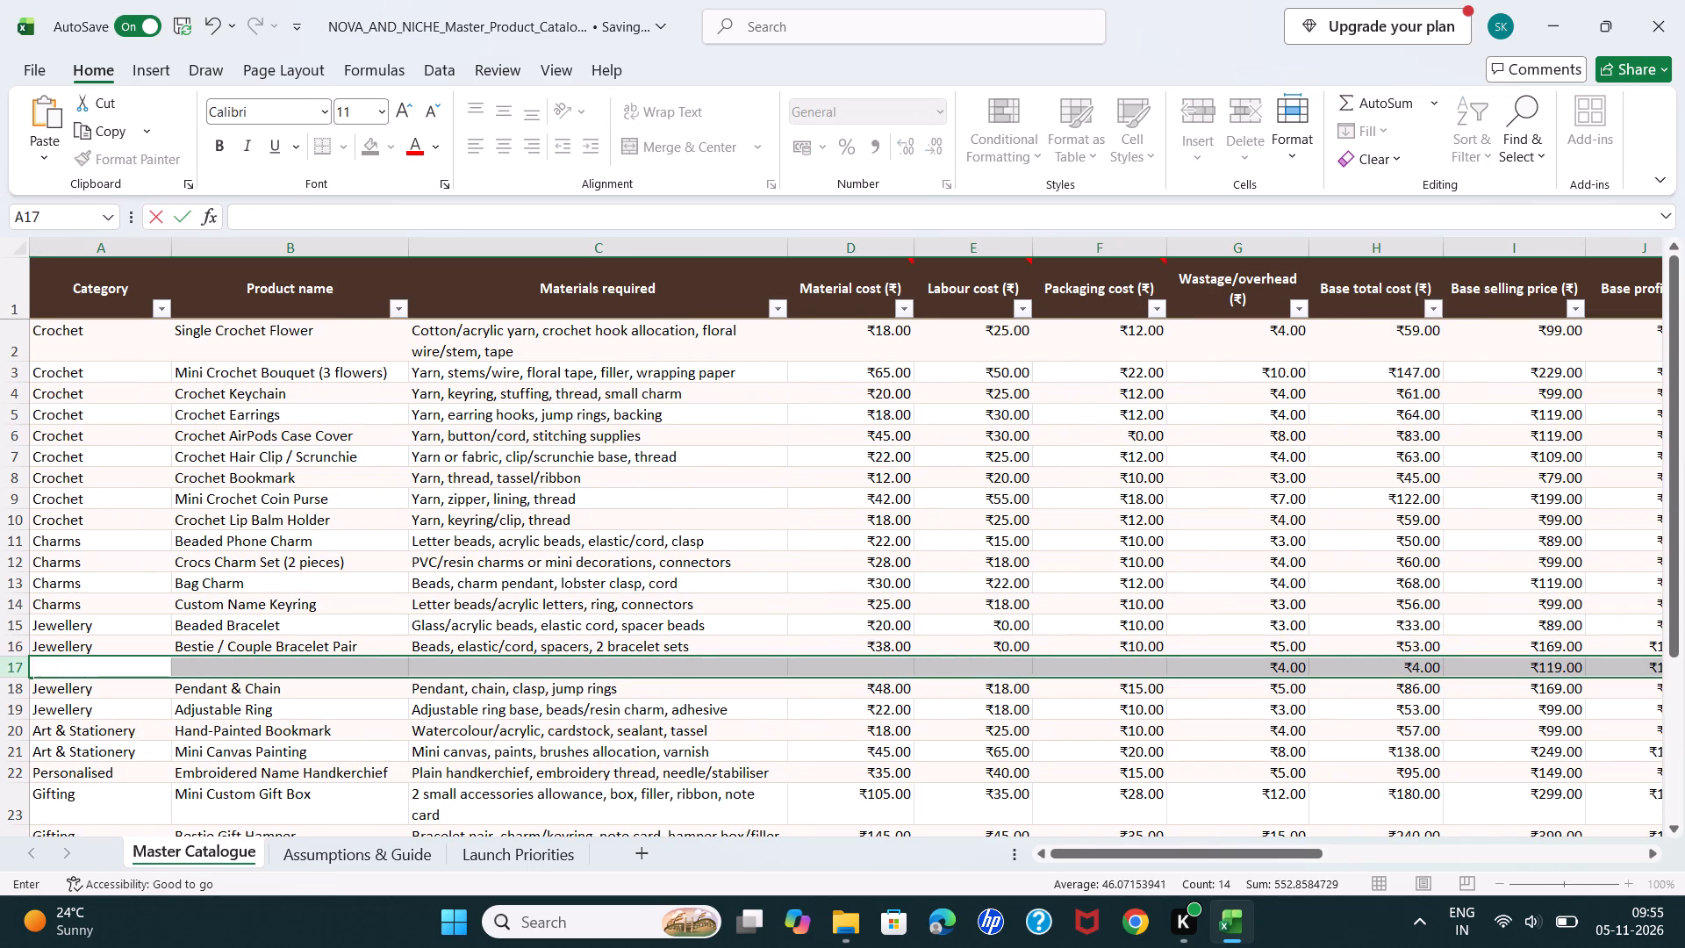
pyautogui.press('BackSpace')
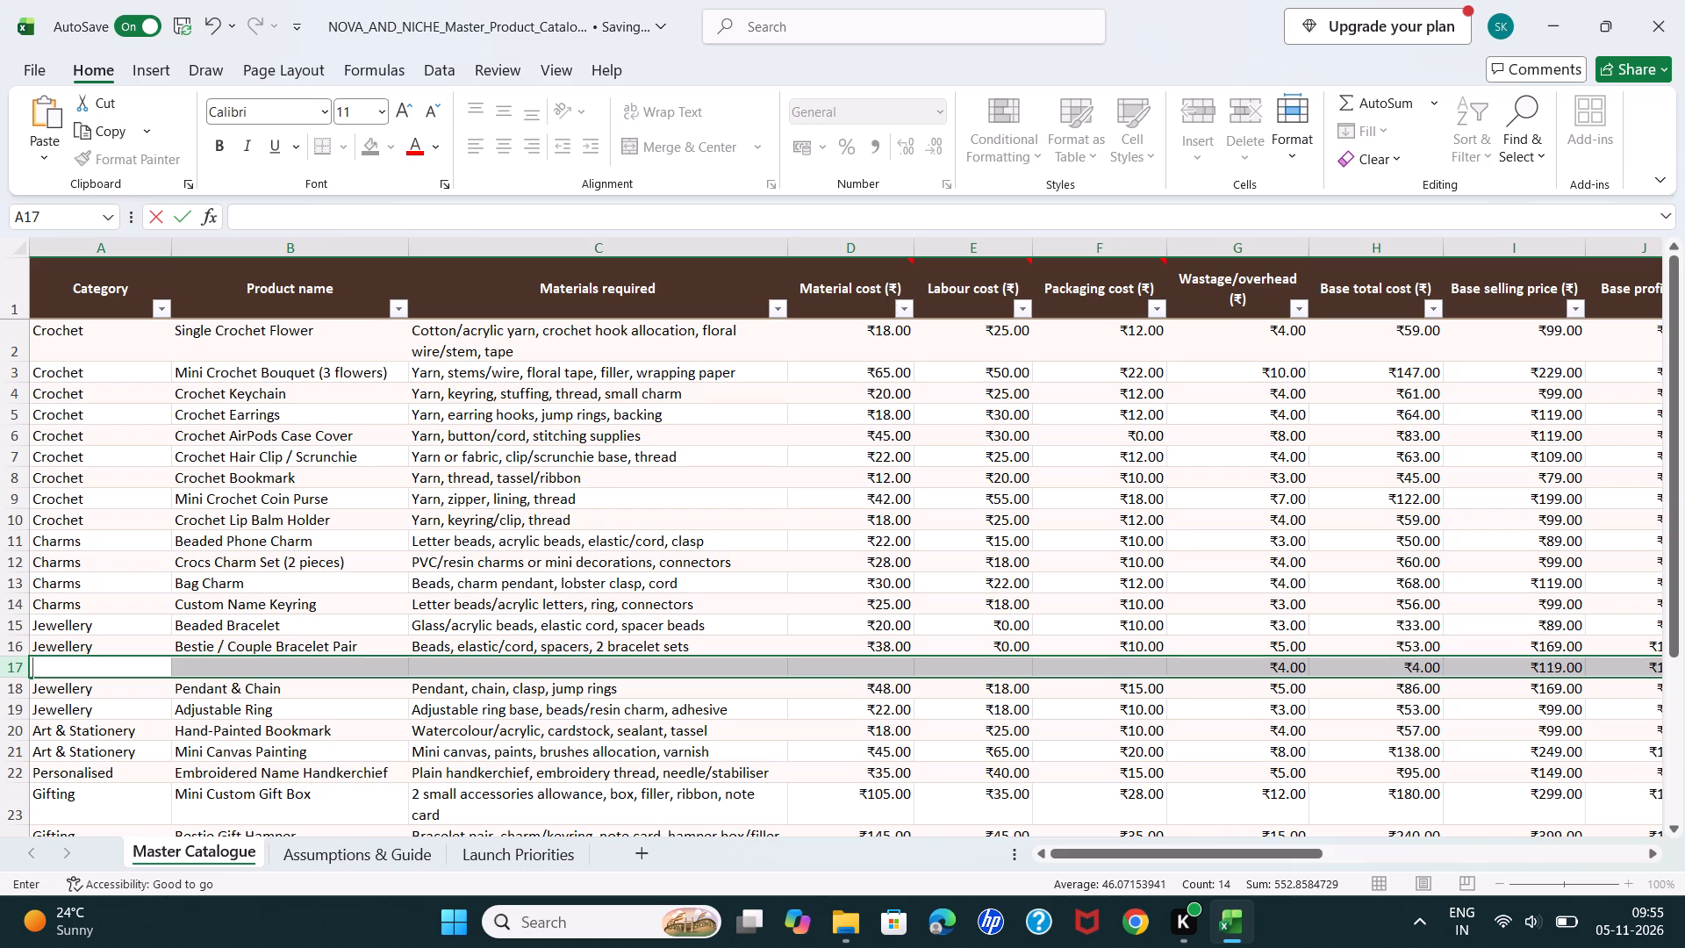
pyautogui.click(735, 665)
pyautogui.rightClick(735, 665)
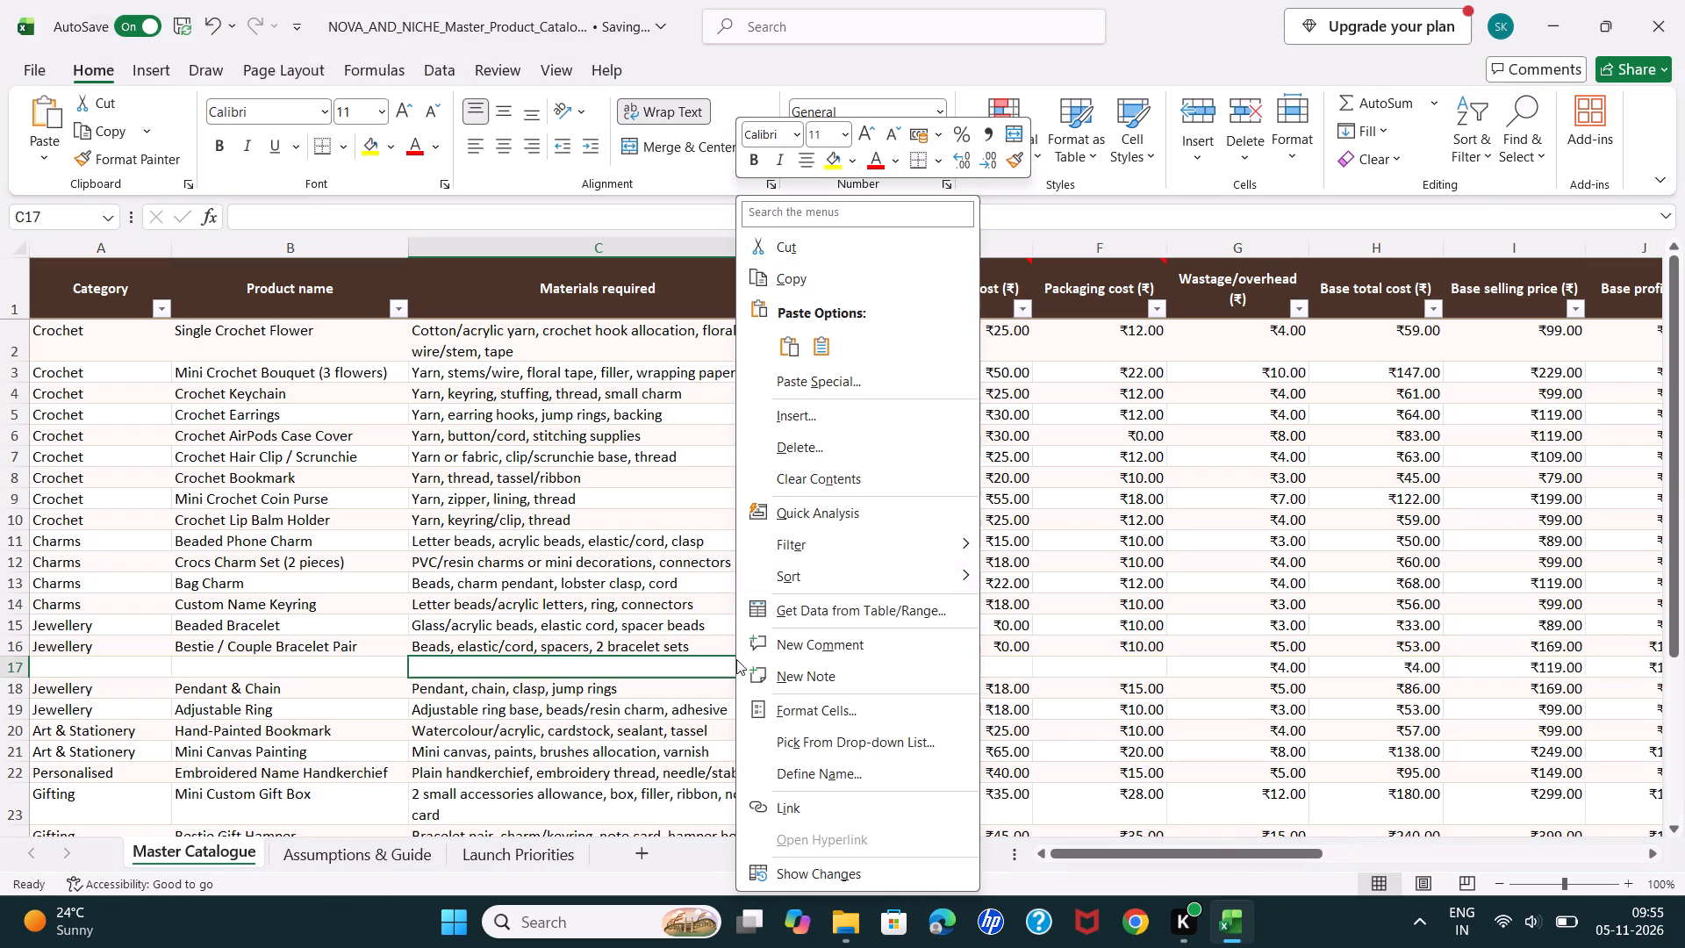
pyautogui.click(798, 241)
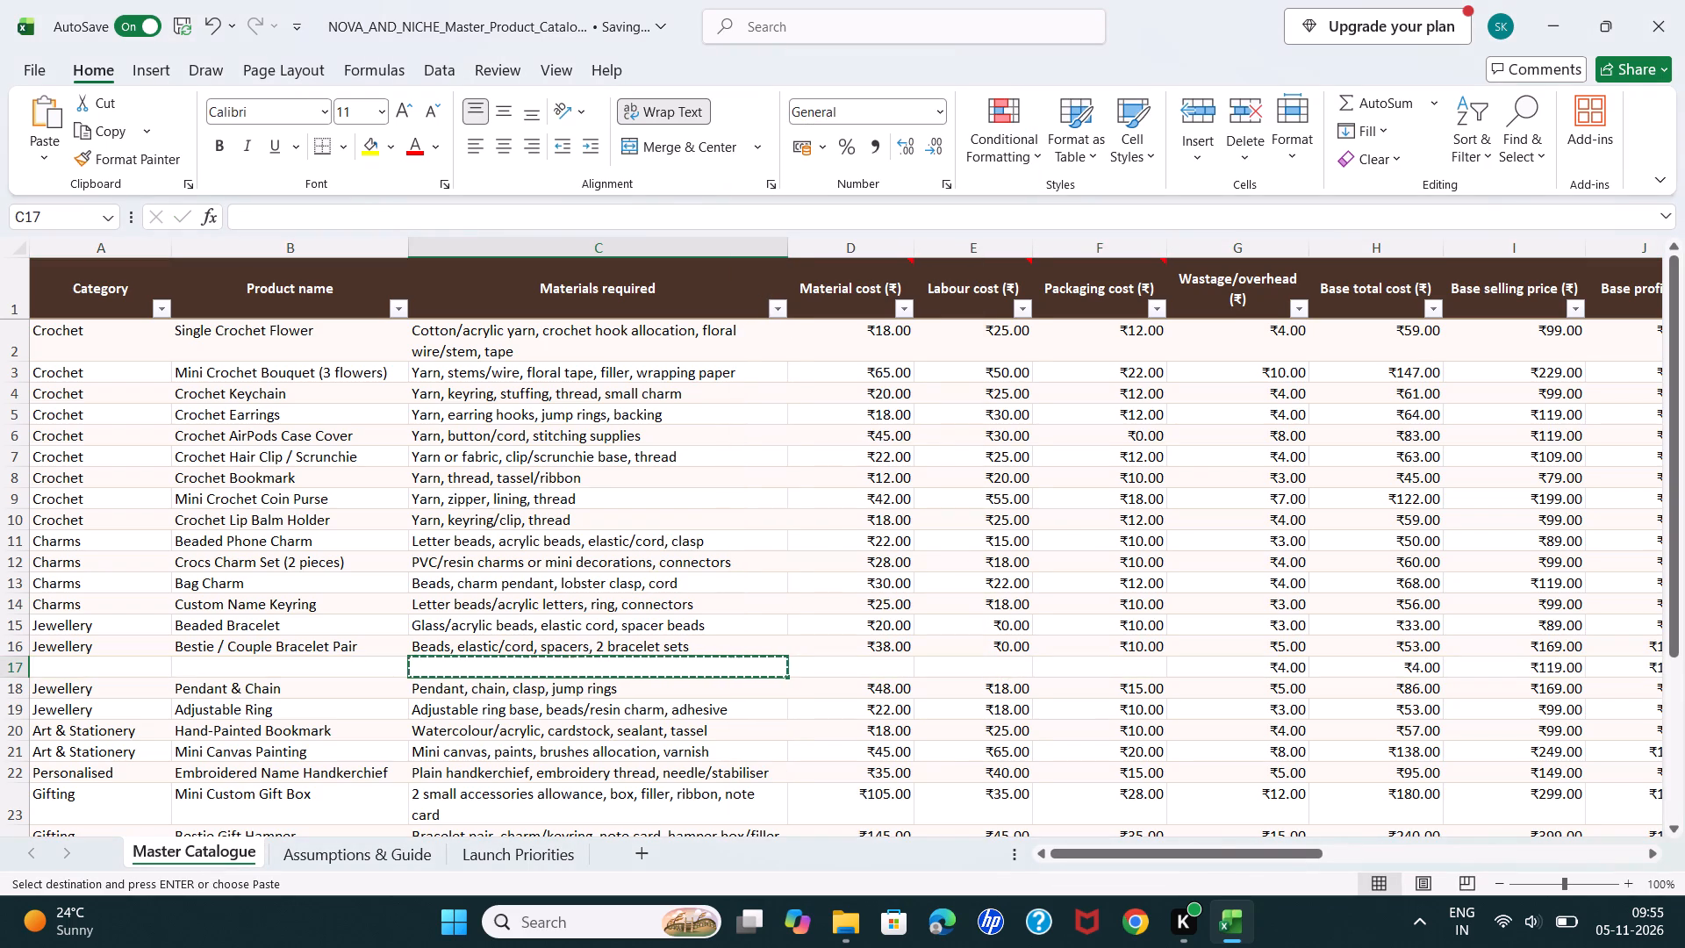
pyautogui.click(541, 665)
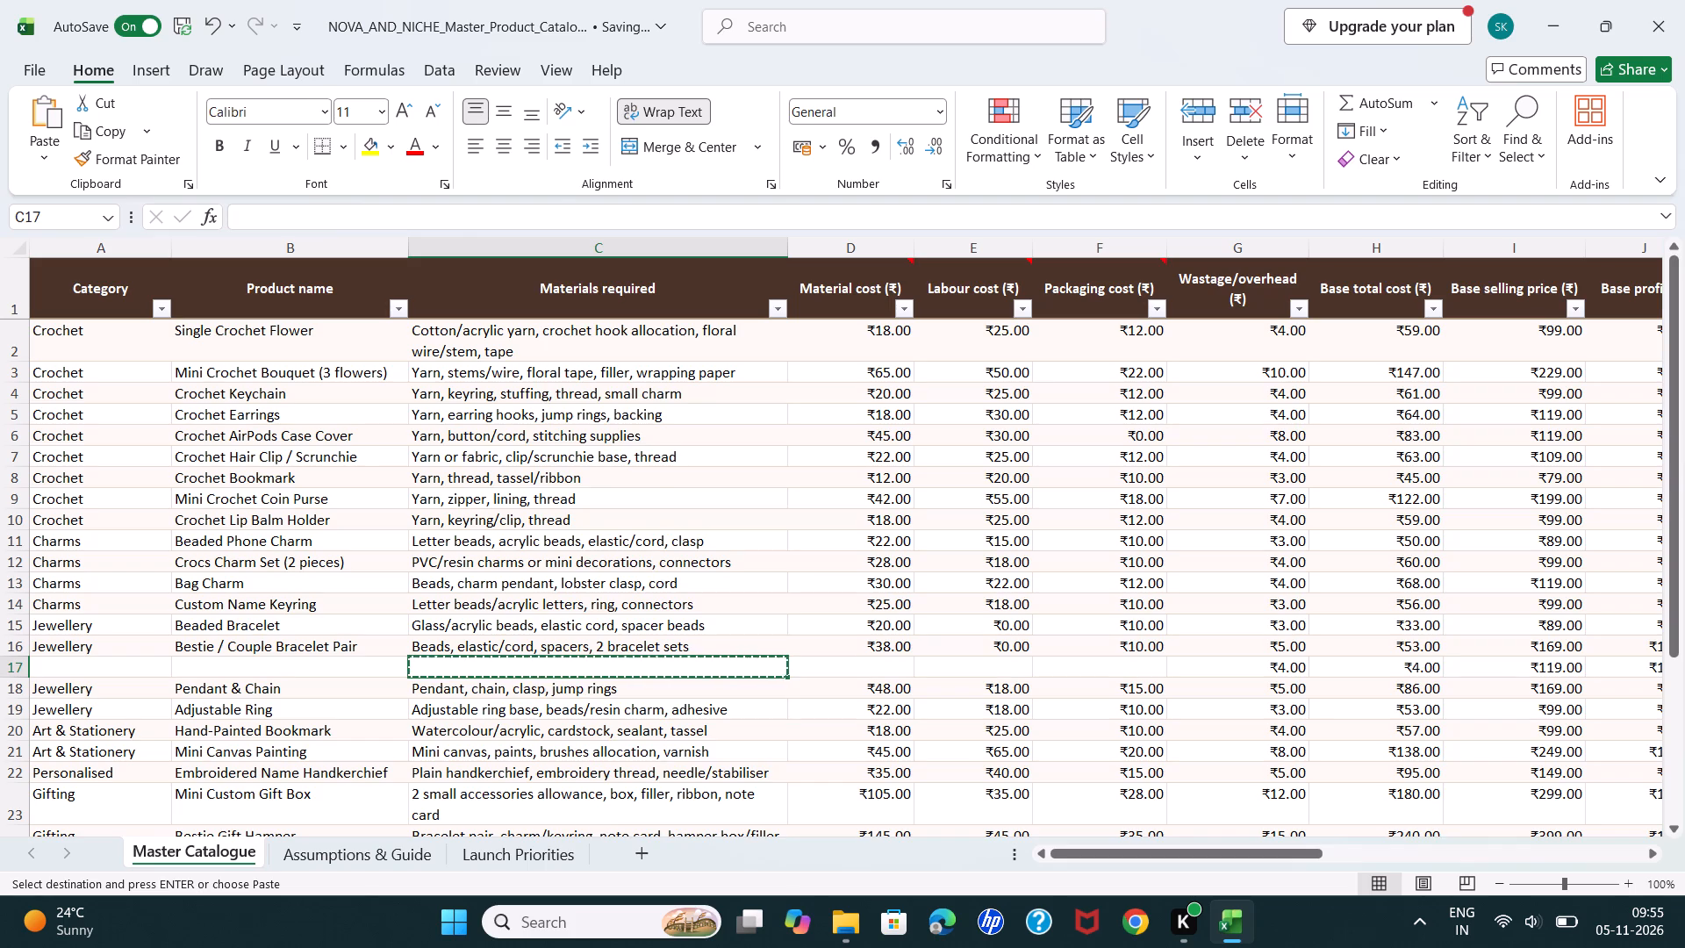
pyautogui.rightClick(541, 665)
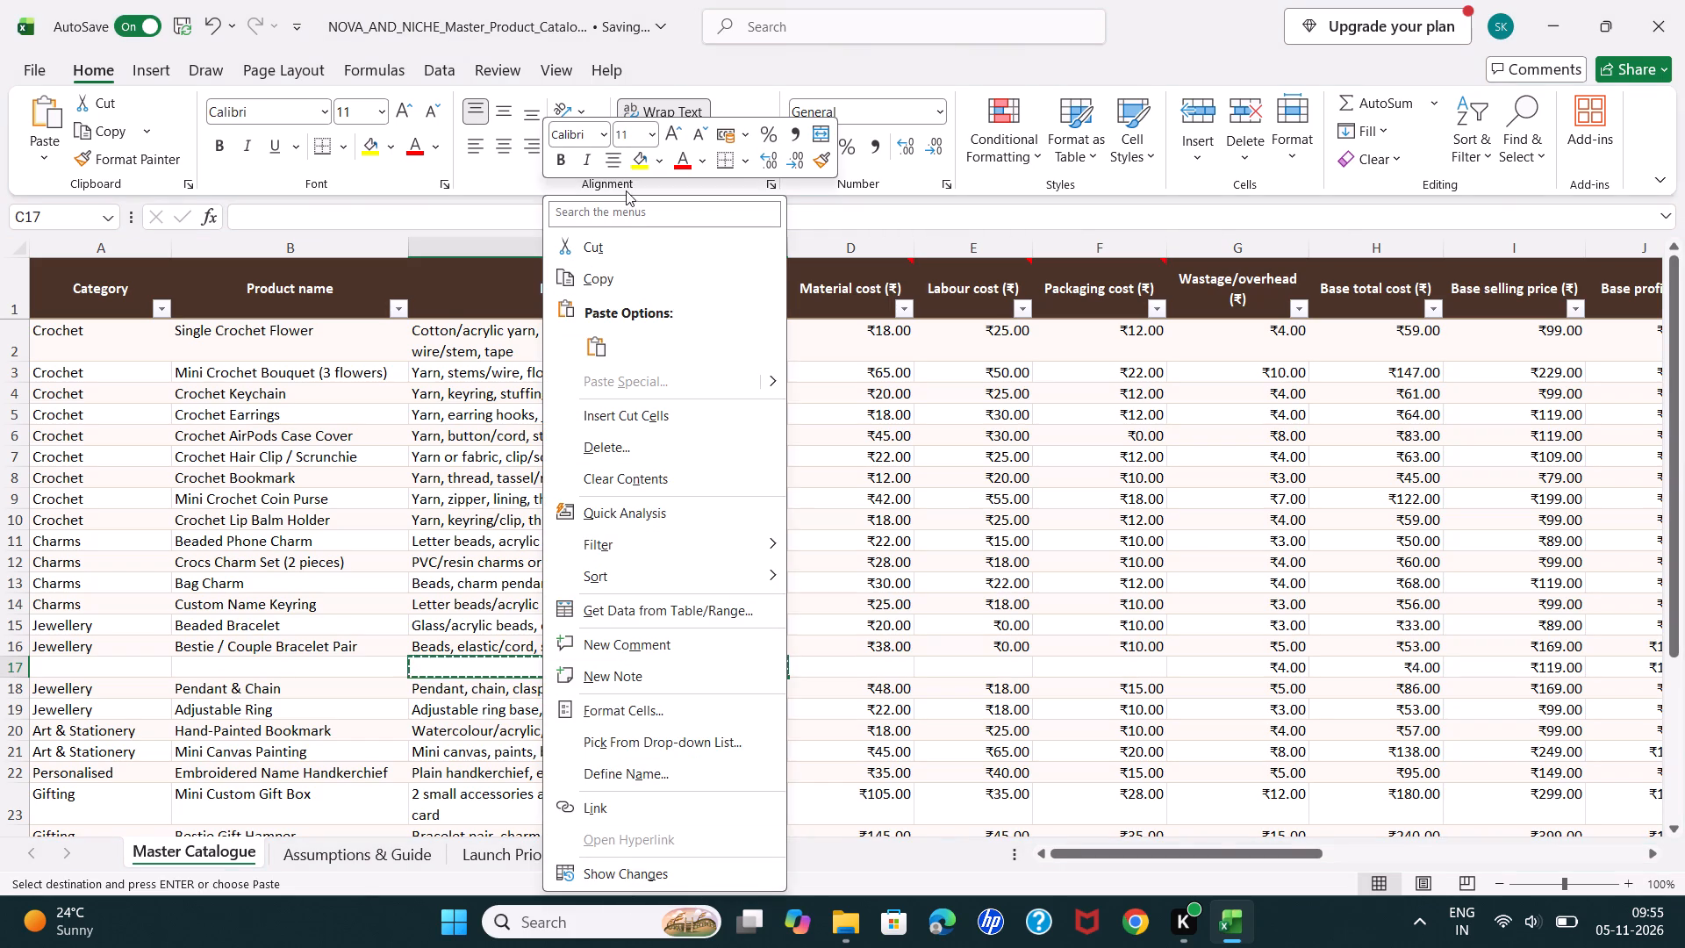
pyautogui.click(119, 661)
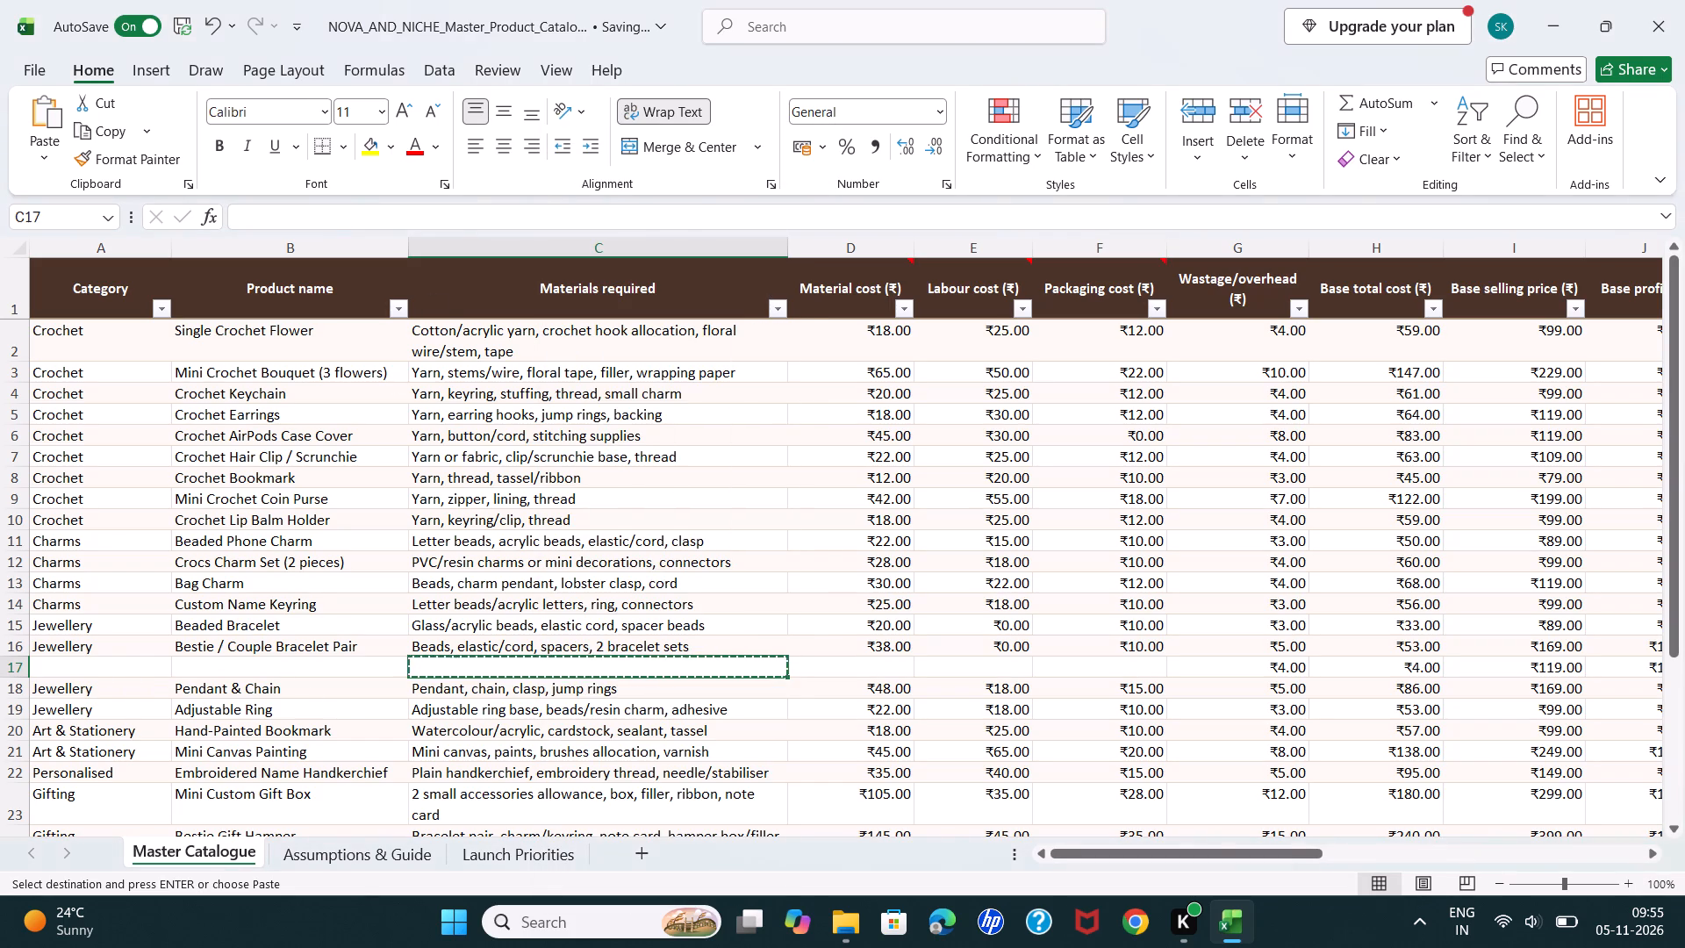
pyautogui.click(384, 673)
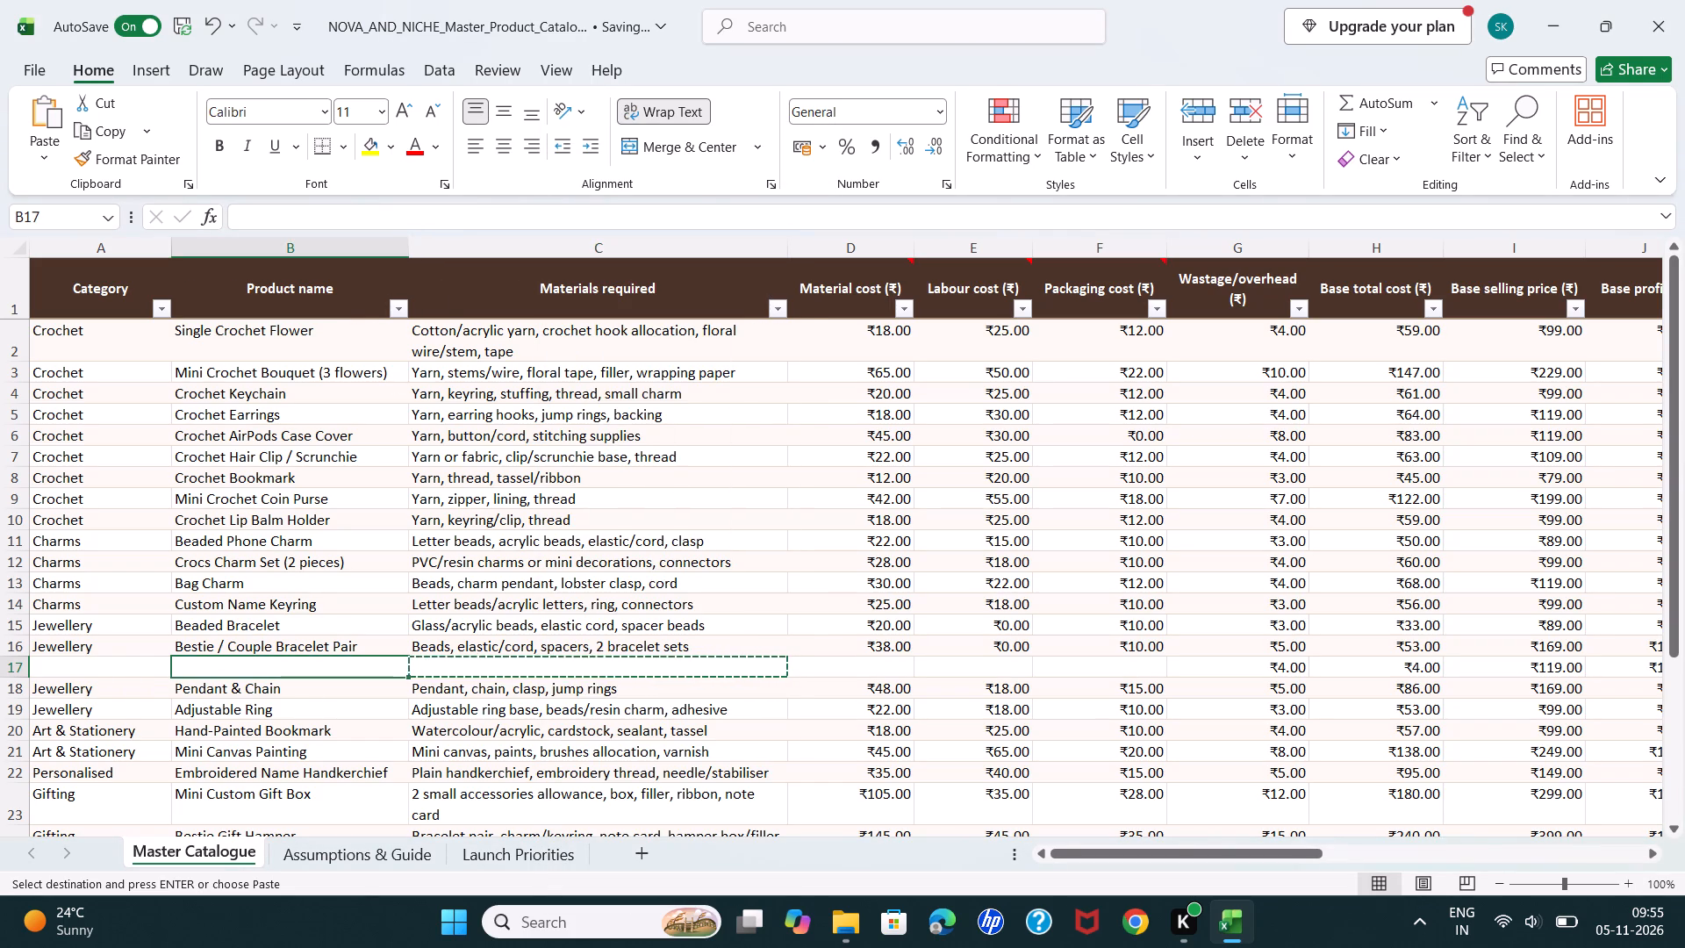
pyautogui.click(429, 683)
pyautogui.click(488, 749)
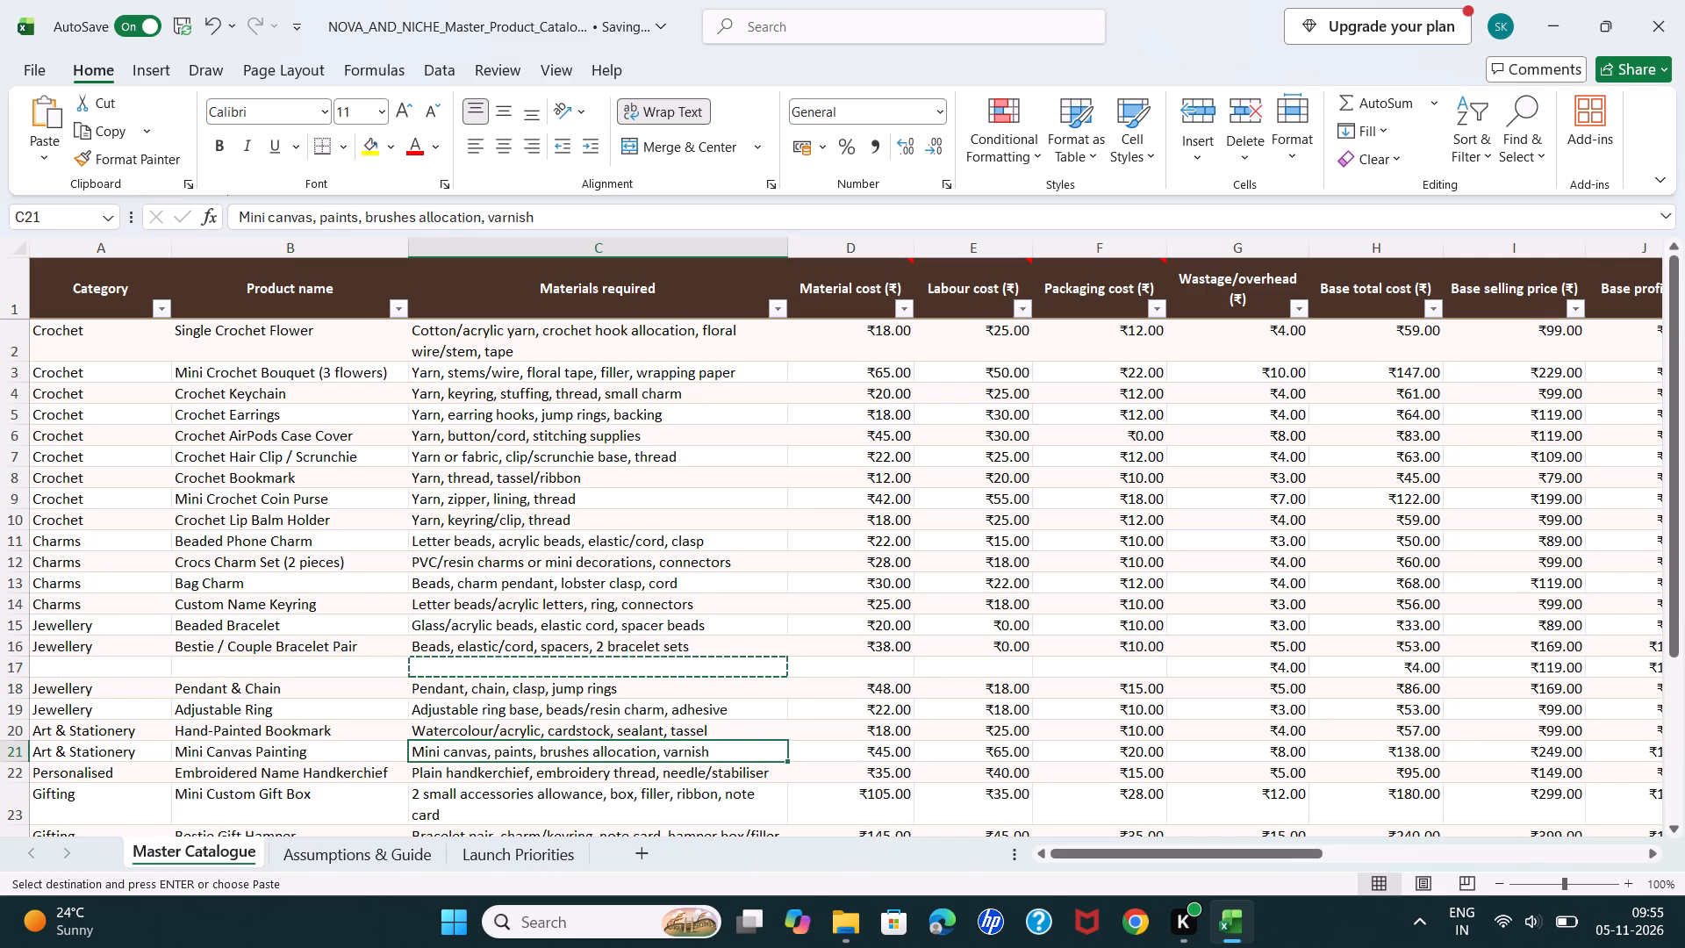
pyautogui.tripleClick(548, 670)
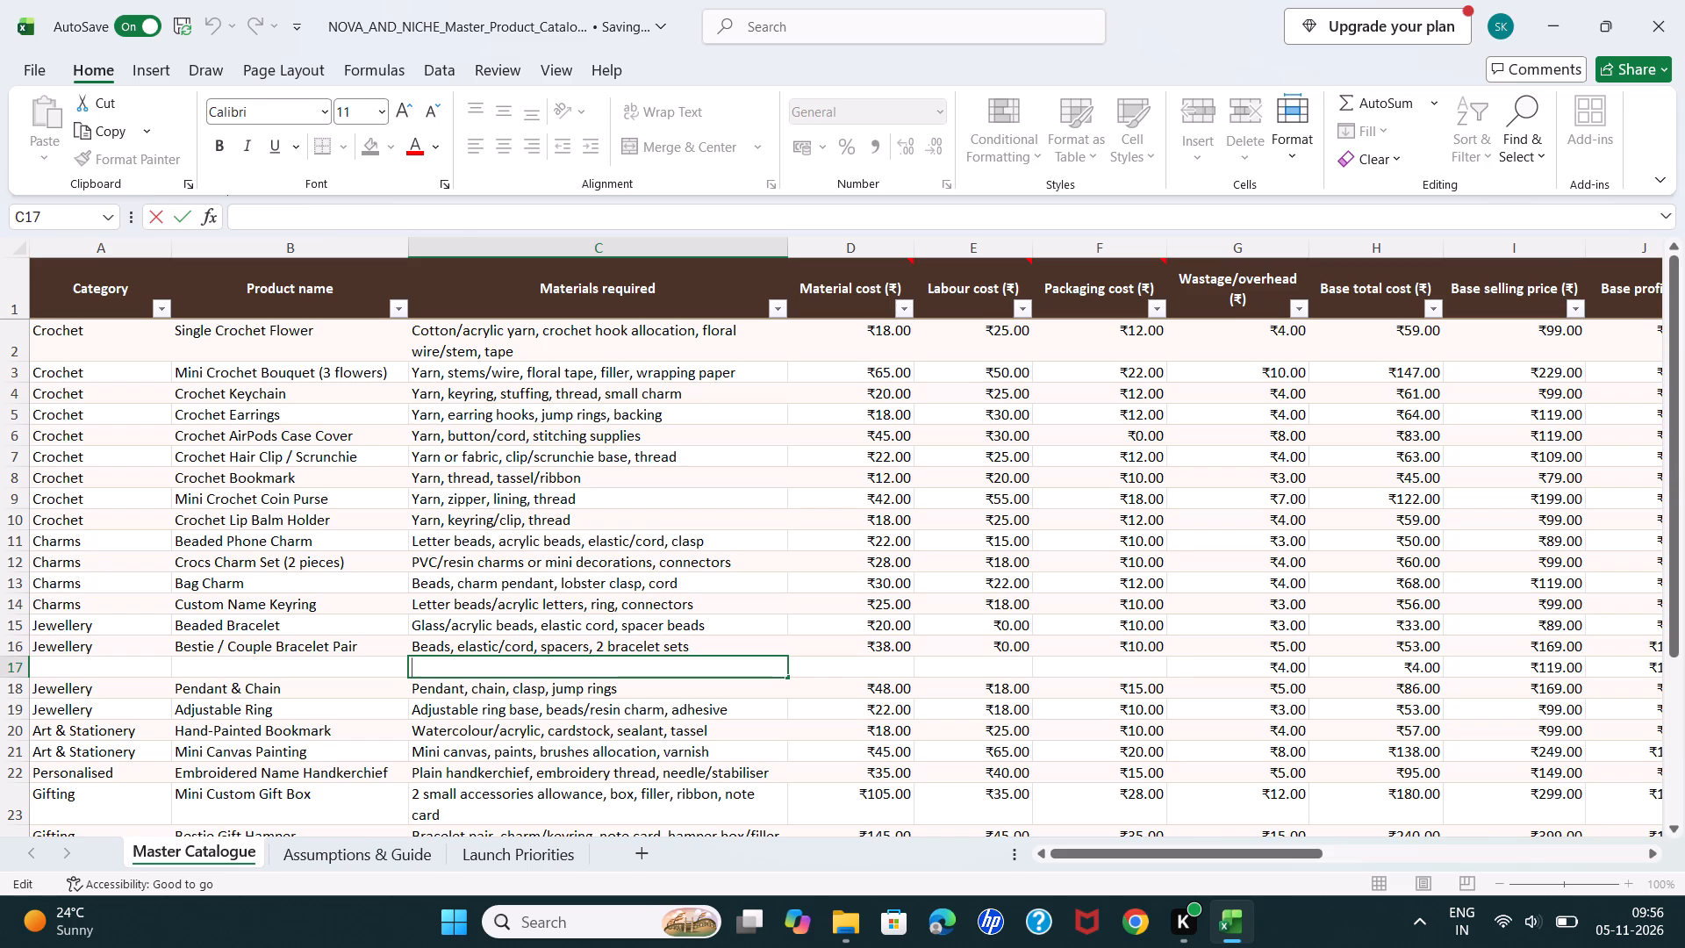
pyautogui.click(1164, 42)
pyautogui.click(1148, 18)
# Clear the required materials, material cost and labour cost of the Pendant & Chain.
pyautogui.click(675, 697)
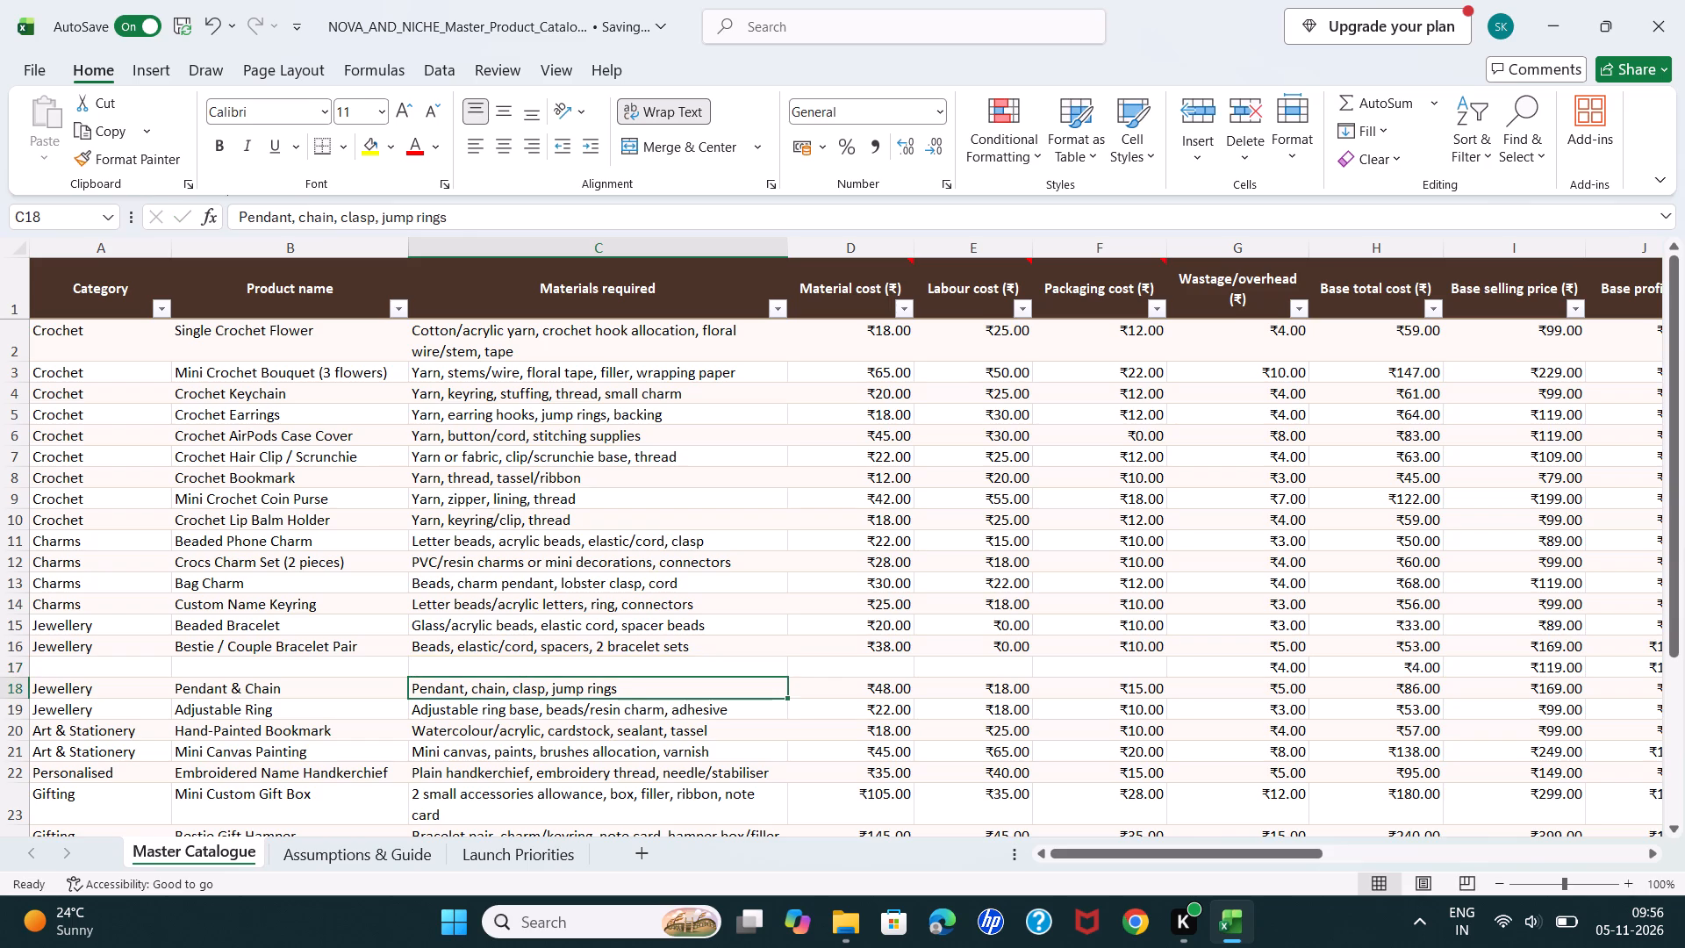
pyautogui.press('BackSpace')
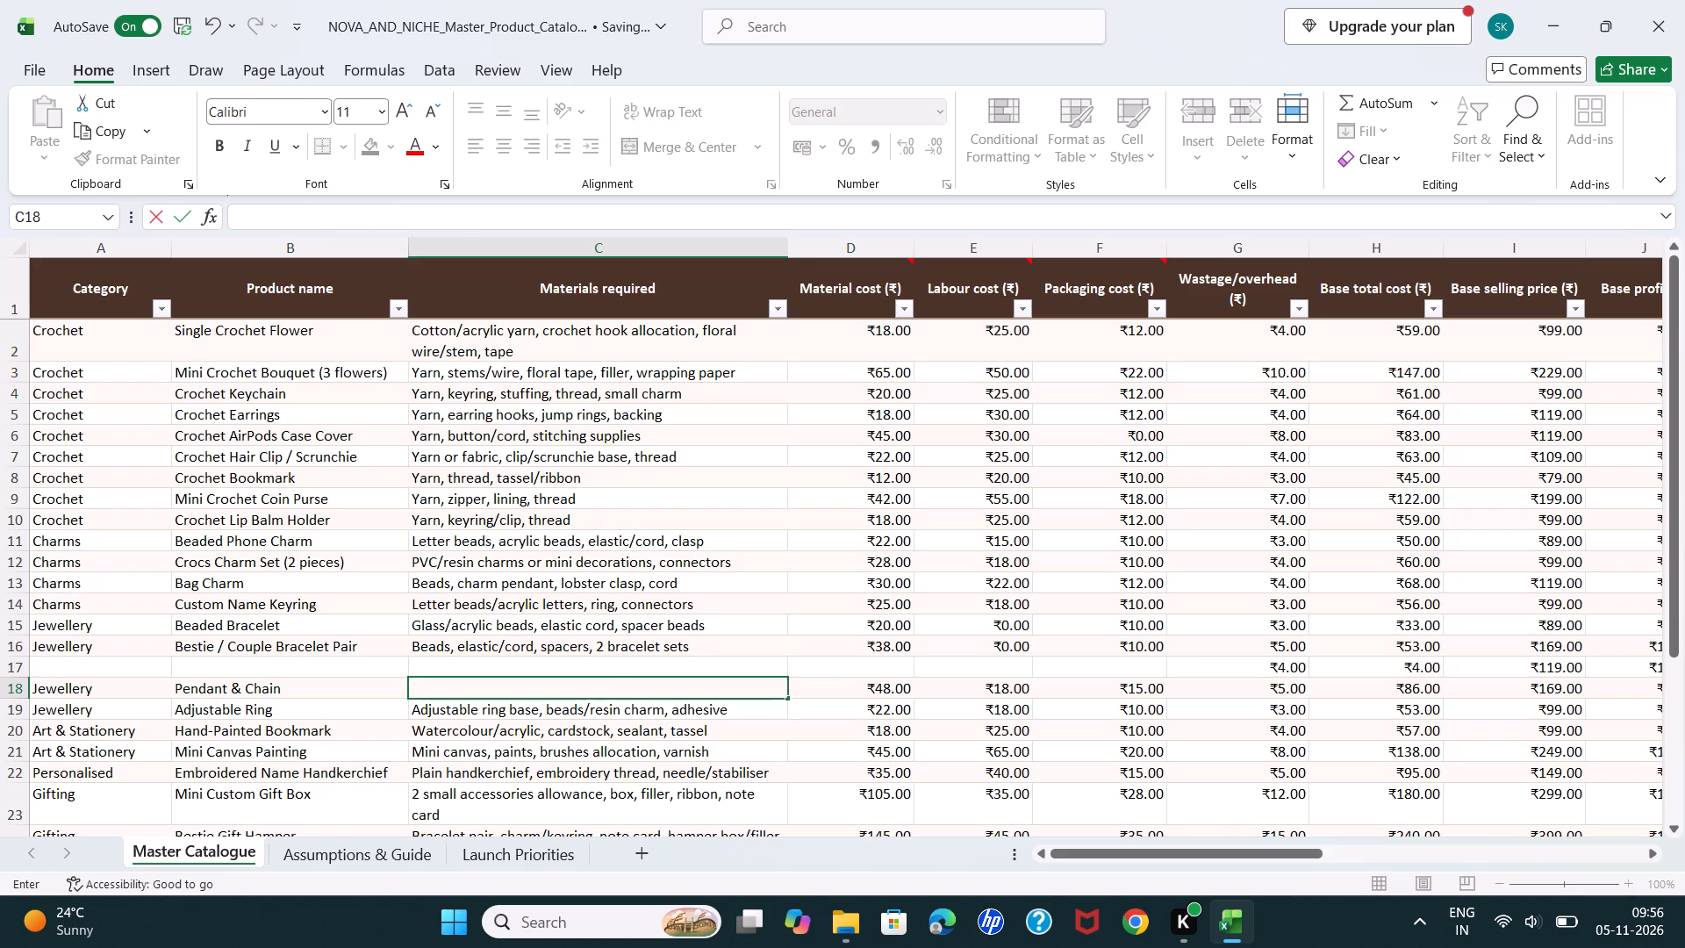
pyautogui.click(864, 682)
pyautogui.press('BackSpace')
pyautogui.click(964, 688)
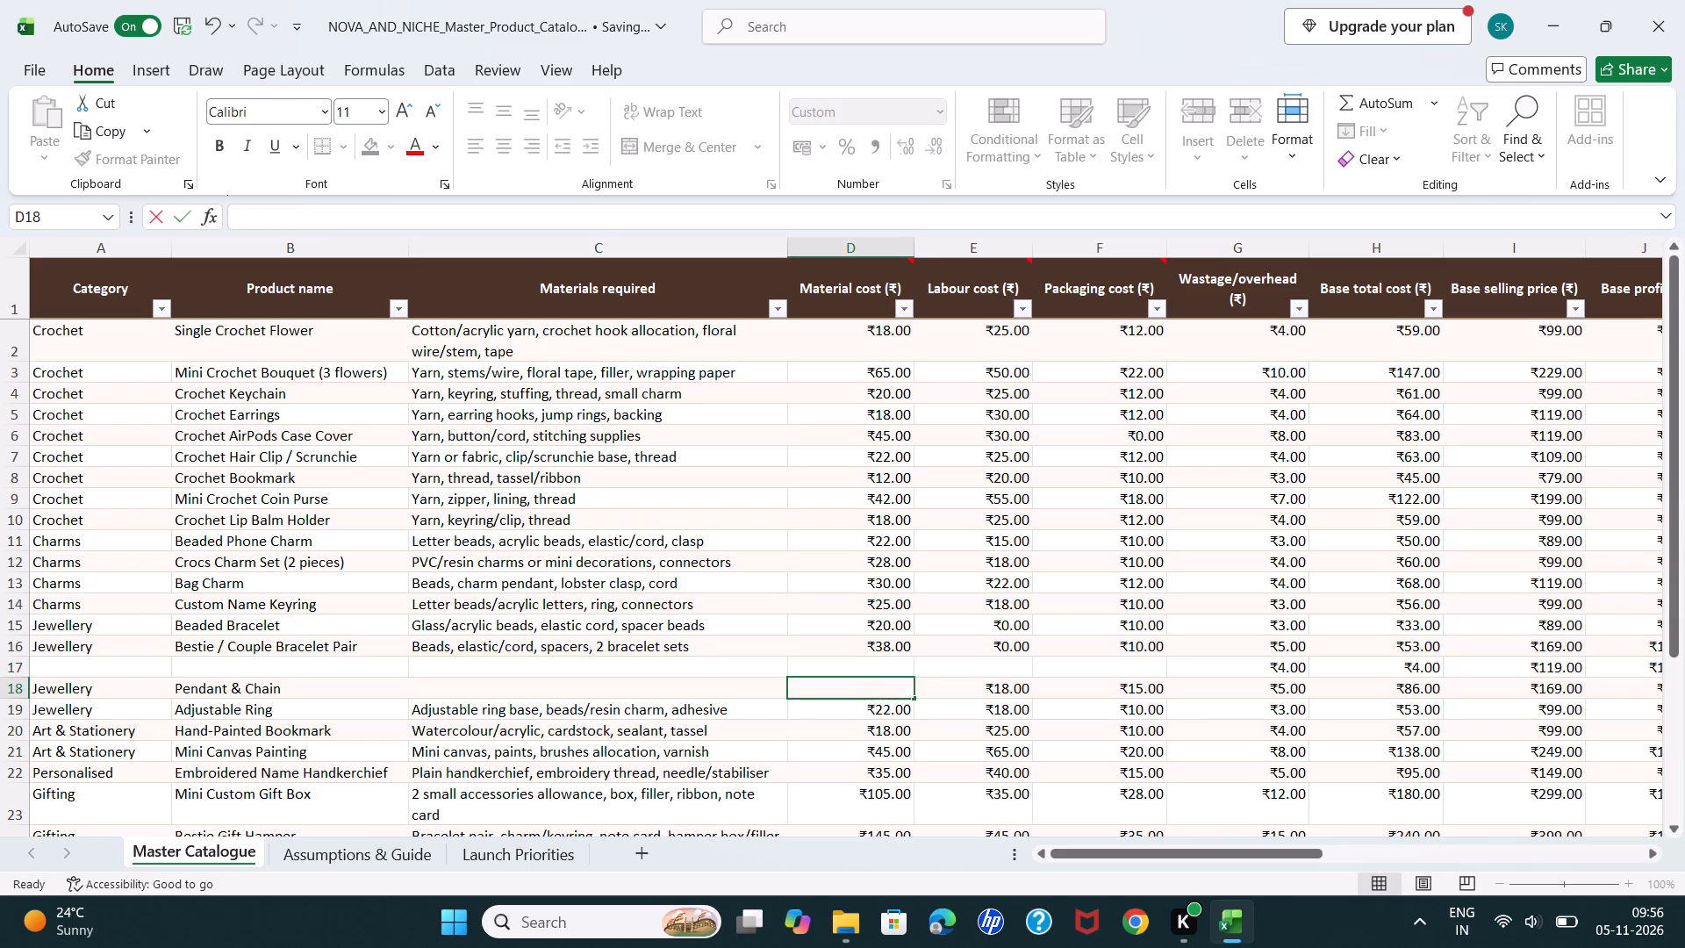
pyautogui.press('BackSpace')
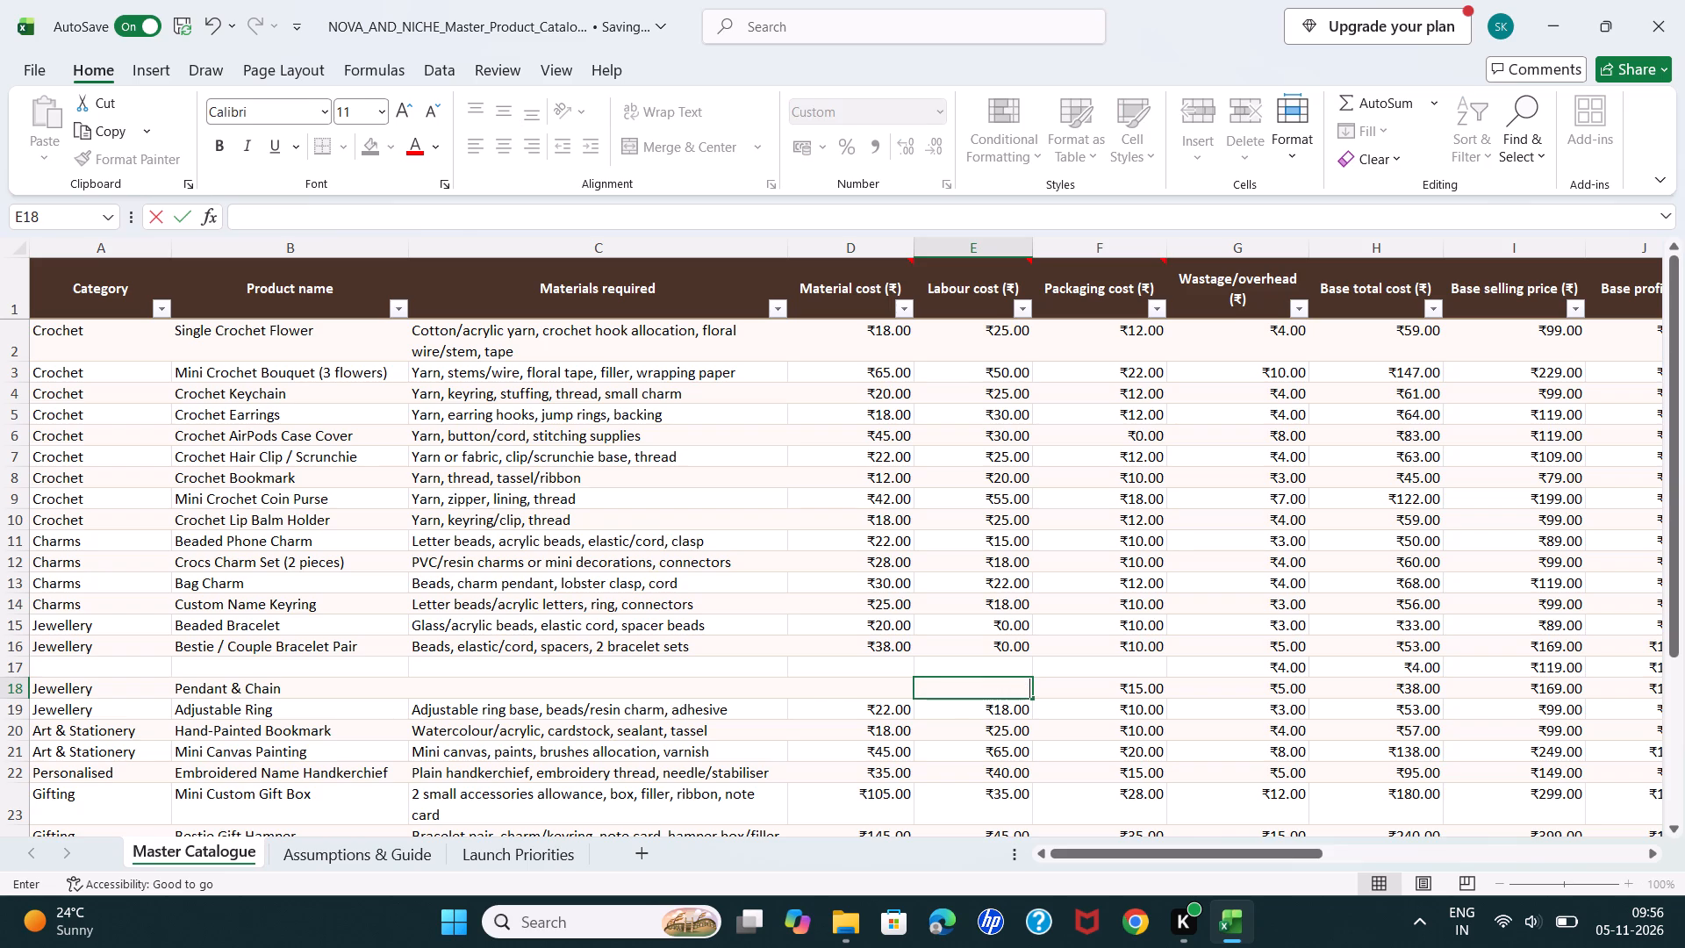
# Set the packaging cost of the Pendant & Chain to ₹10.
pyautogui.click(1146, 685)
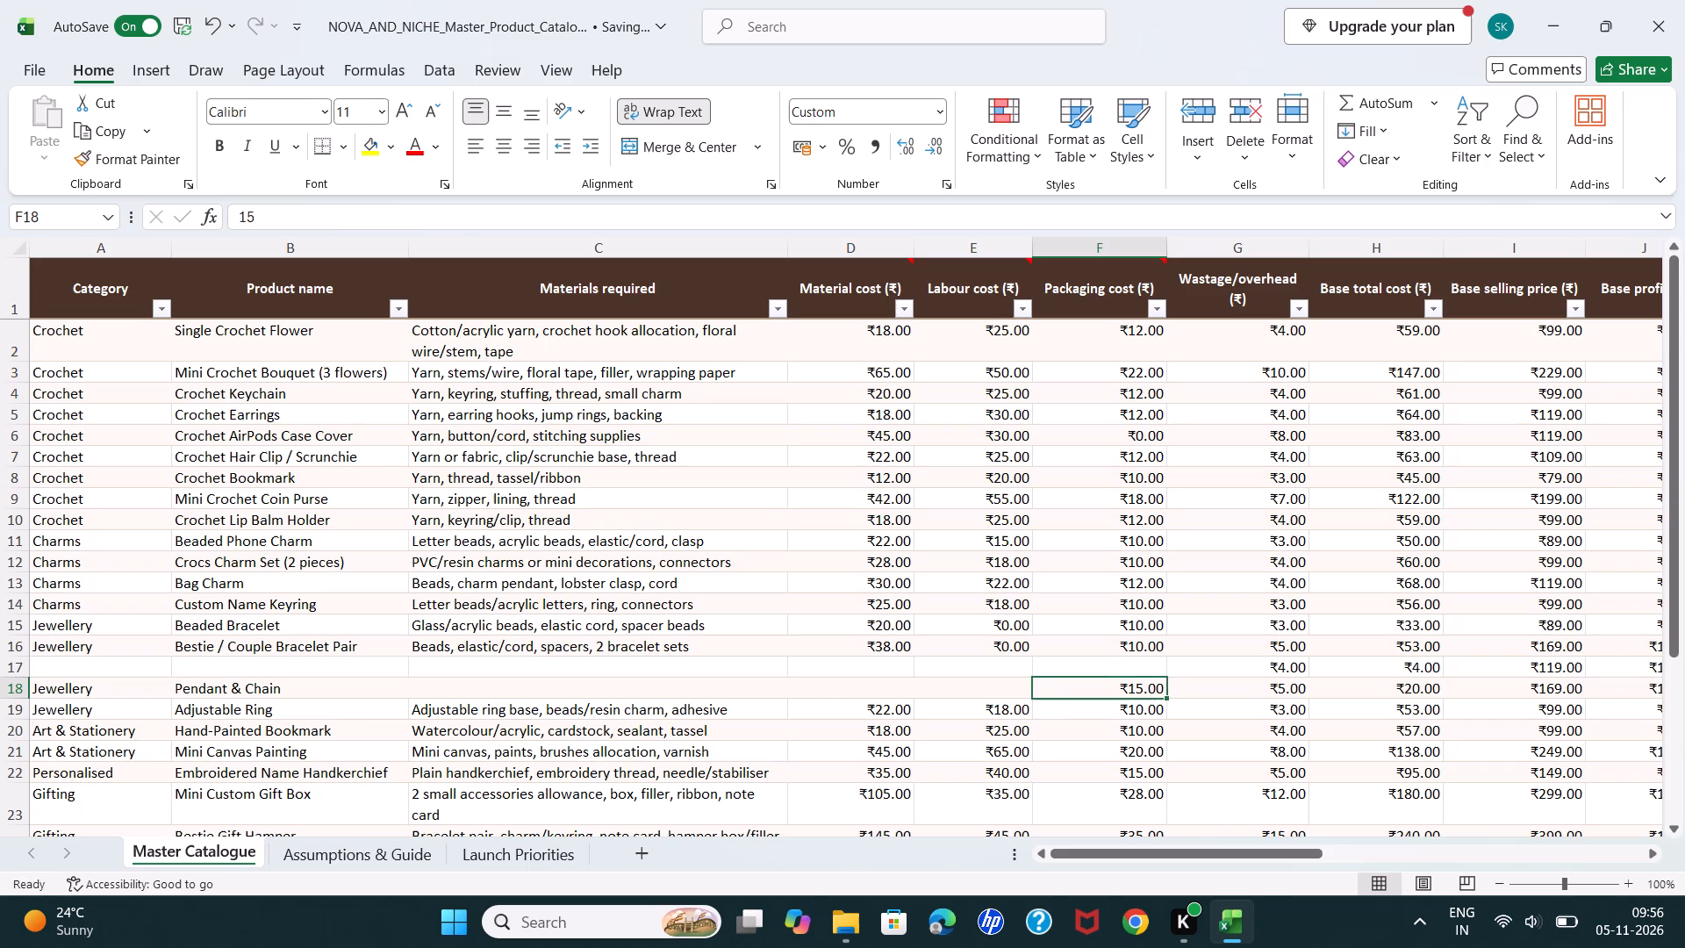
pyautogui.press('1')
pyautogui.press('0')
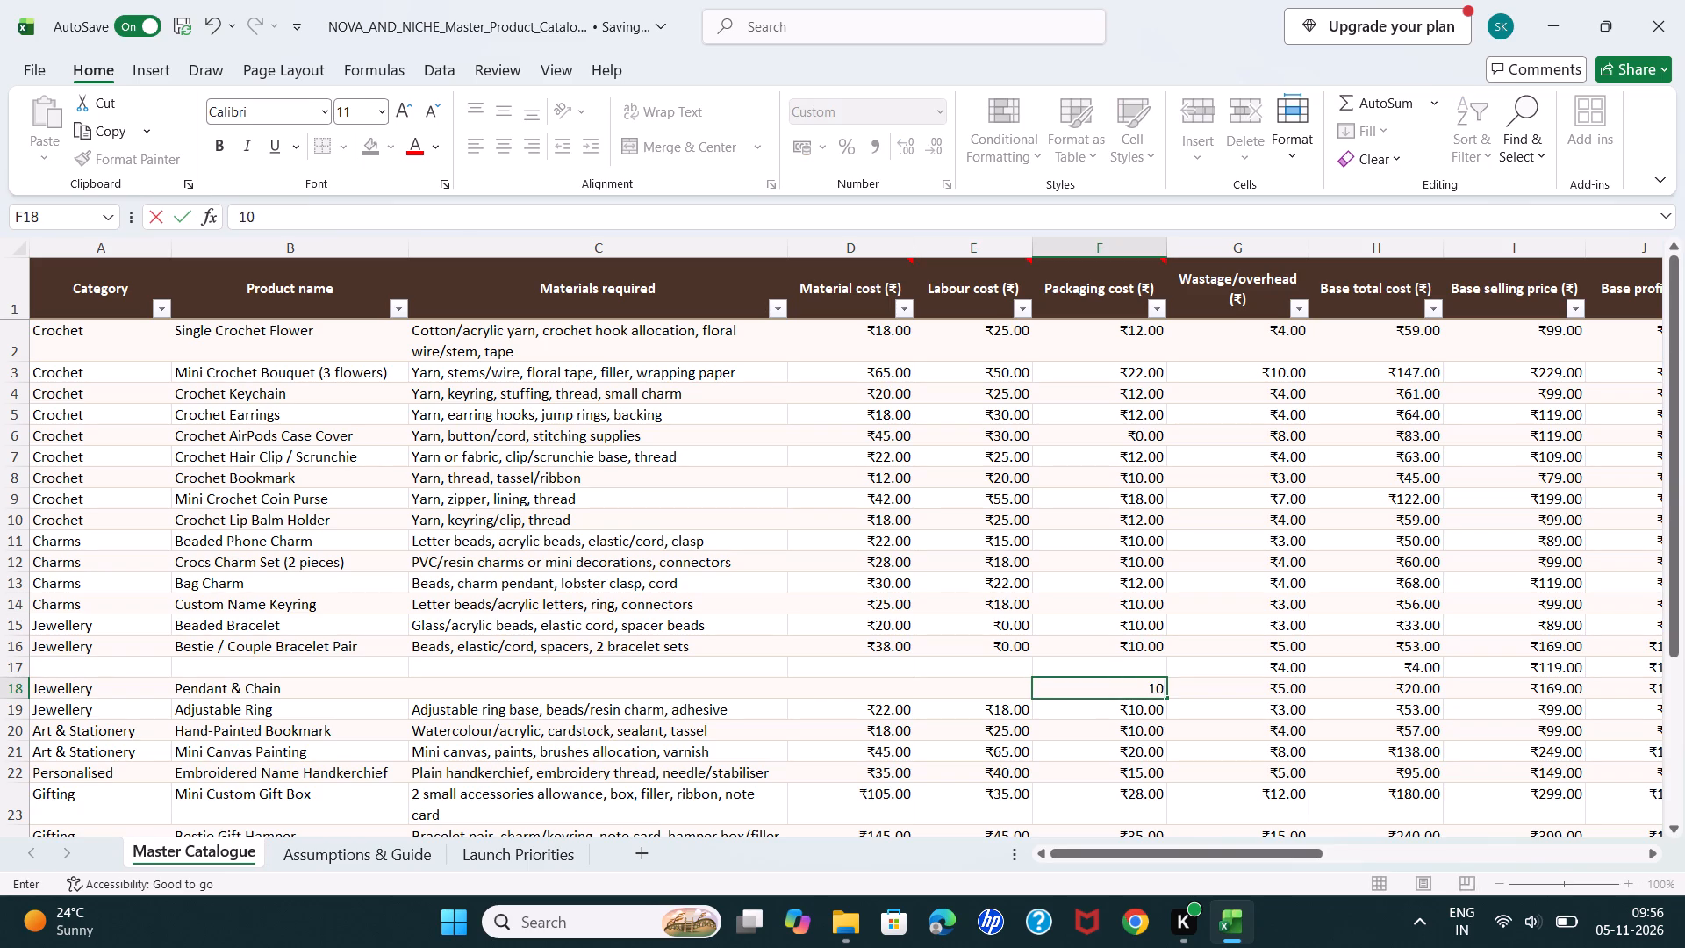
pyautogui.press('Return')
# Clear the wastage/overhead, base total cost and base selling price of the Pendant & Chain in row 18.
pyautogui.click(1249, 700)
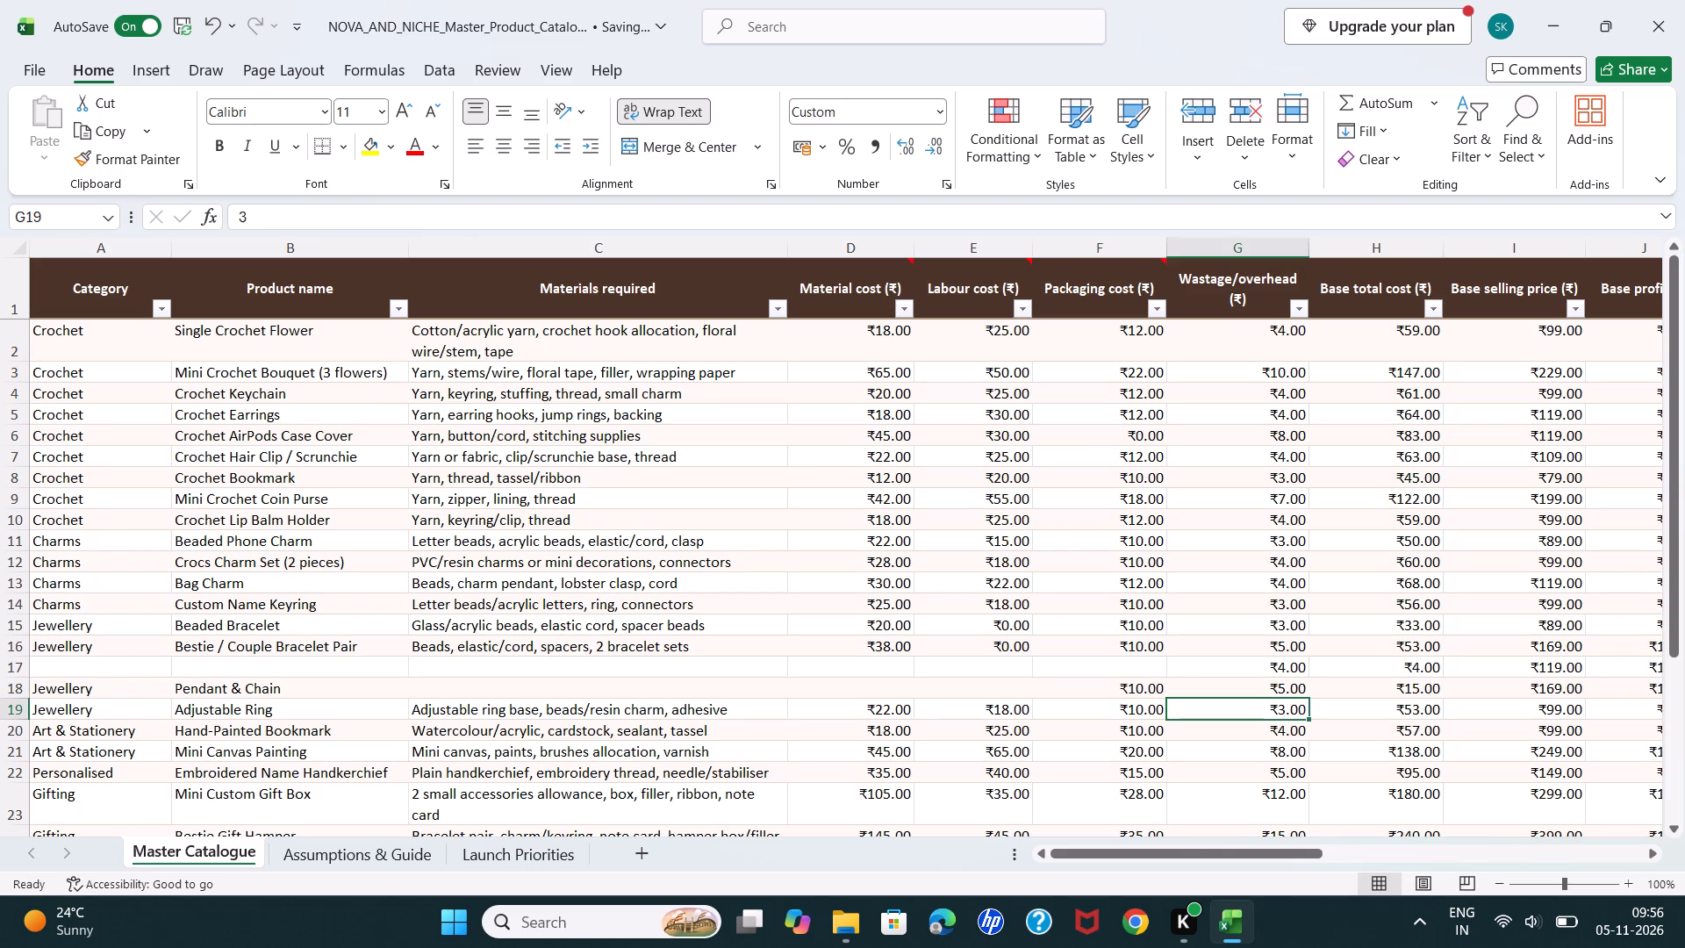
pyautogui.click(1289, 688)
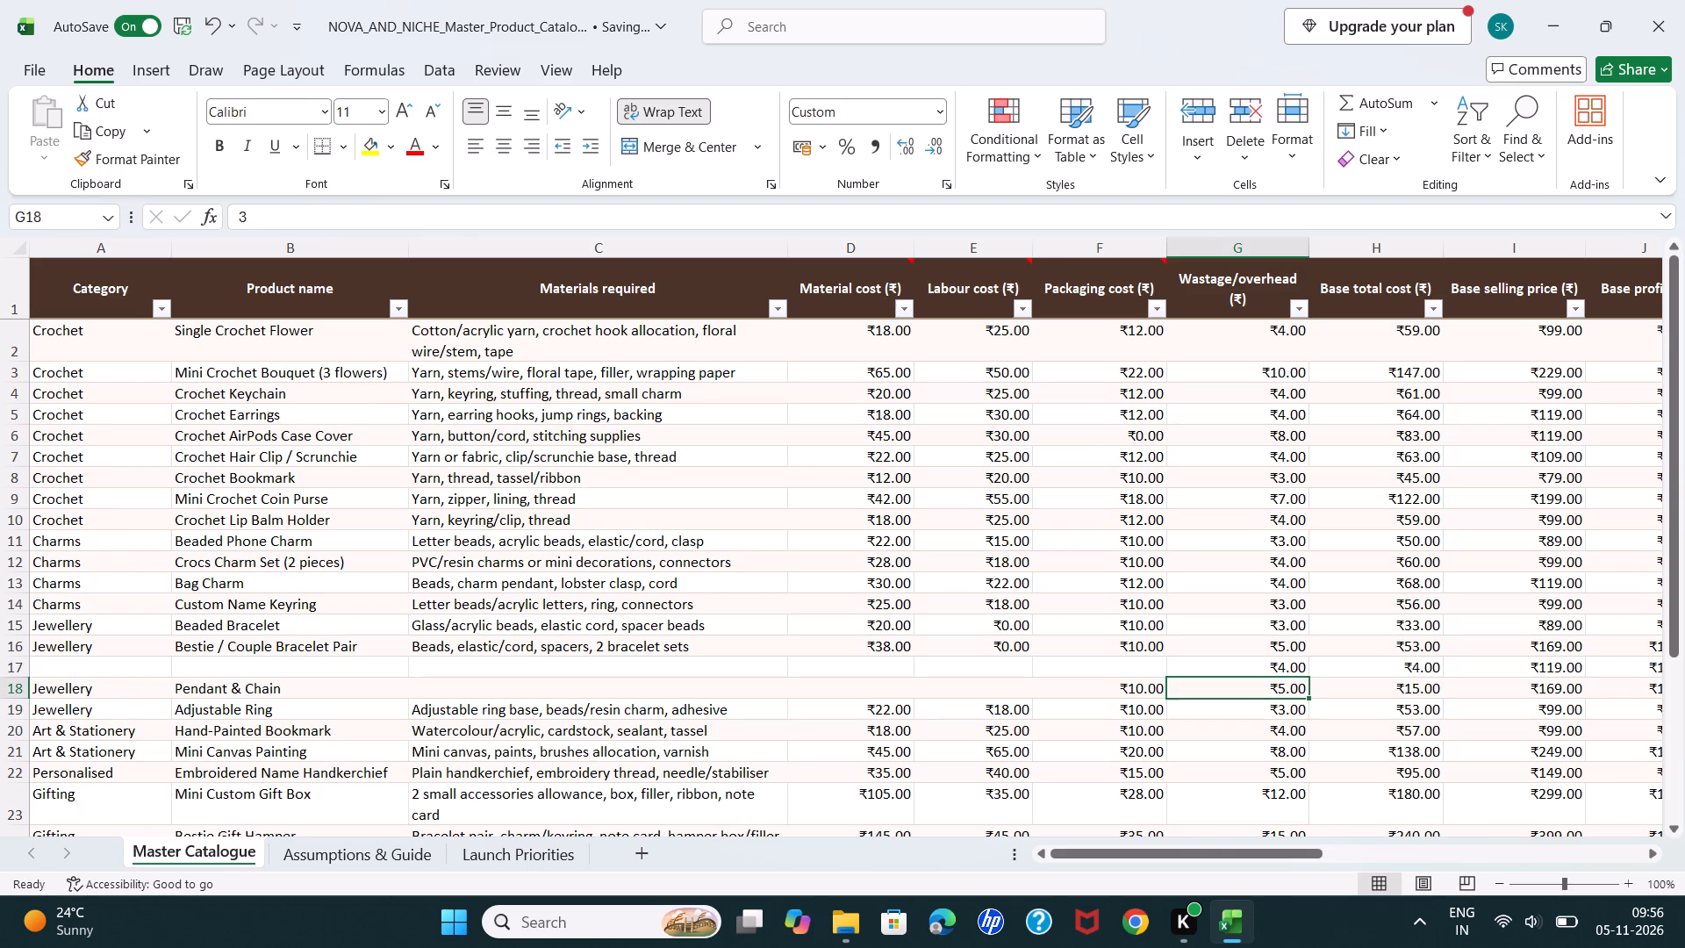
pyautogui.press('BackSpace')
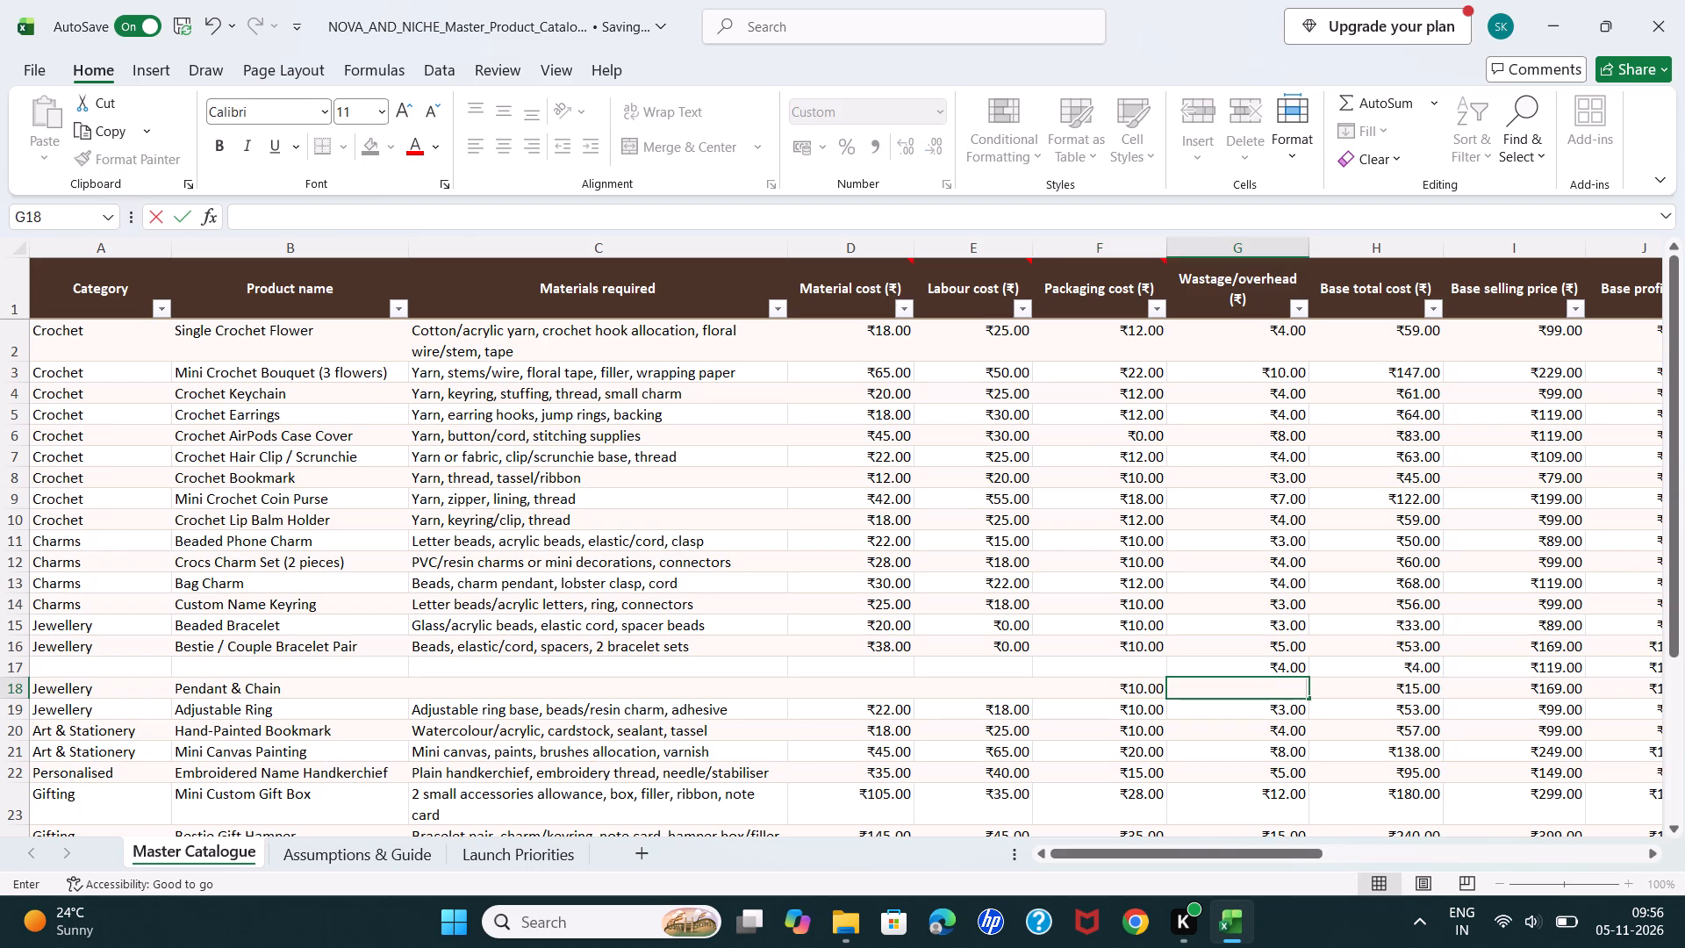
pyautogui.click(1374, 687)
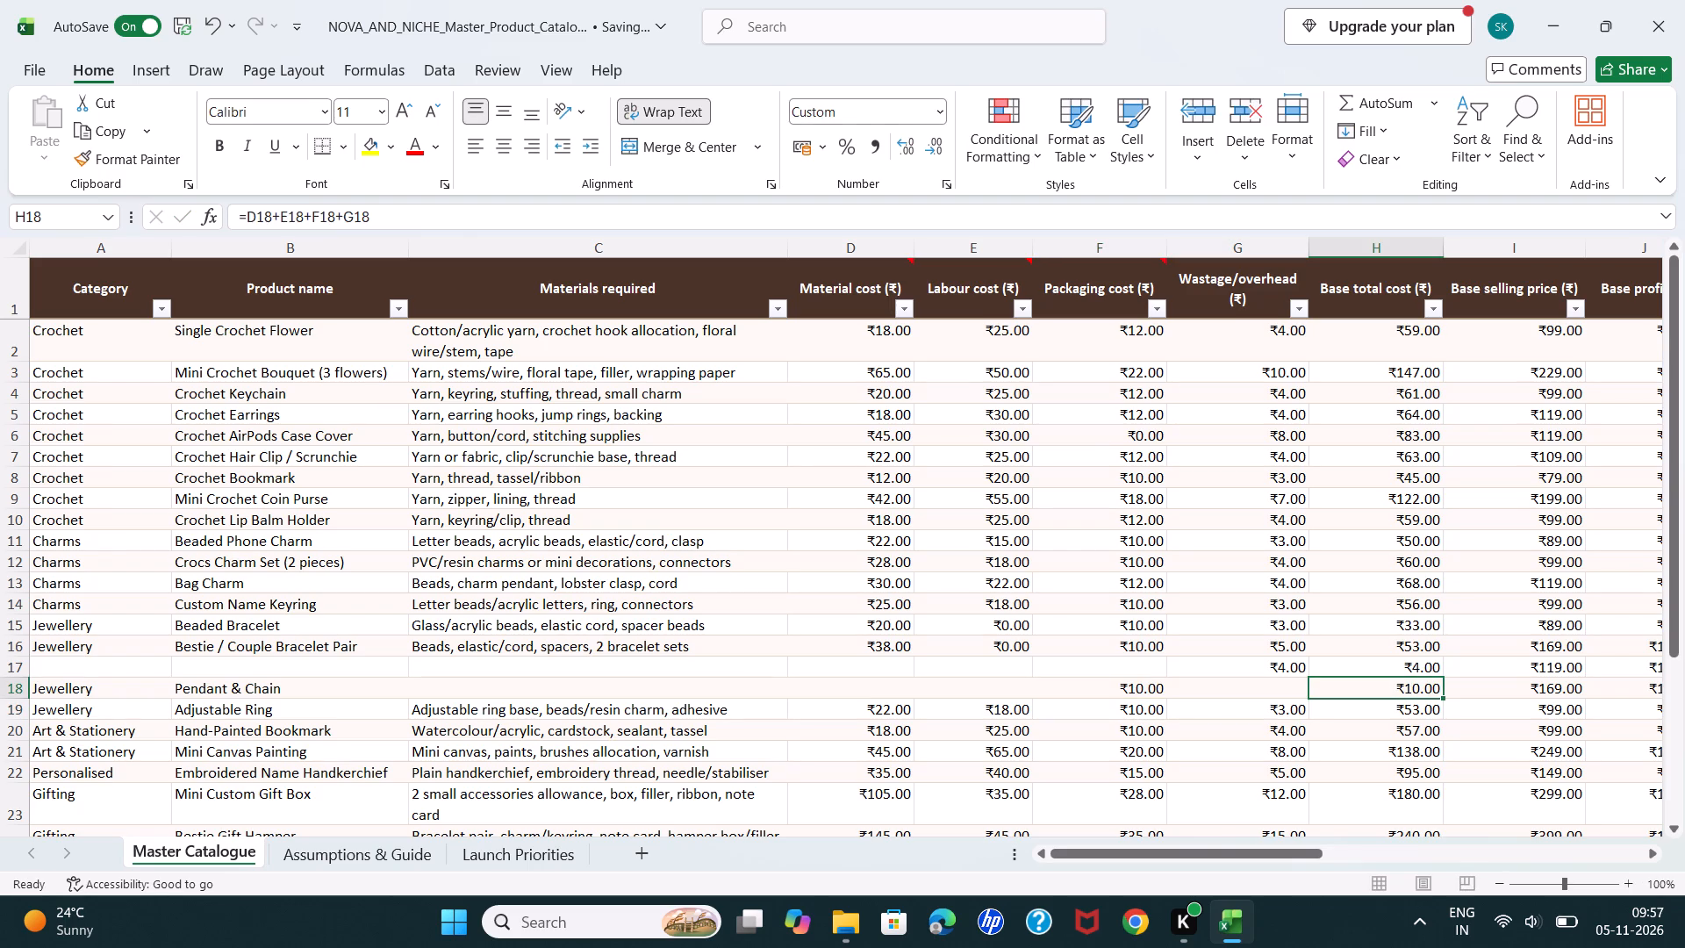
pyautogui.press('BackSpace')
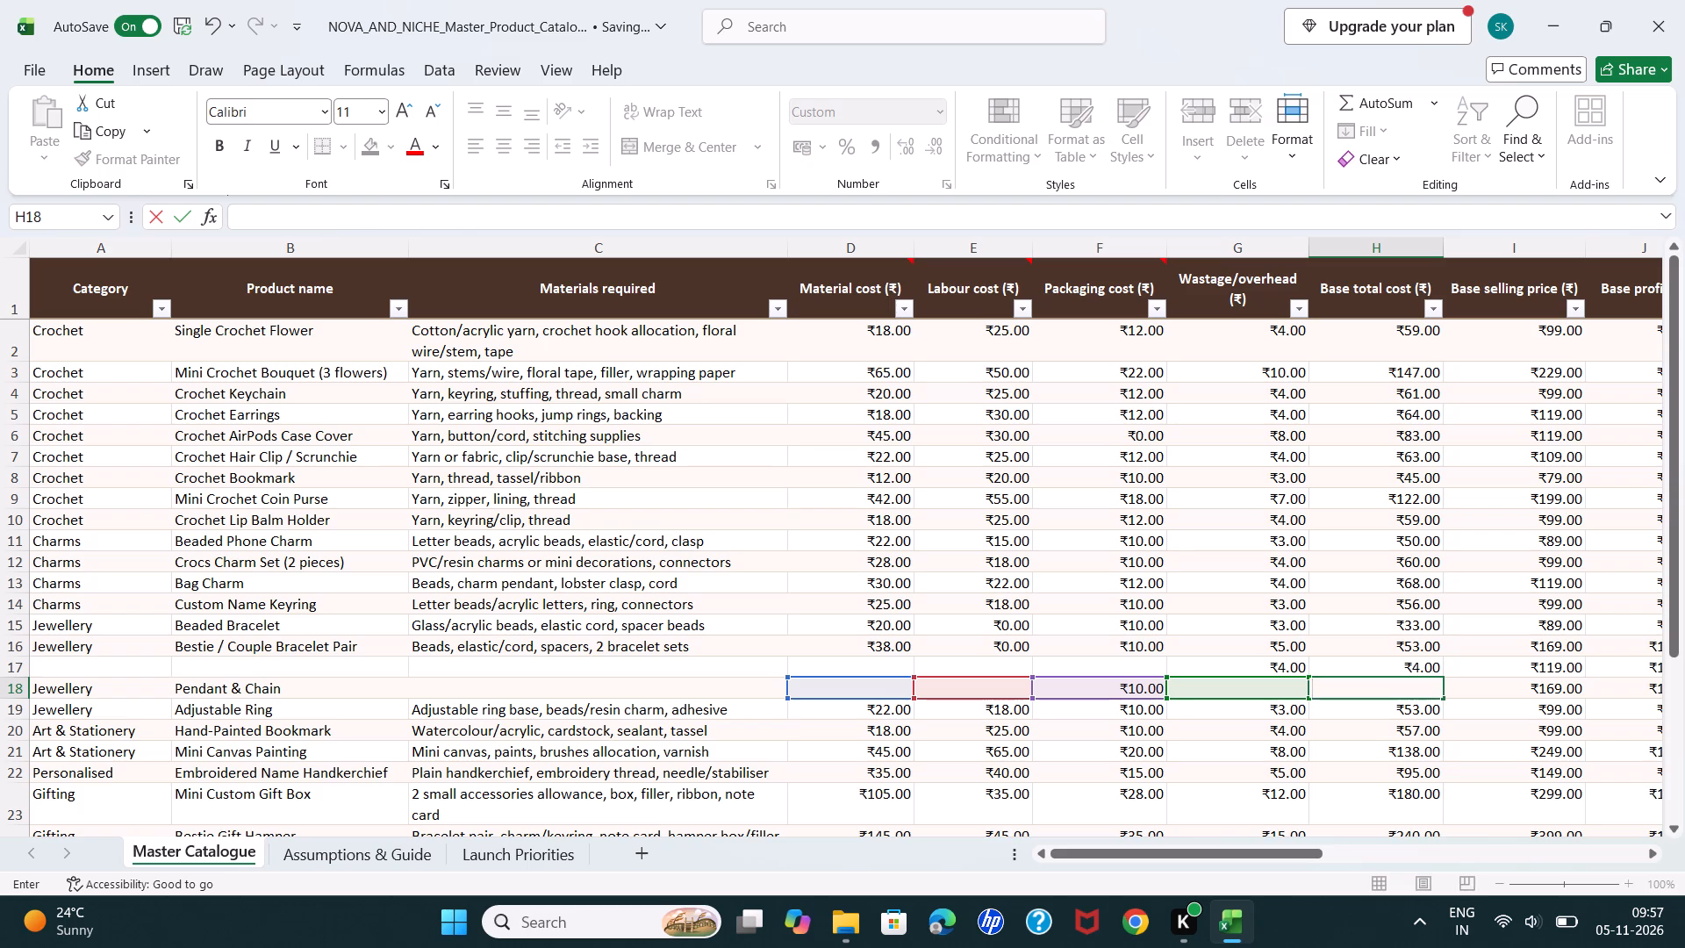
pyautogui.click(1570, 688)
pyautogui.press('BackSpace')
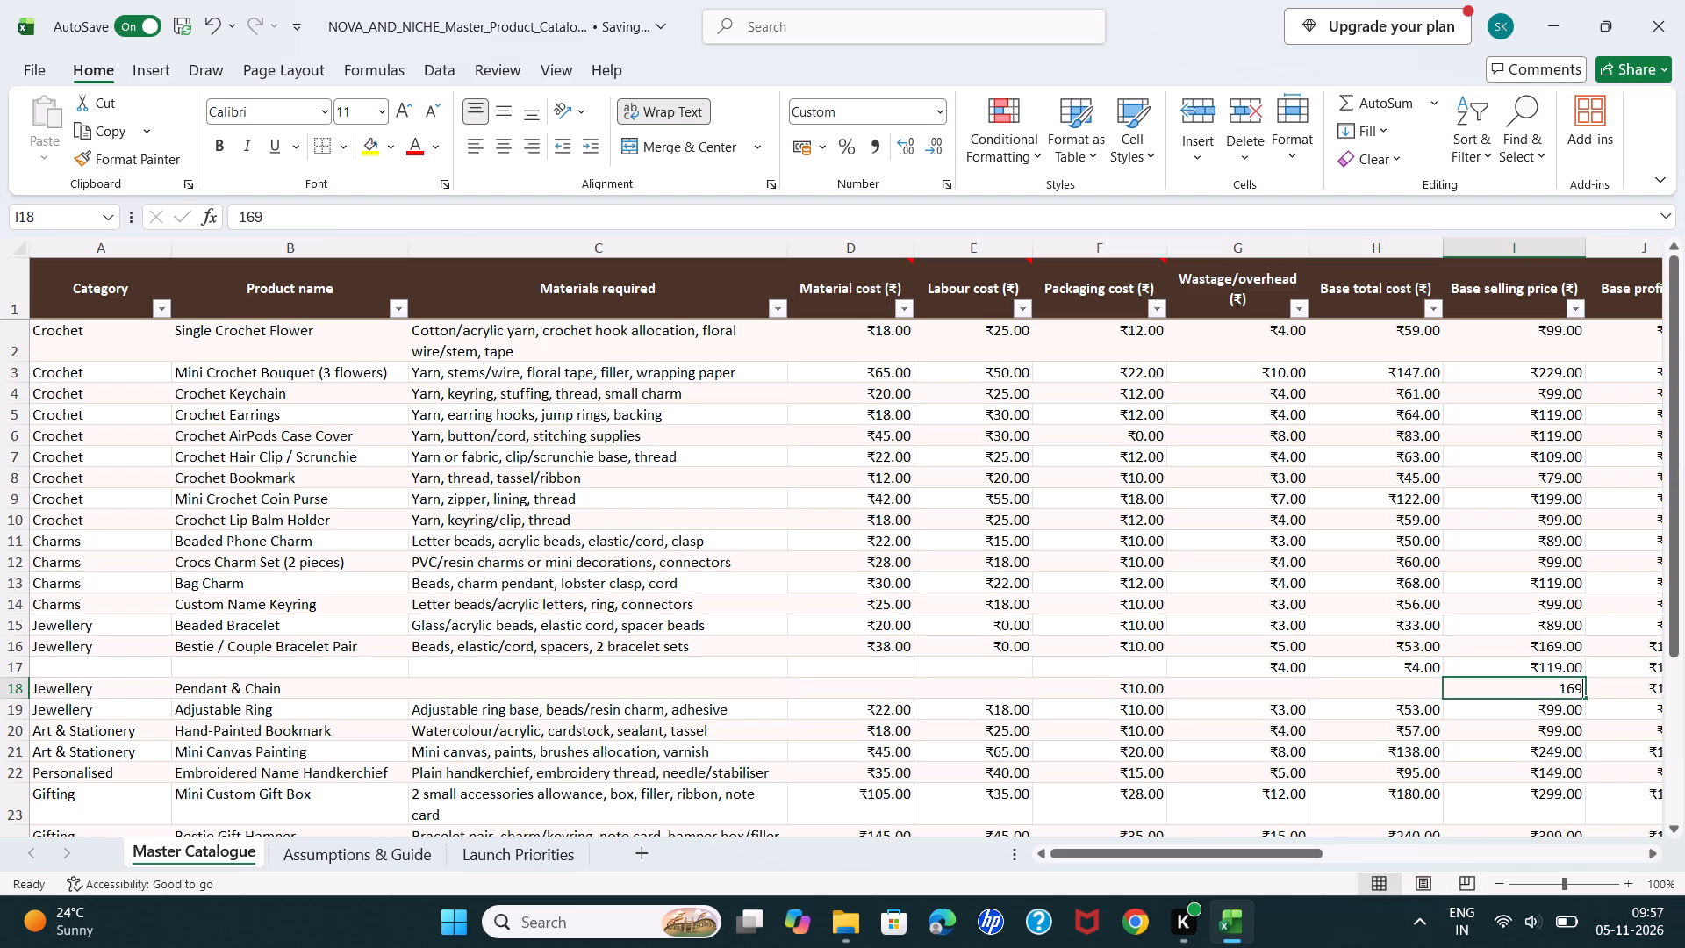
# Clear the customisation charge and extra custom materials cost in row 18, the Pendant & Chain entry.
pyautogui.moveTo(1672, 587); pyautogui.dragTo(1672, 600)
pyautogui.click(1497, 842)
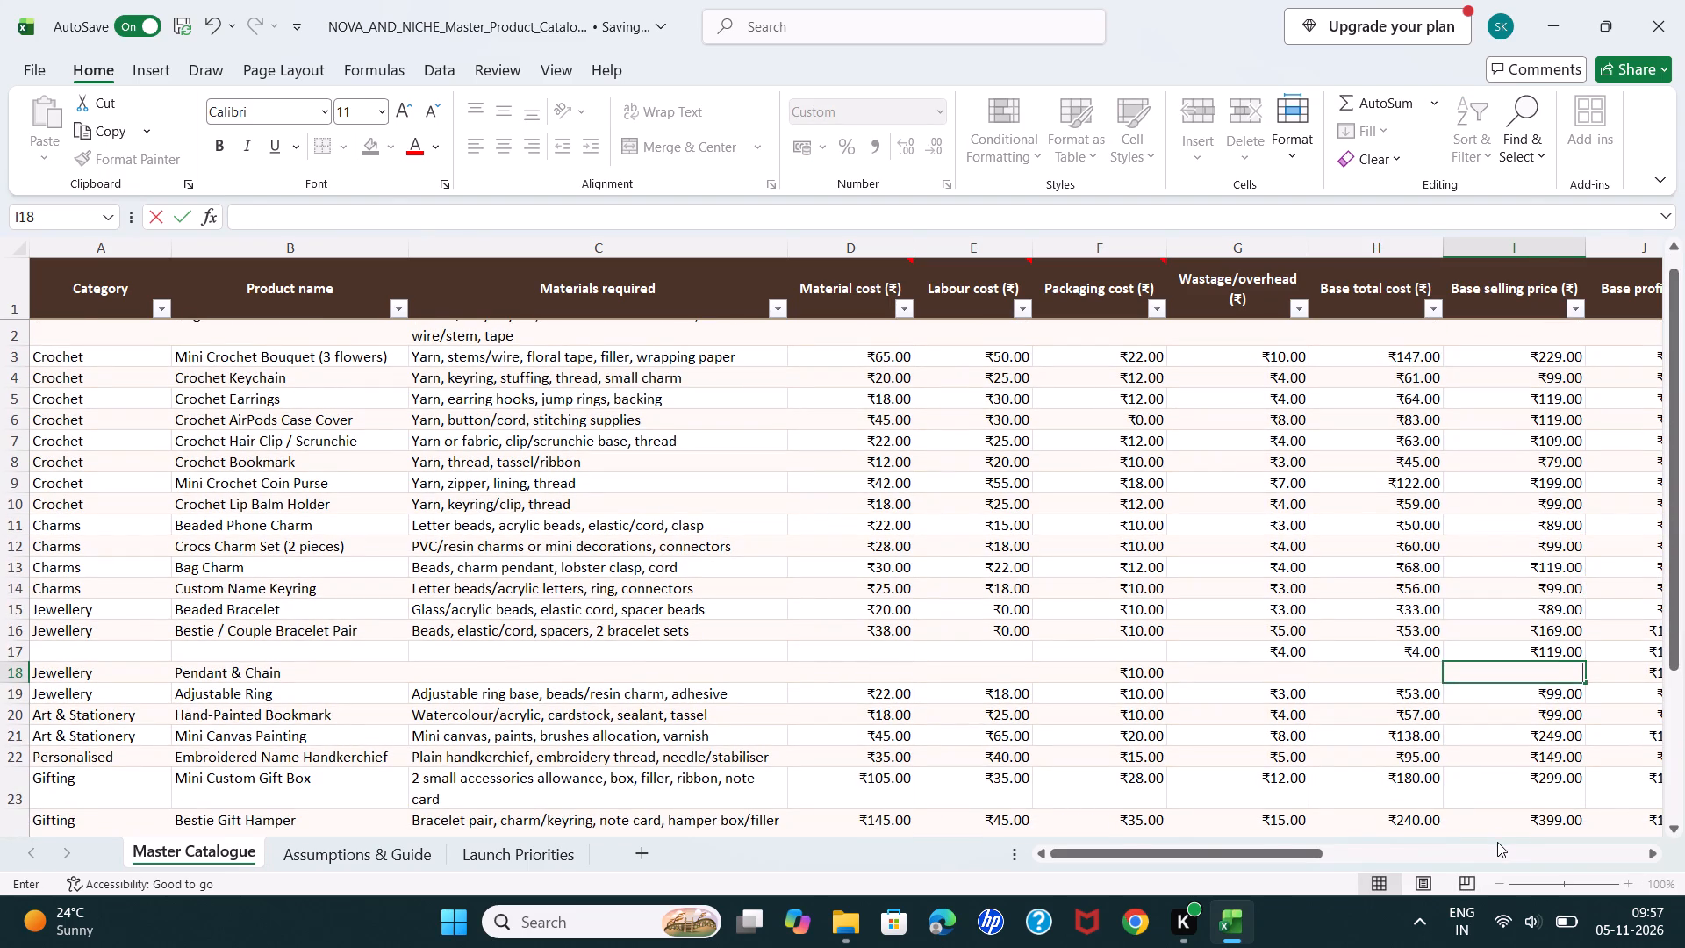
pyautogui.click(1497, 842)
pyautogui.click(1495, 861)
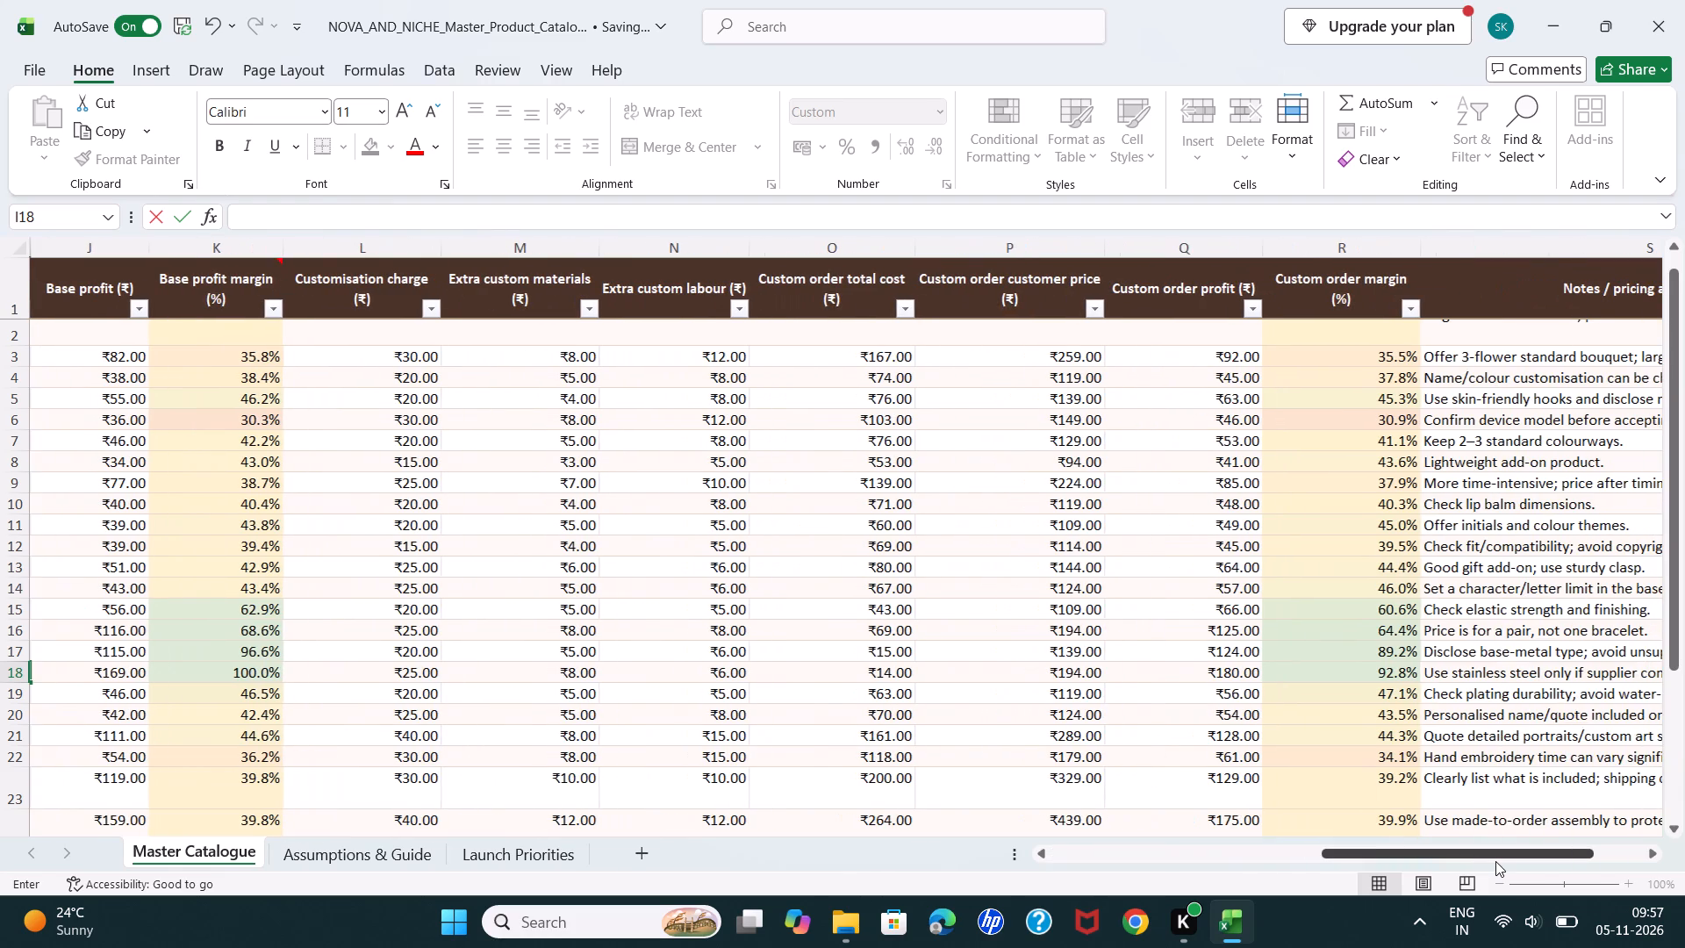
pyautogui.moveTo(1495, 861); pyautogui.dragTo(1597, 858)
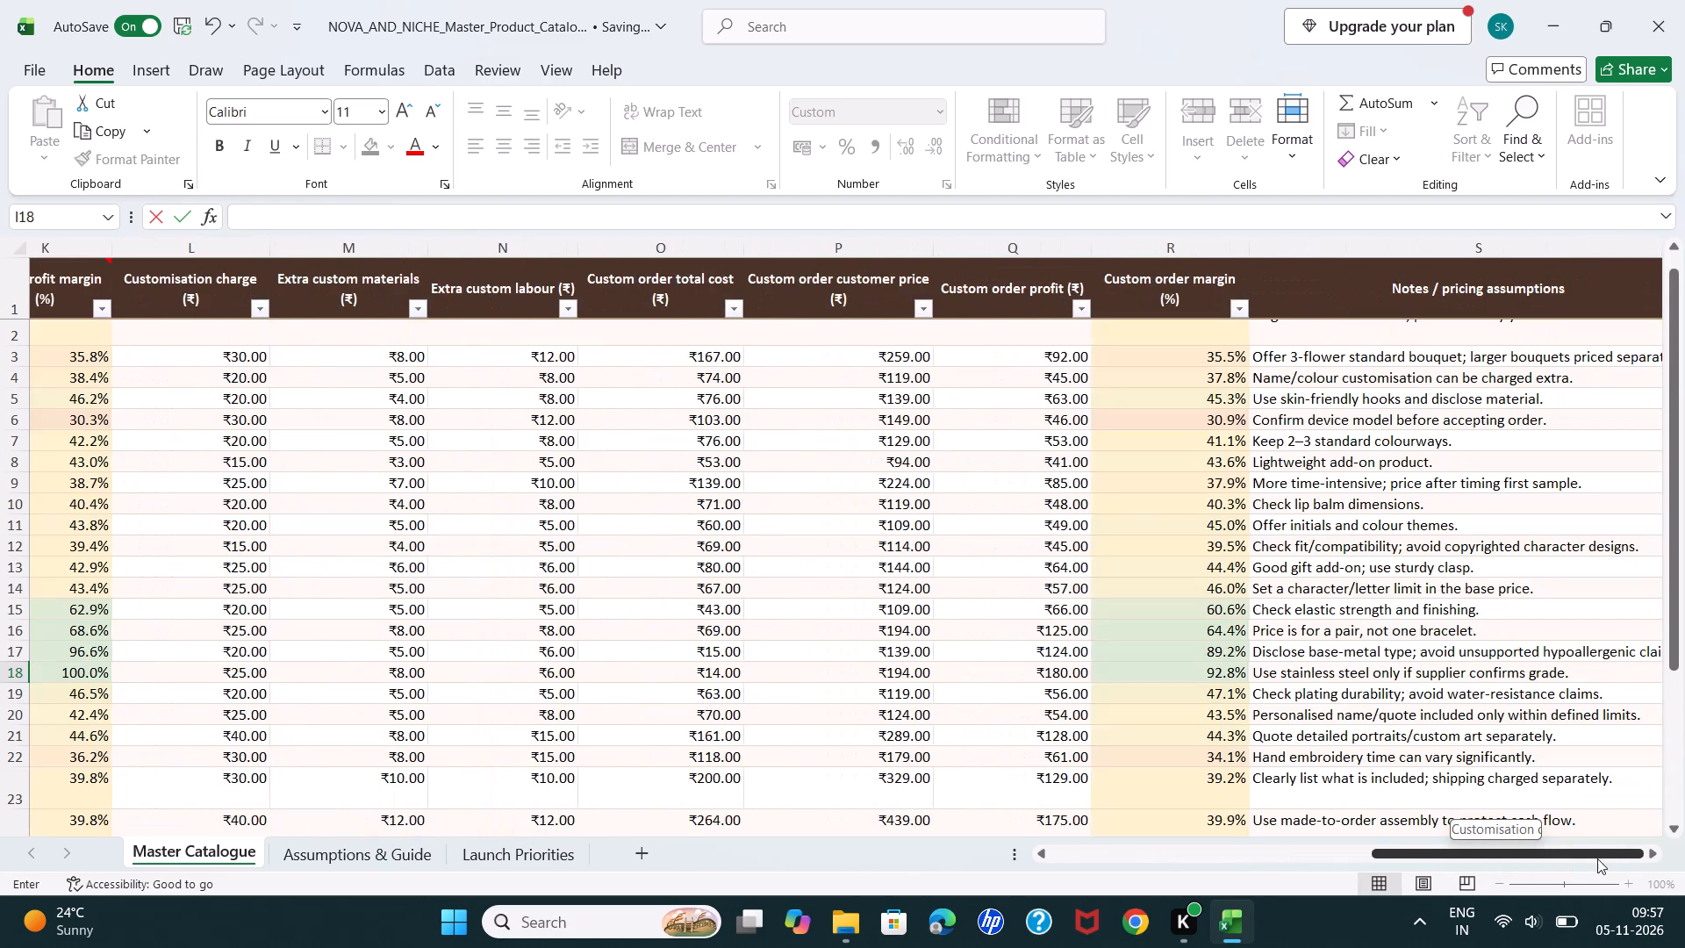
pyautogui.moveTo(1597, 858); pyautogui.dragTo(1552, 880)
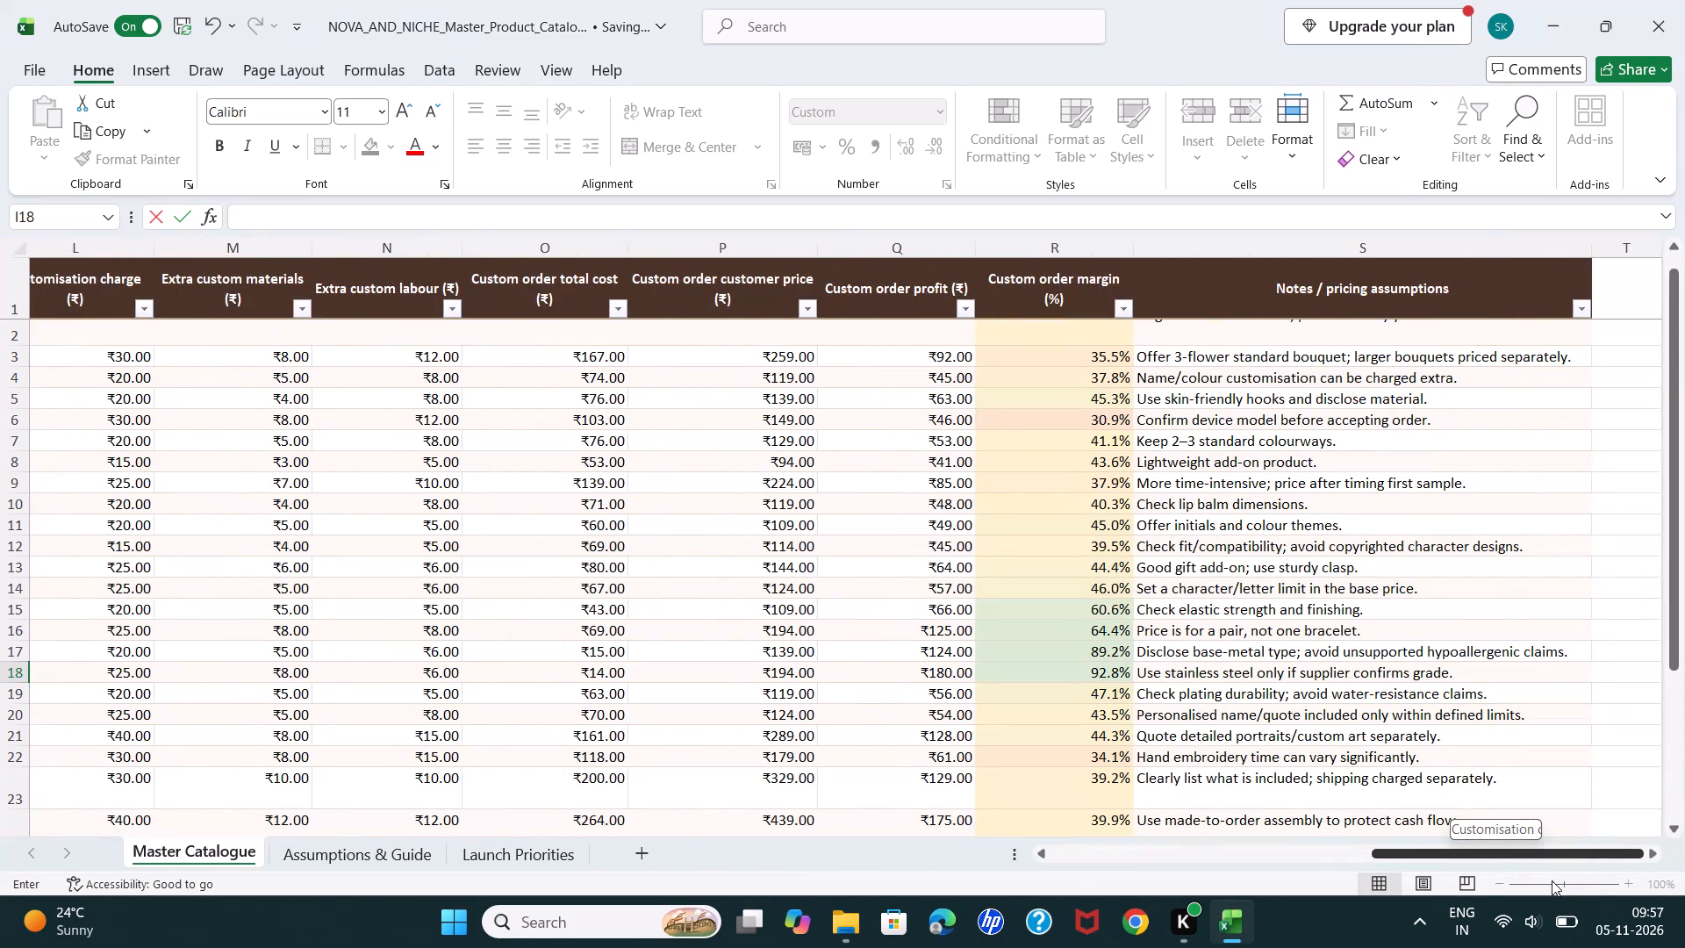
pyautogui.moveTo(1552, 880); pyautogui.dragTo(1458, 908)
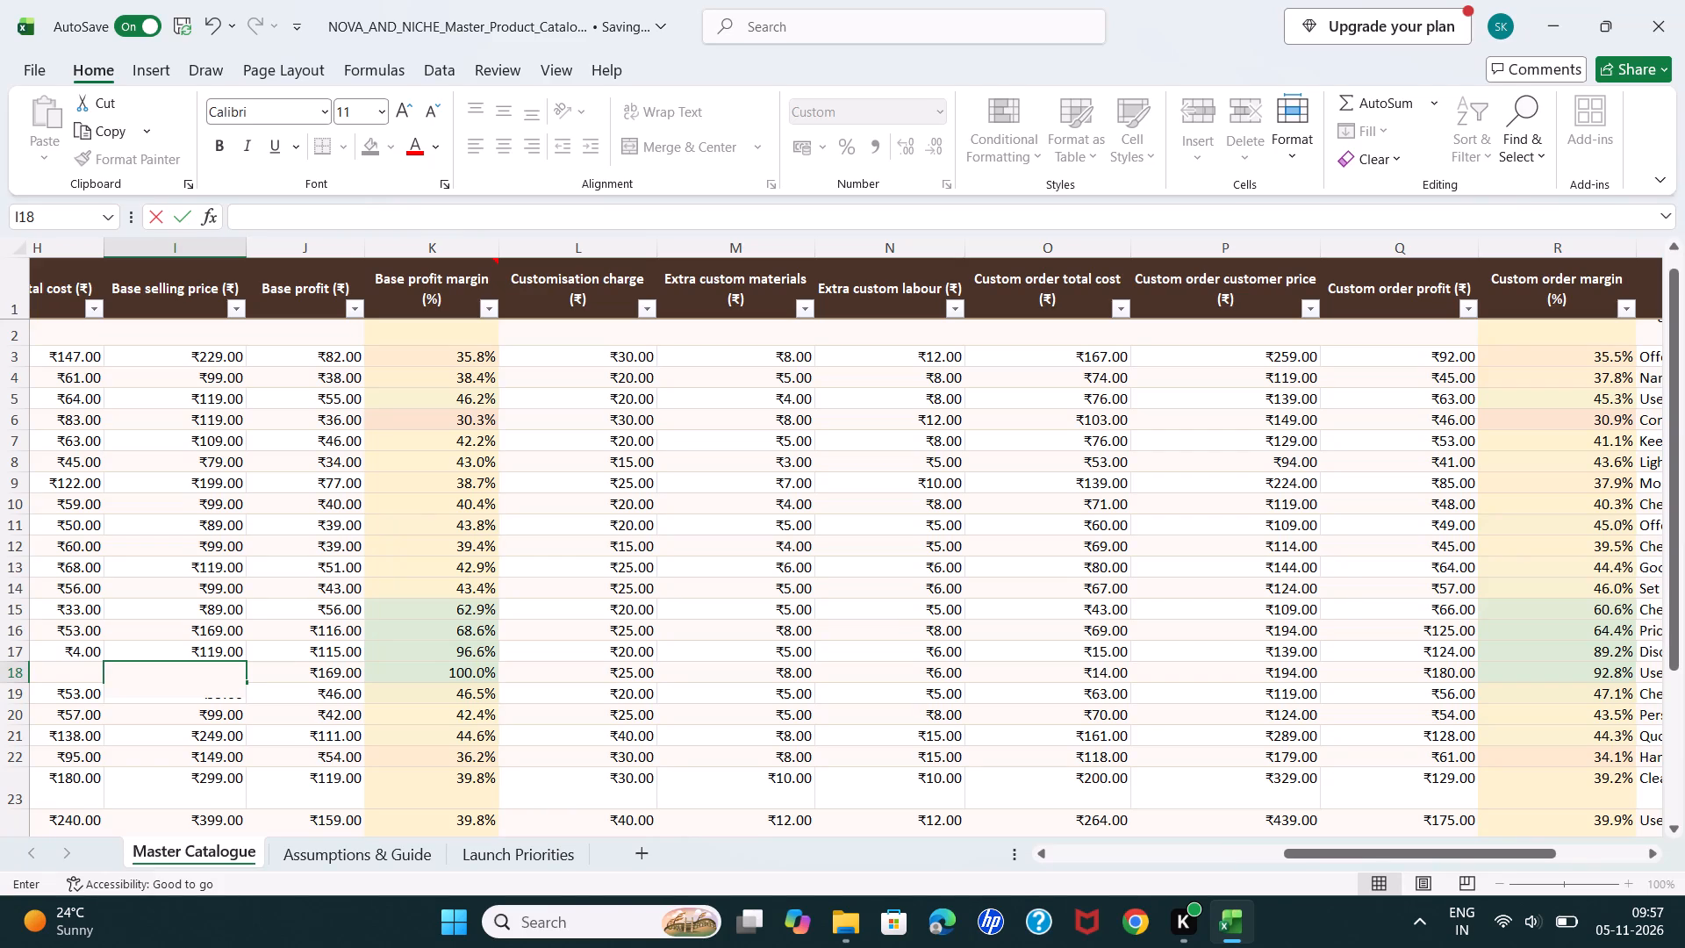
pyautogui.click(340, 678)
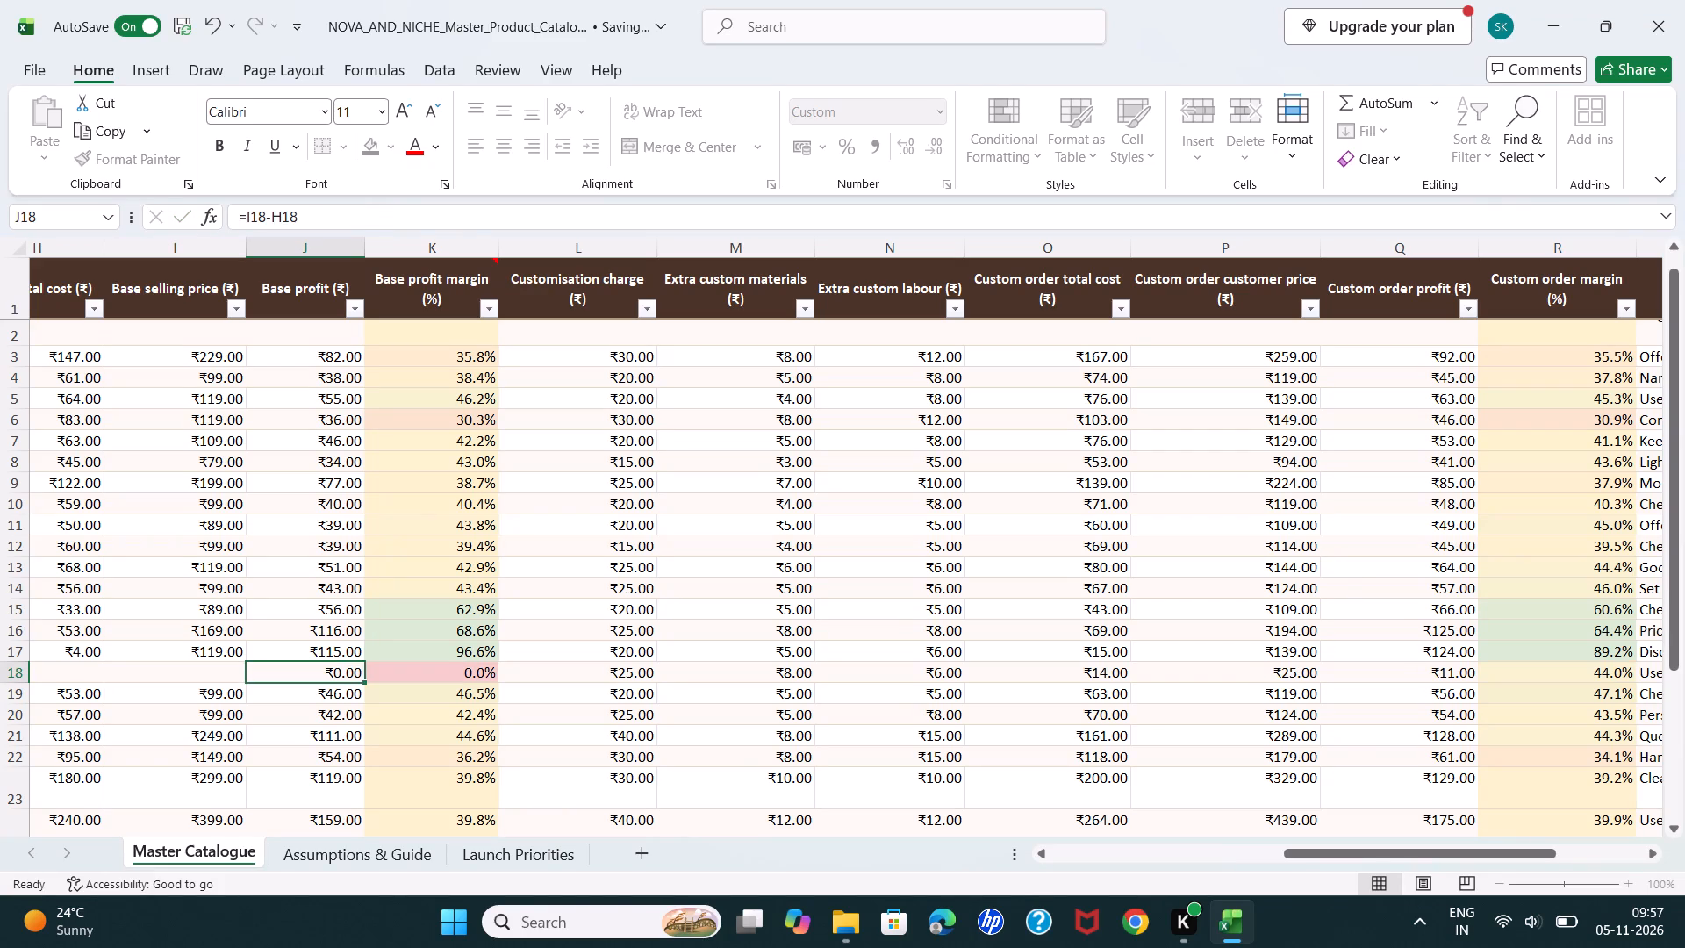
pyautogui.click(623, 681)
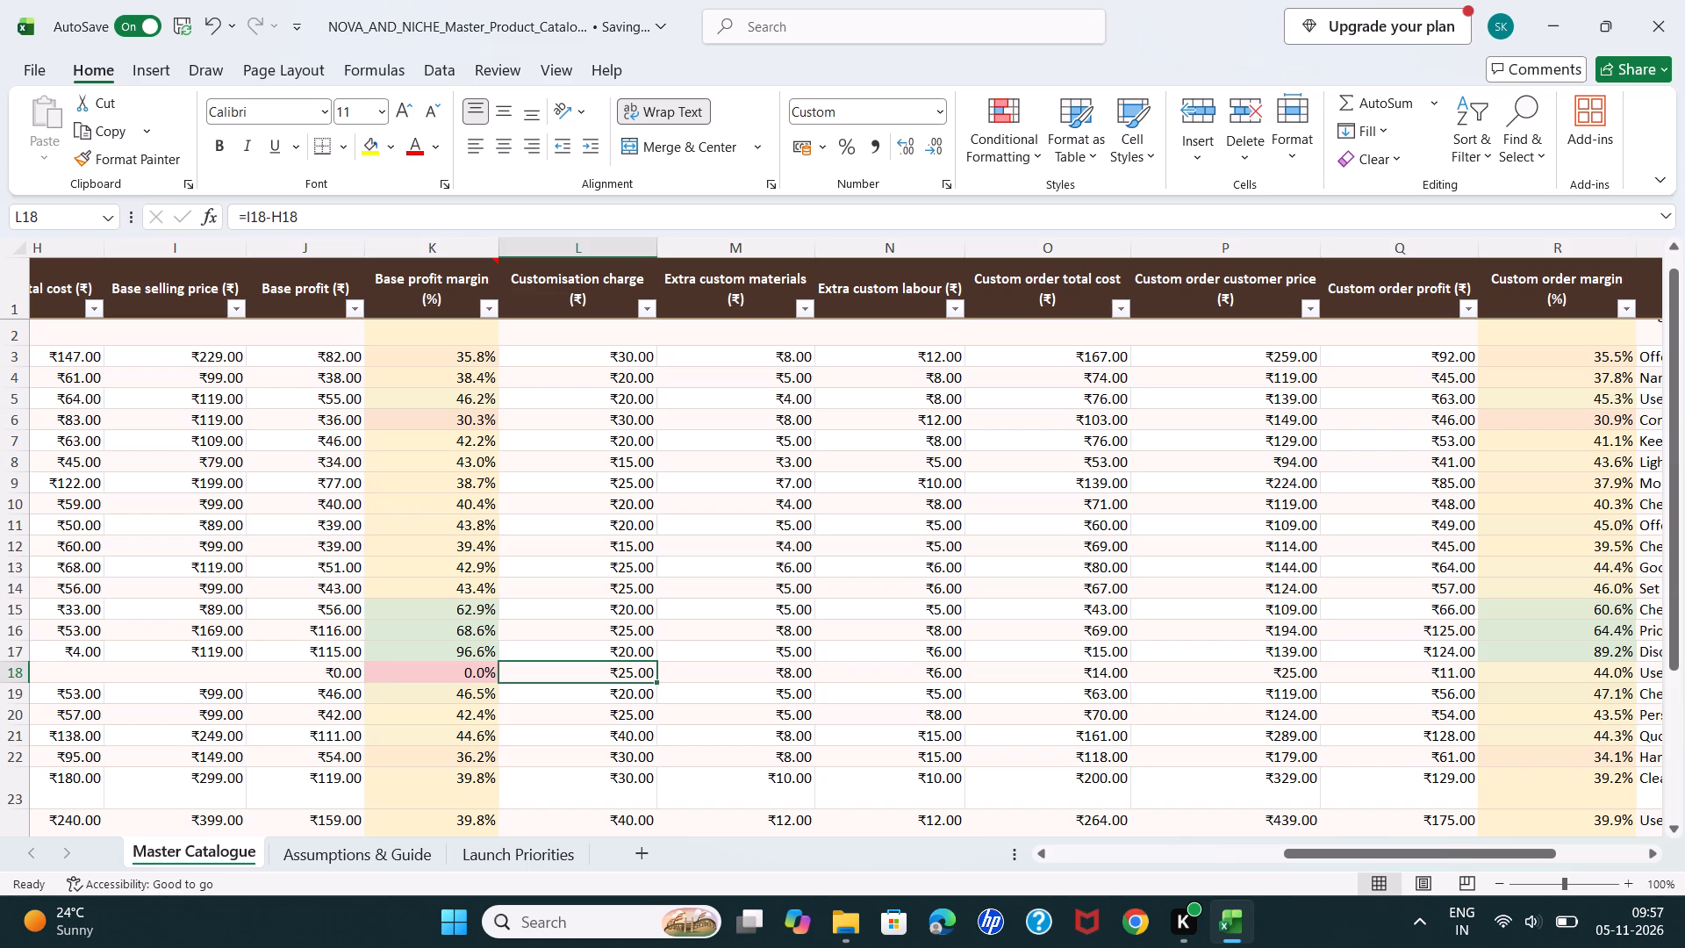
pyautogui.press('BackSpace')
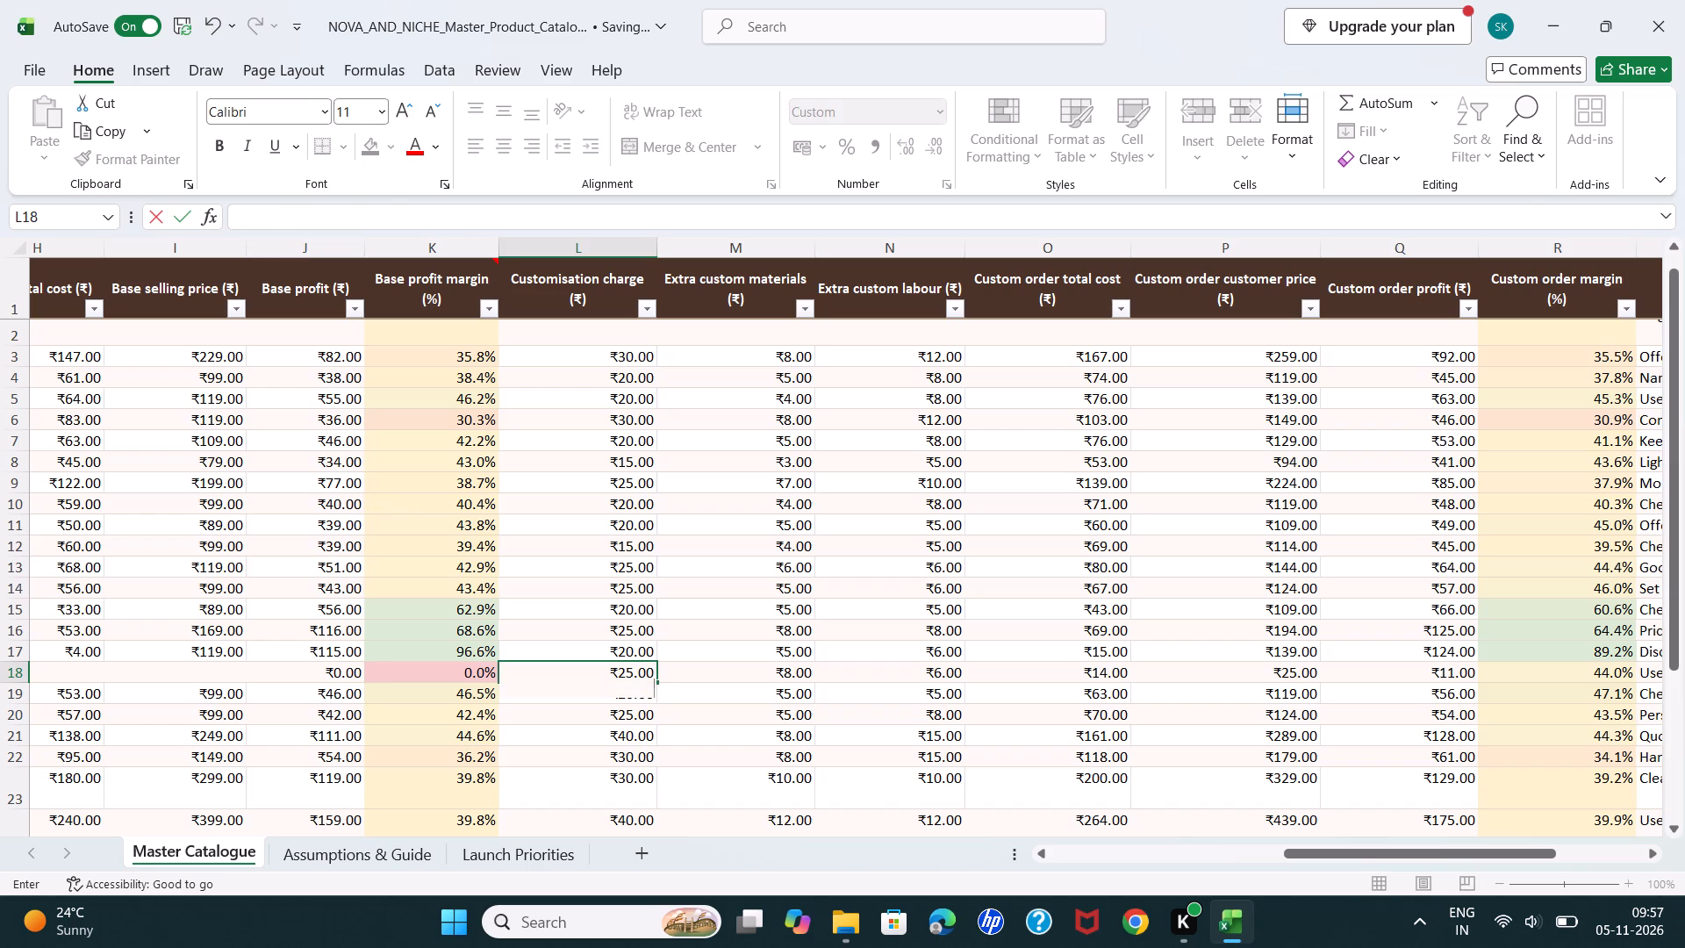
pyautogui.click(722, 696)
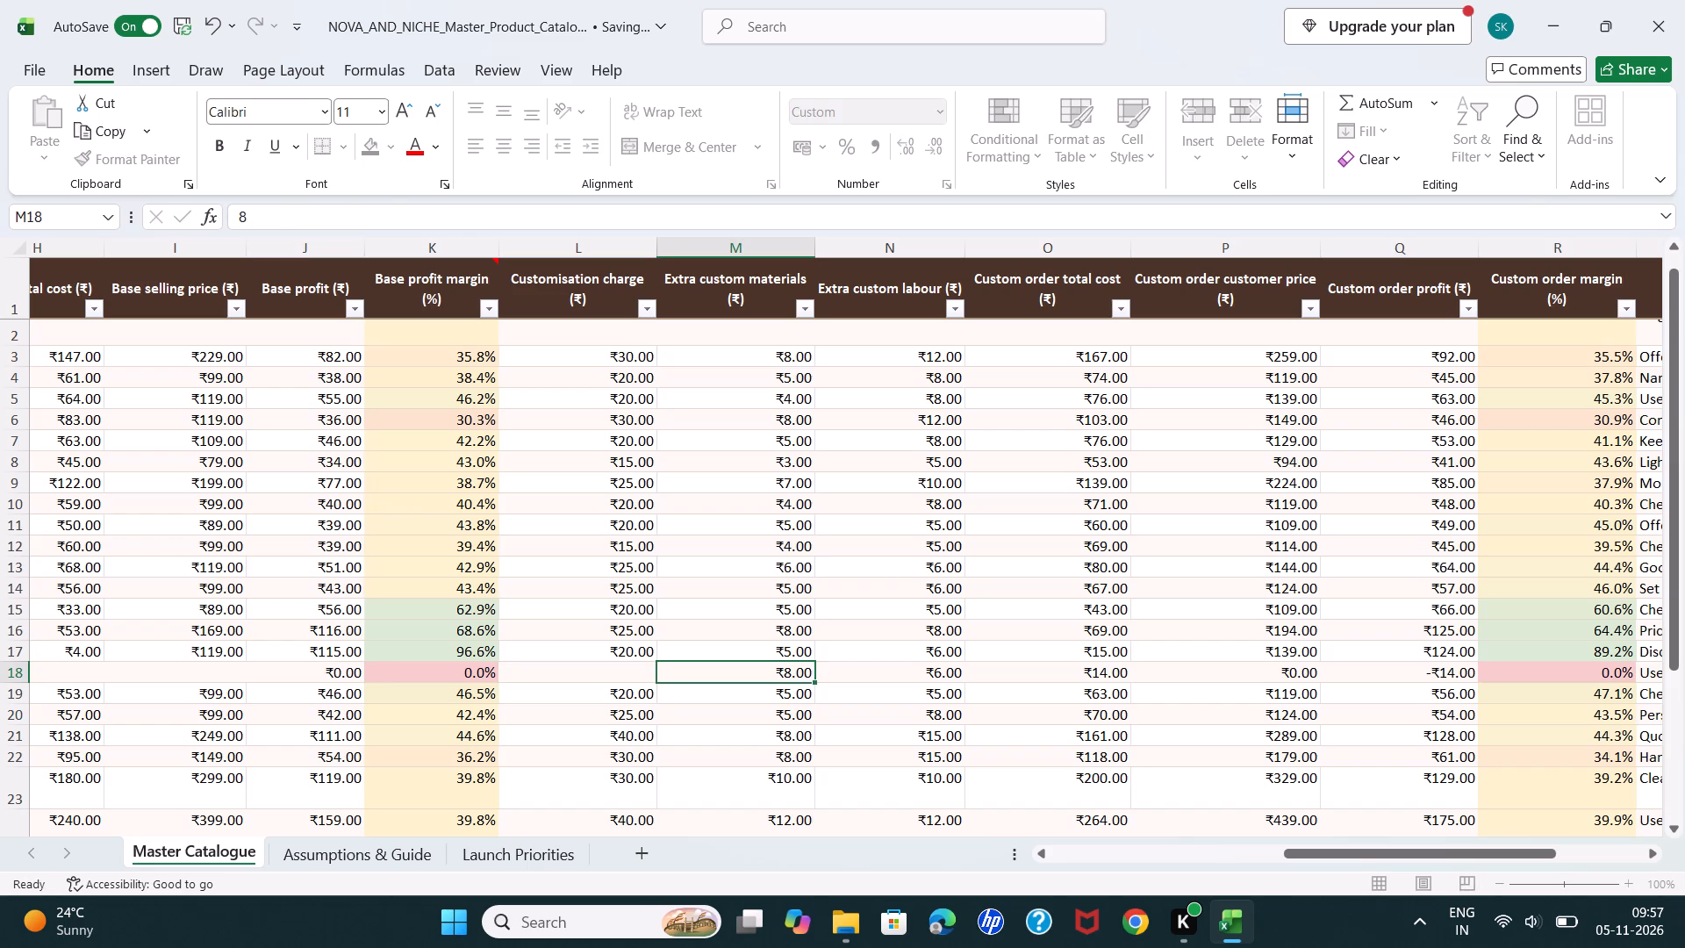
pyautogui.click(774, 681)
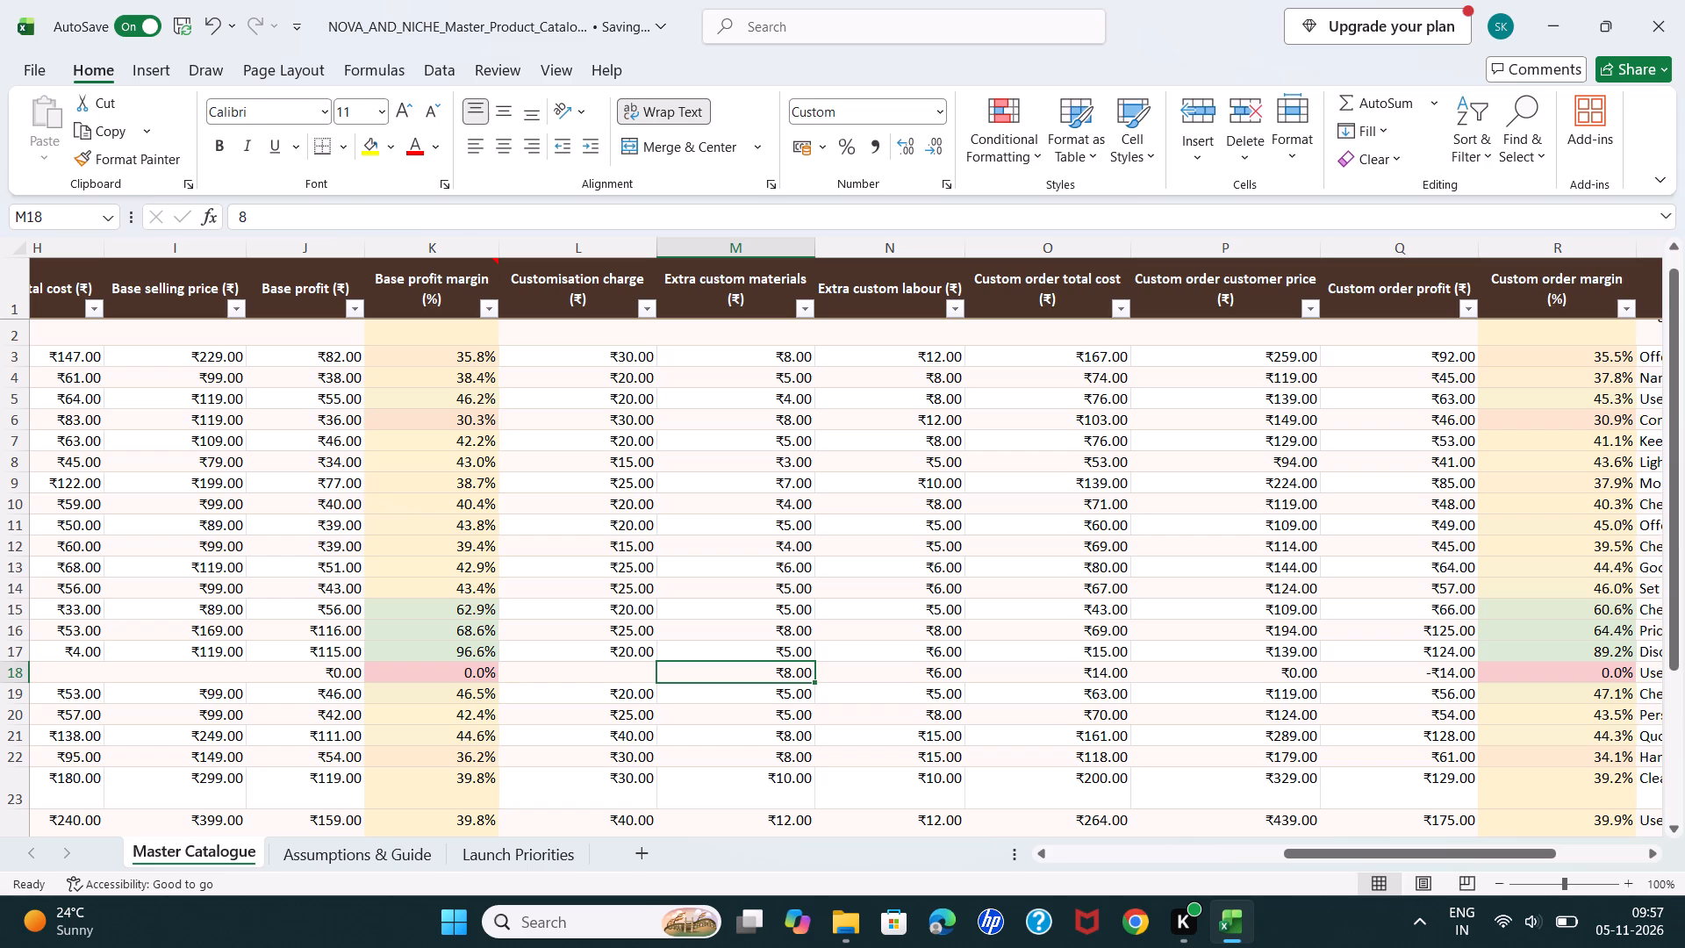
pyautogui.press('BackSpace')
# Clear the extra custom labour and custom order total cost in row 18, the Pendant & Chain entry.
pyautogui.click(925, 675)
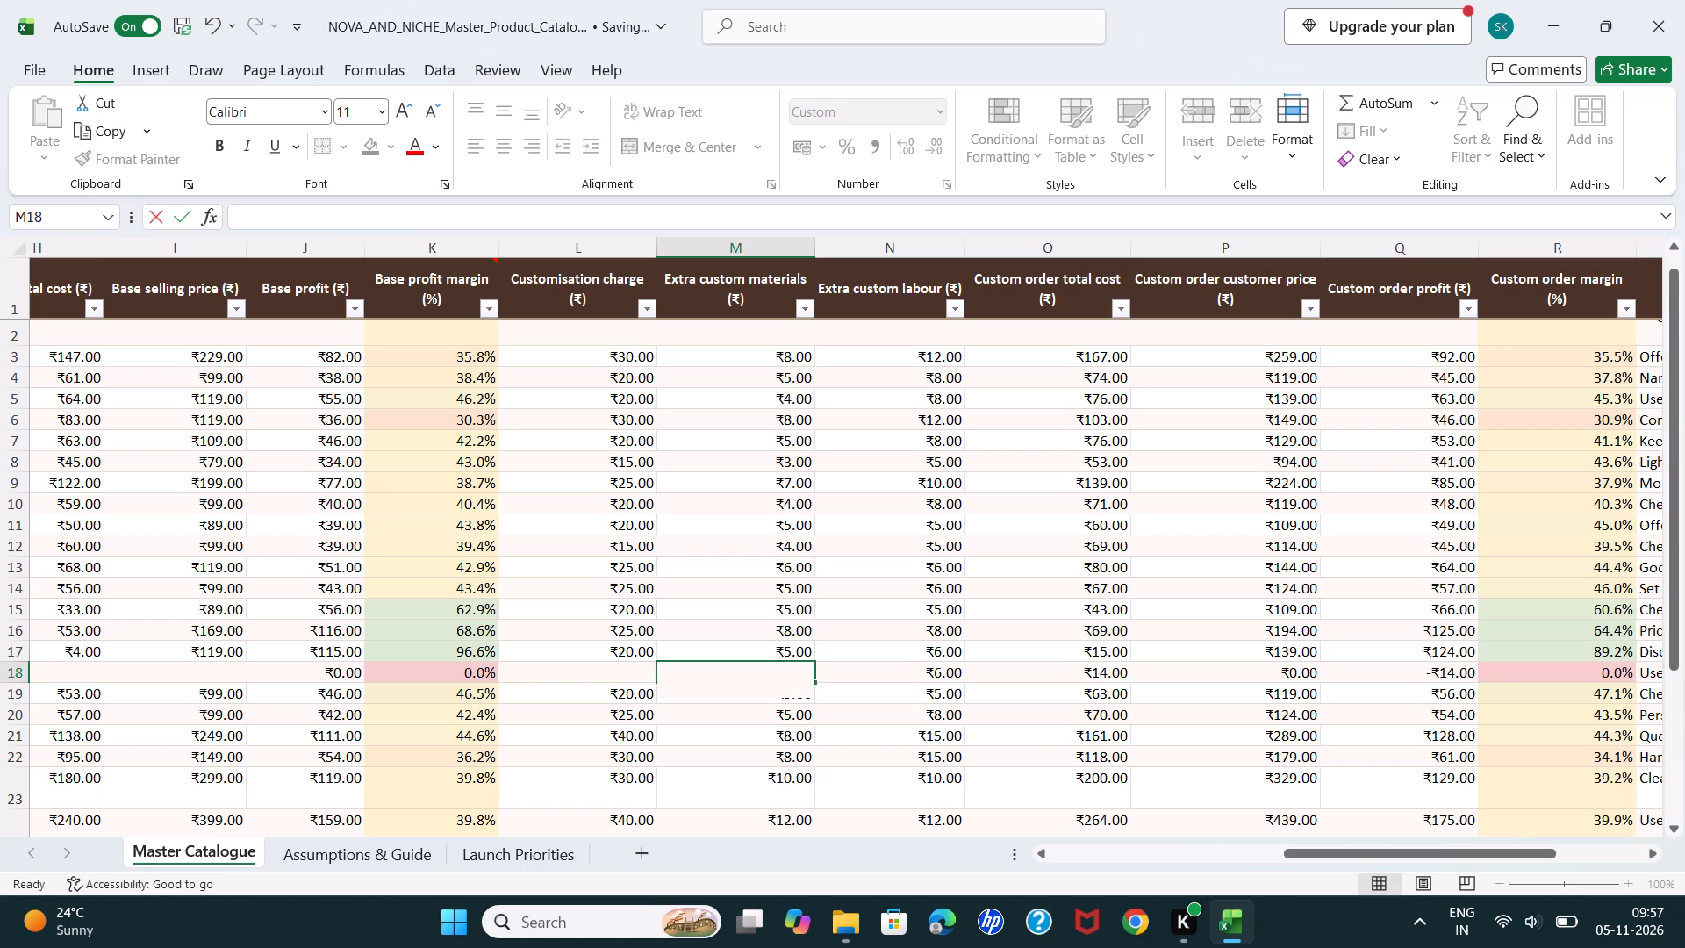
pyautogui.click(925, 677)
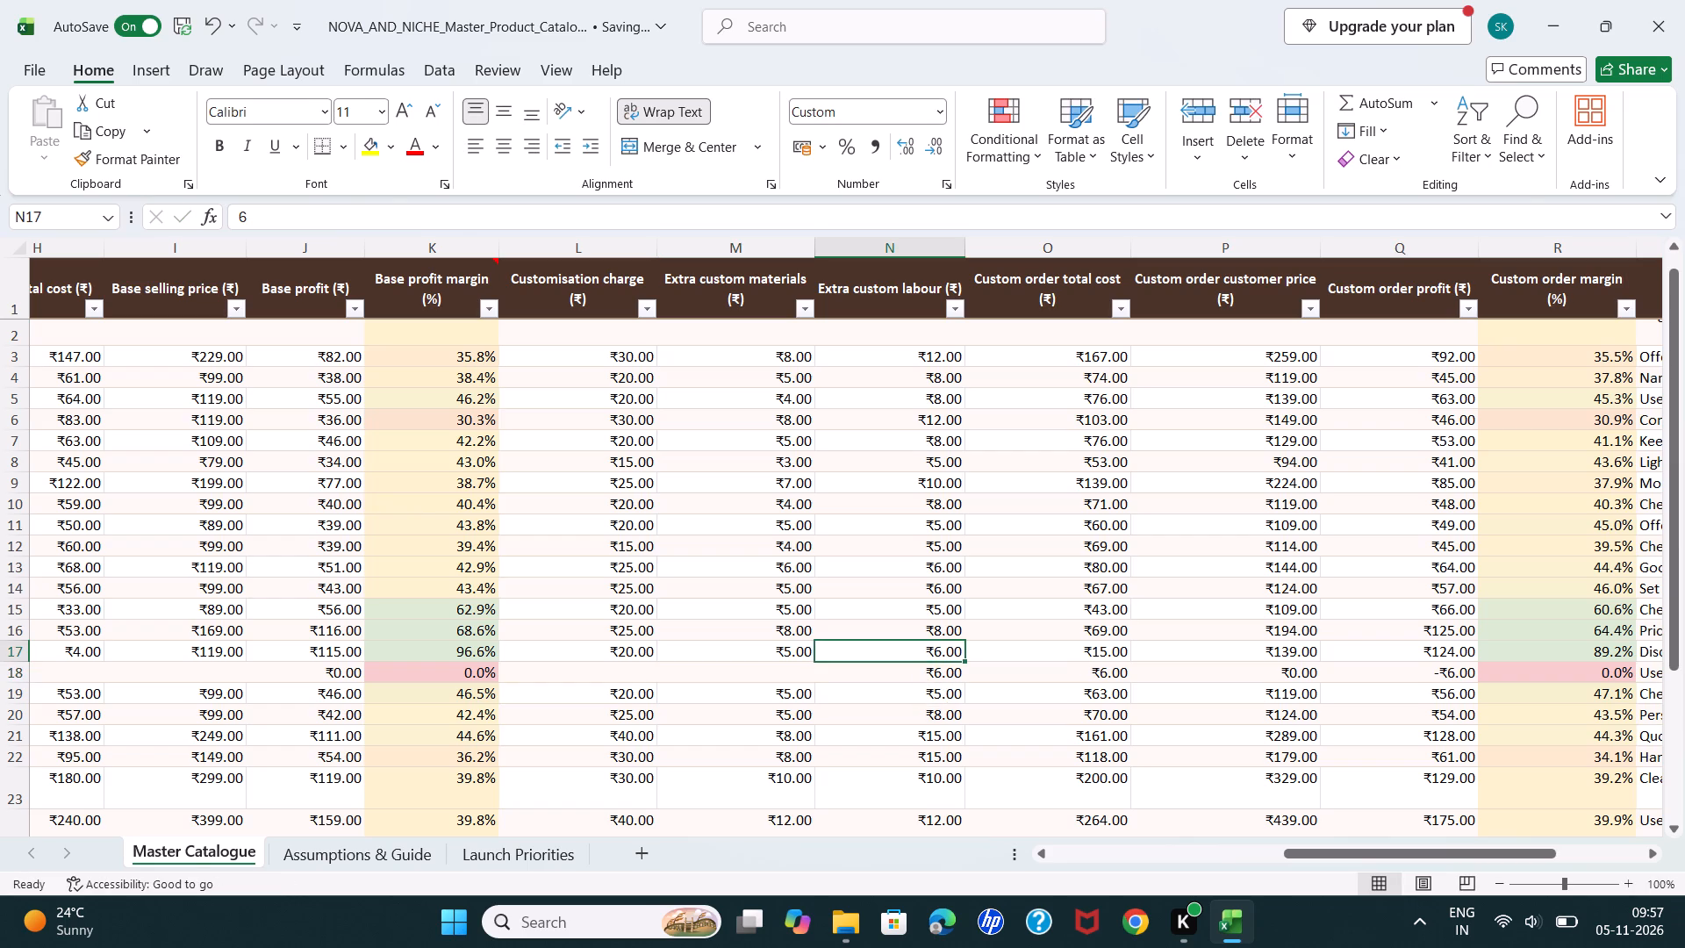
pyautogui.click(907, 670)
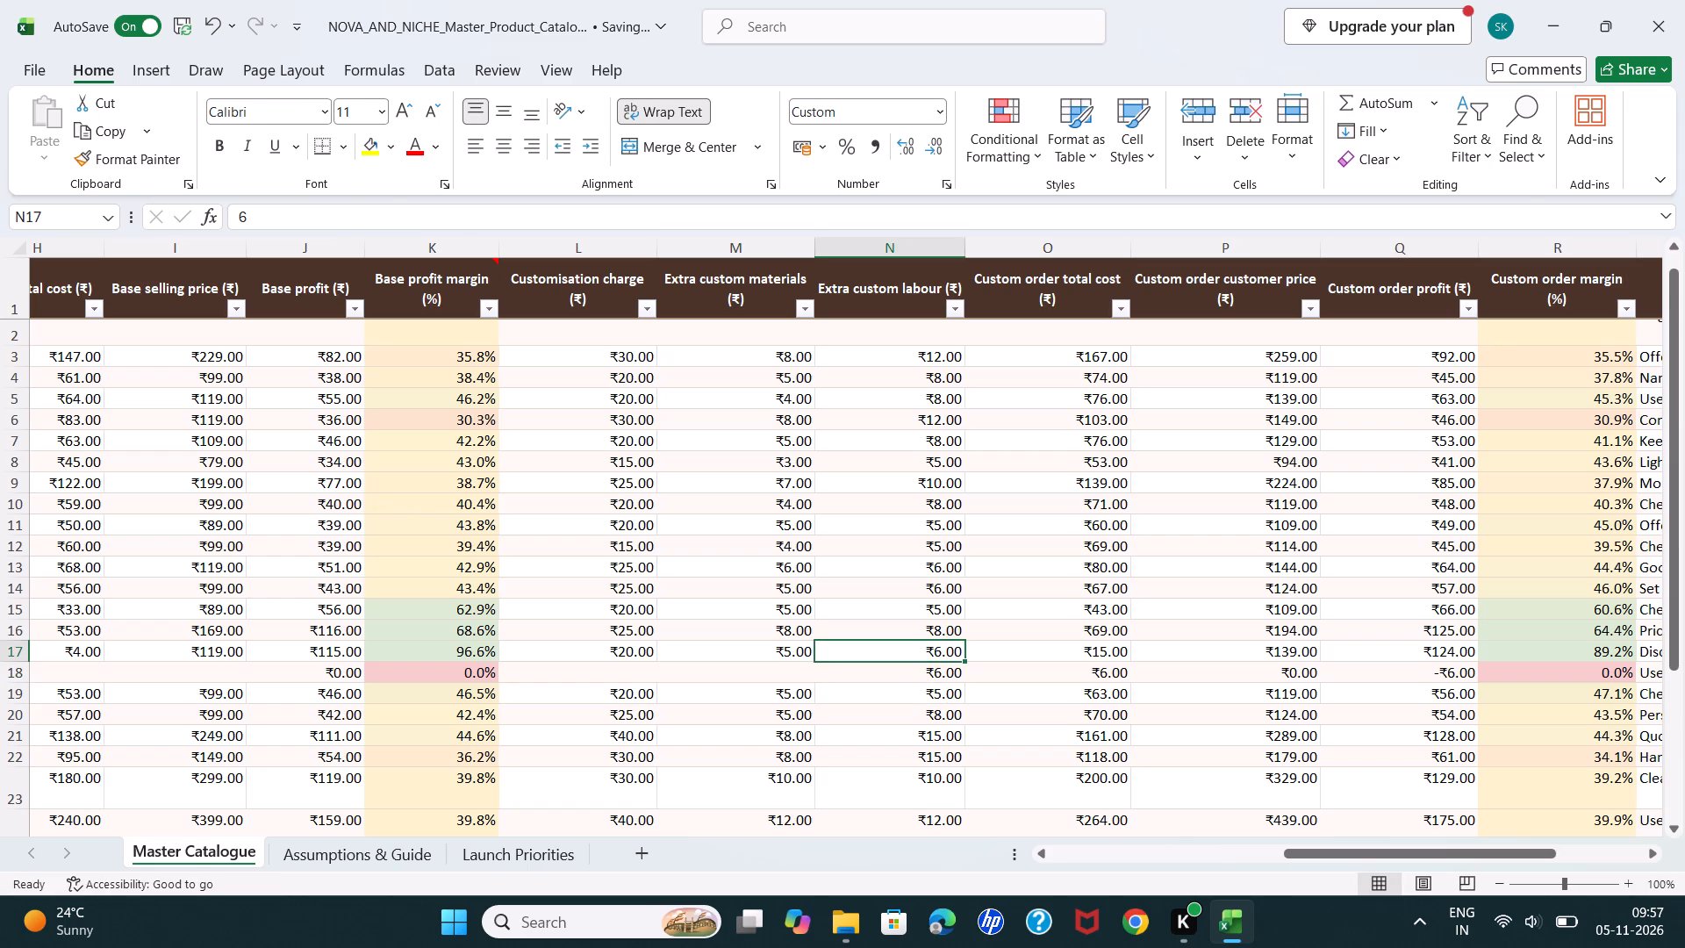
pyautogui.click(901, 671)
pyautogui.click(901, 671)
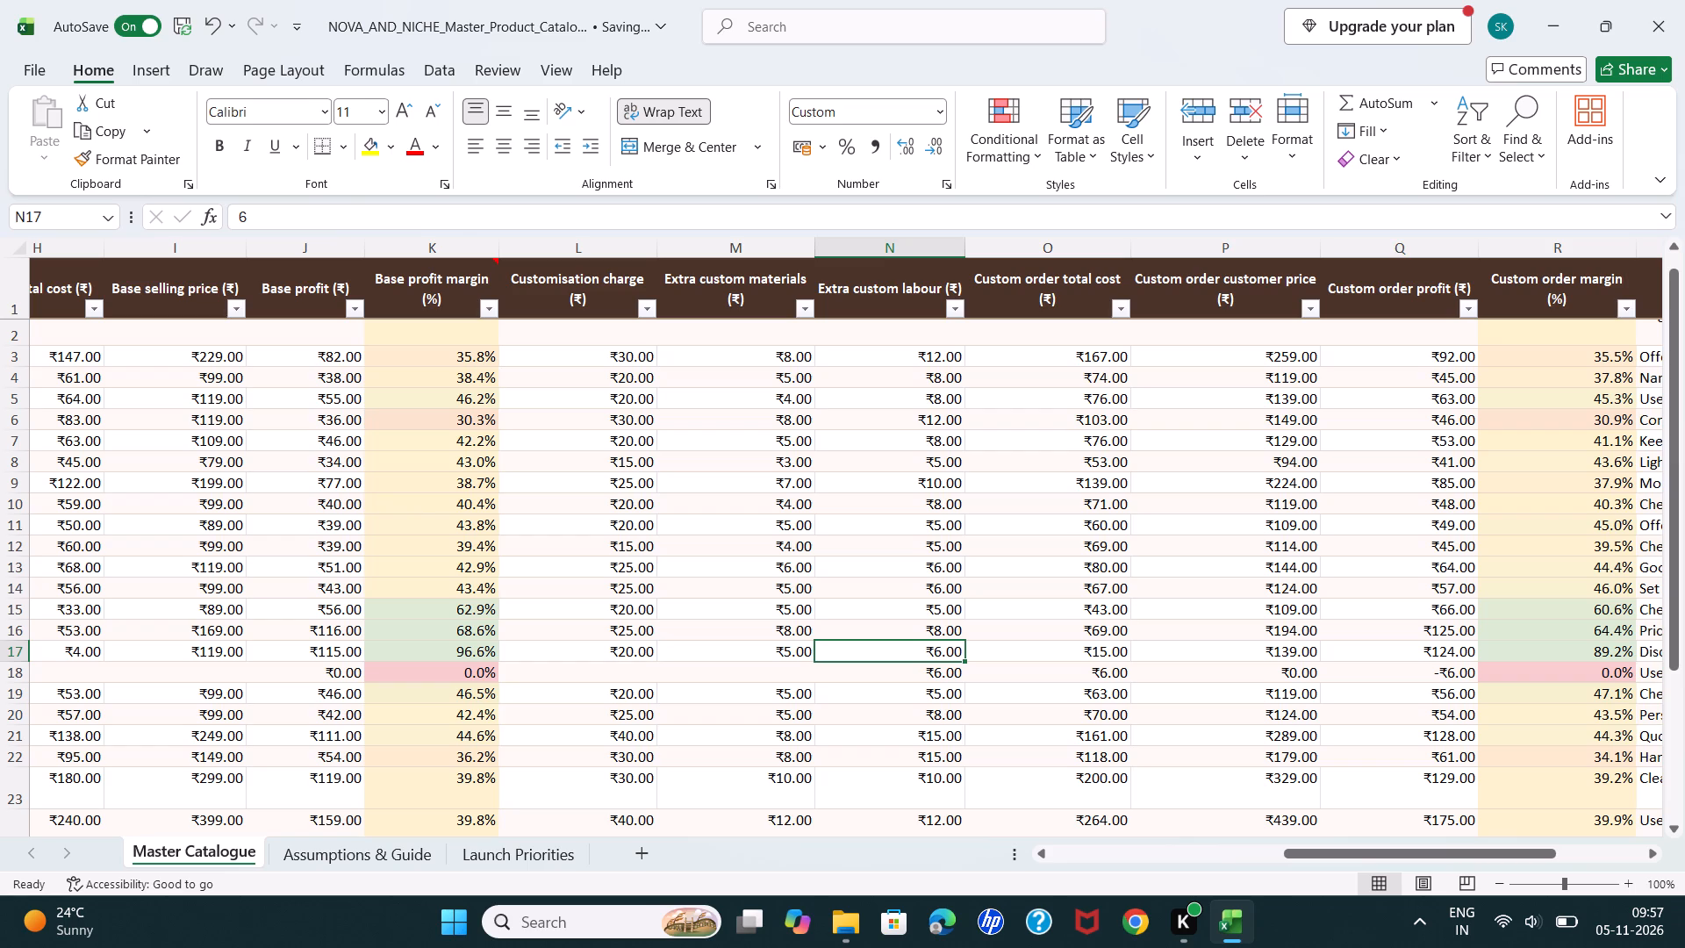
pyautogui.click(948, 663)
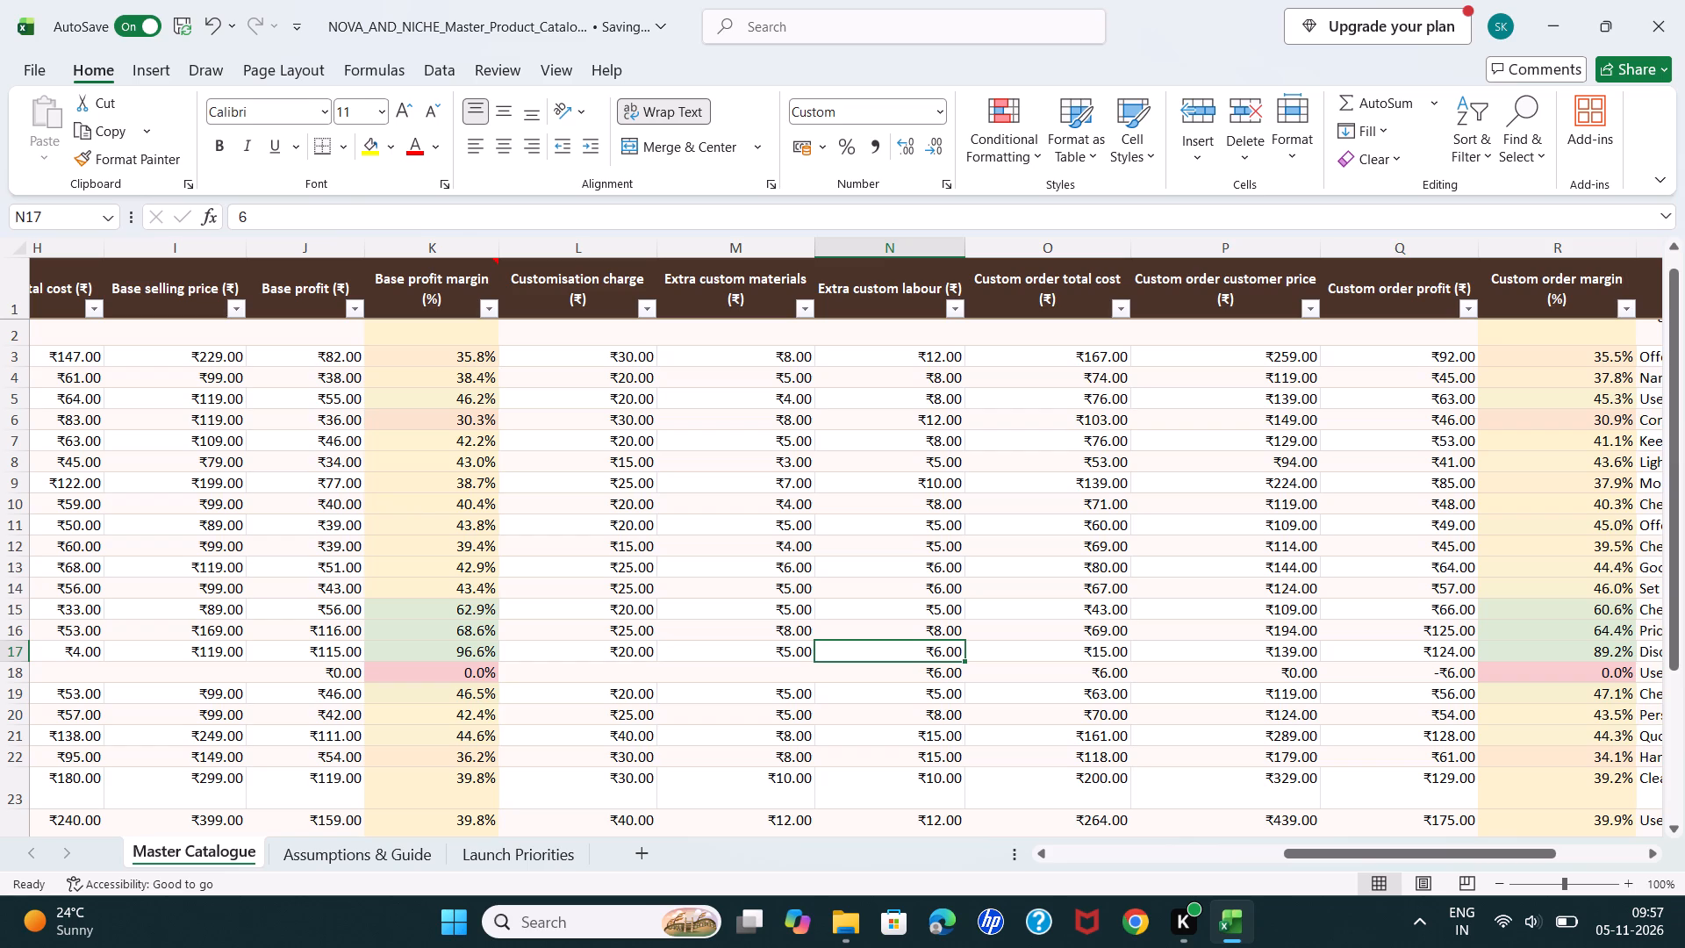
pyautogui.click(950, 675)
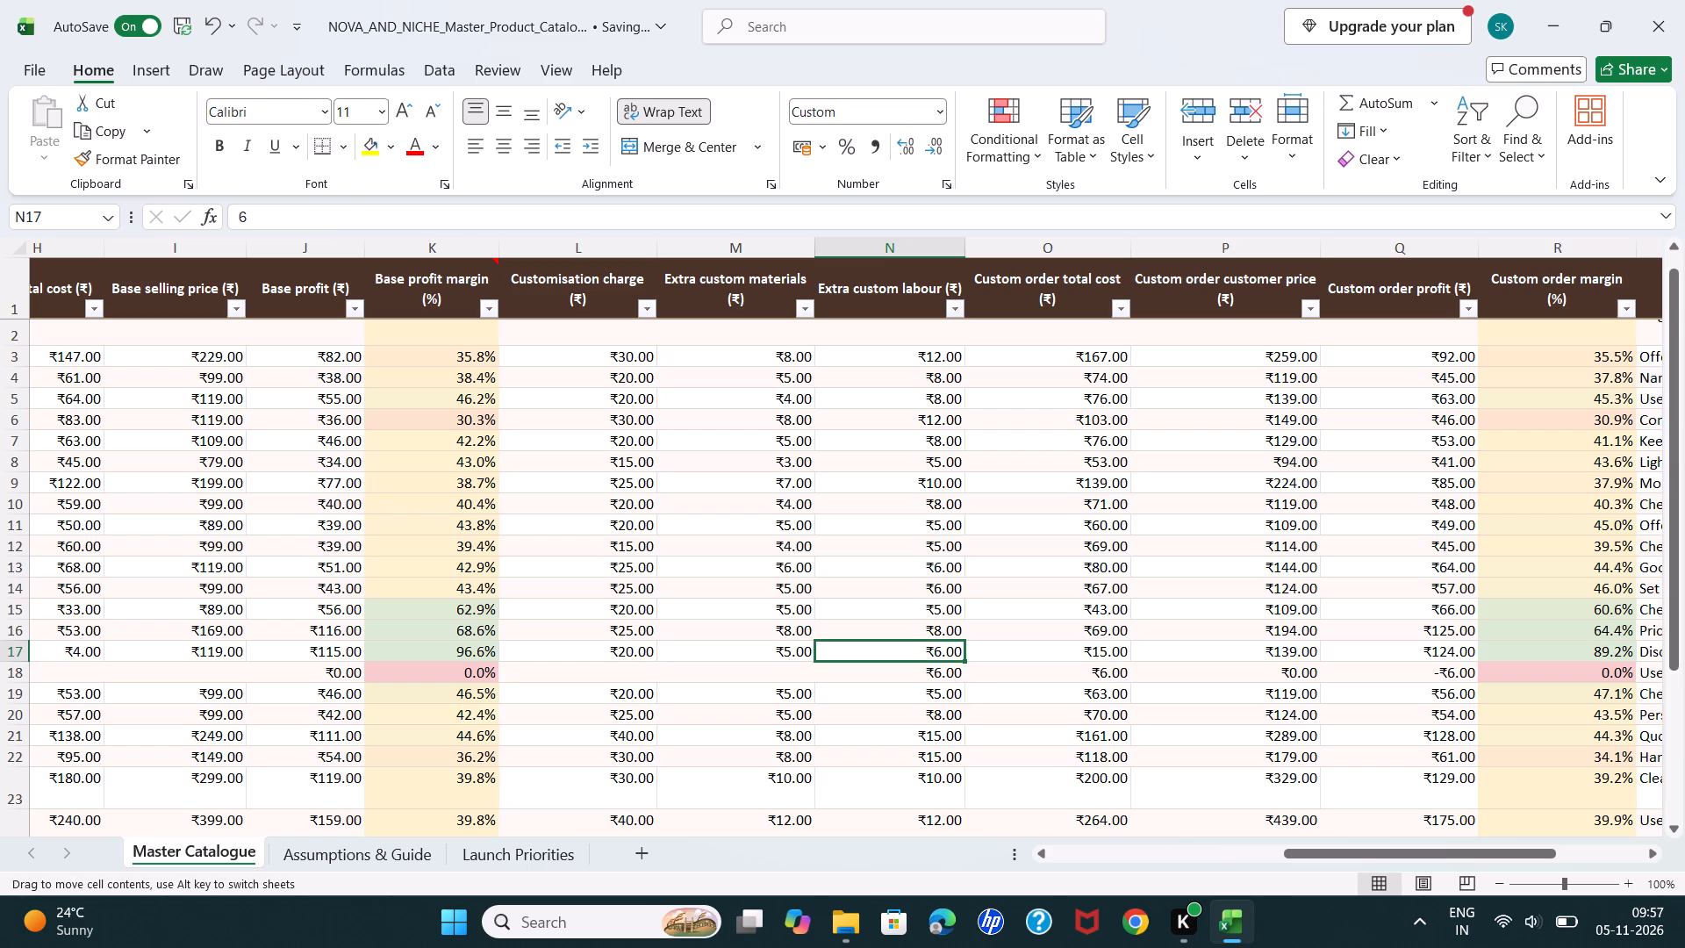
pyautogui.click(783, 679)
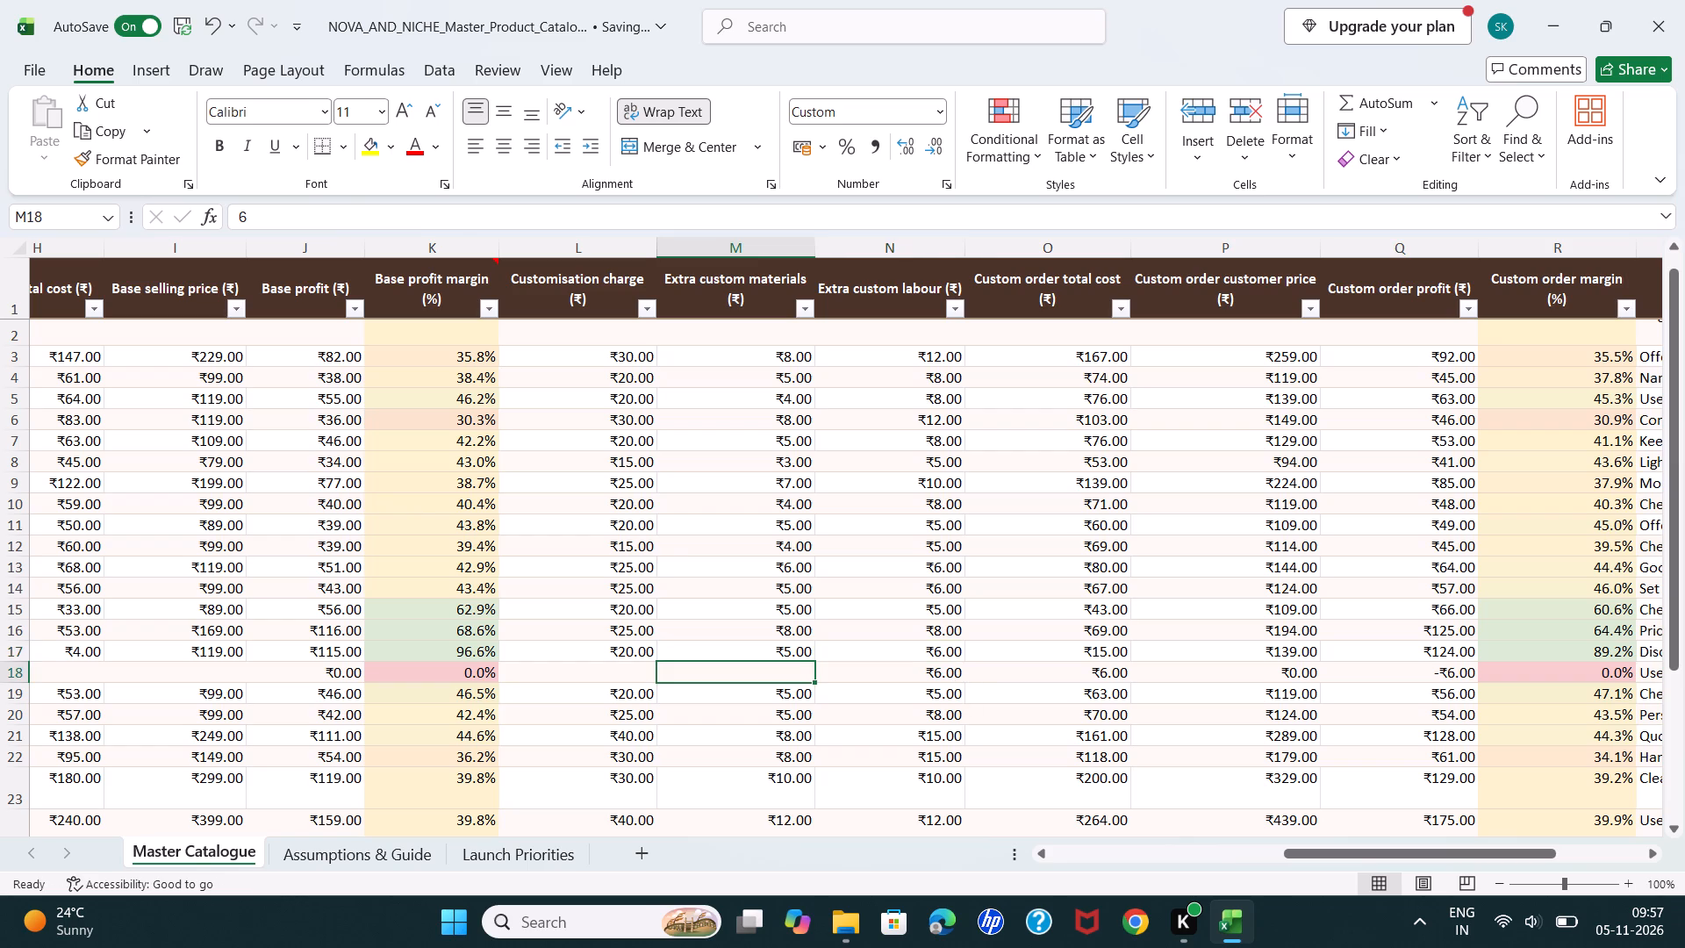
pyautogui.click(827, 679)
pyautogui.press('BackSpace')
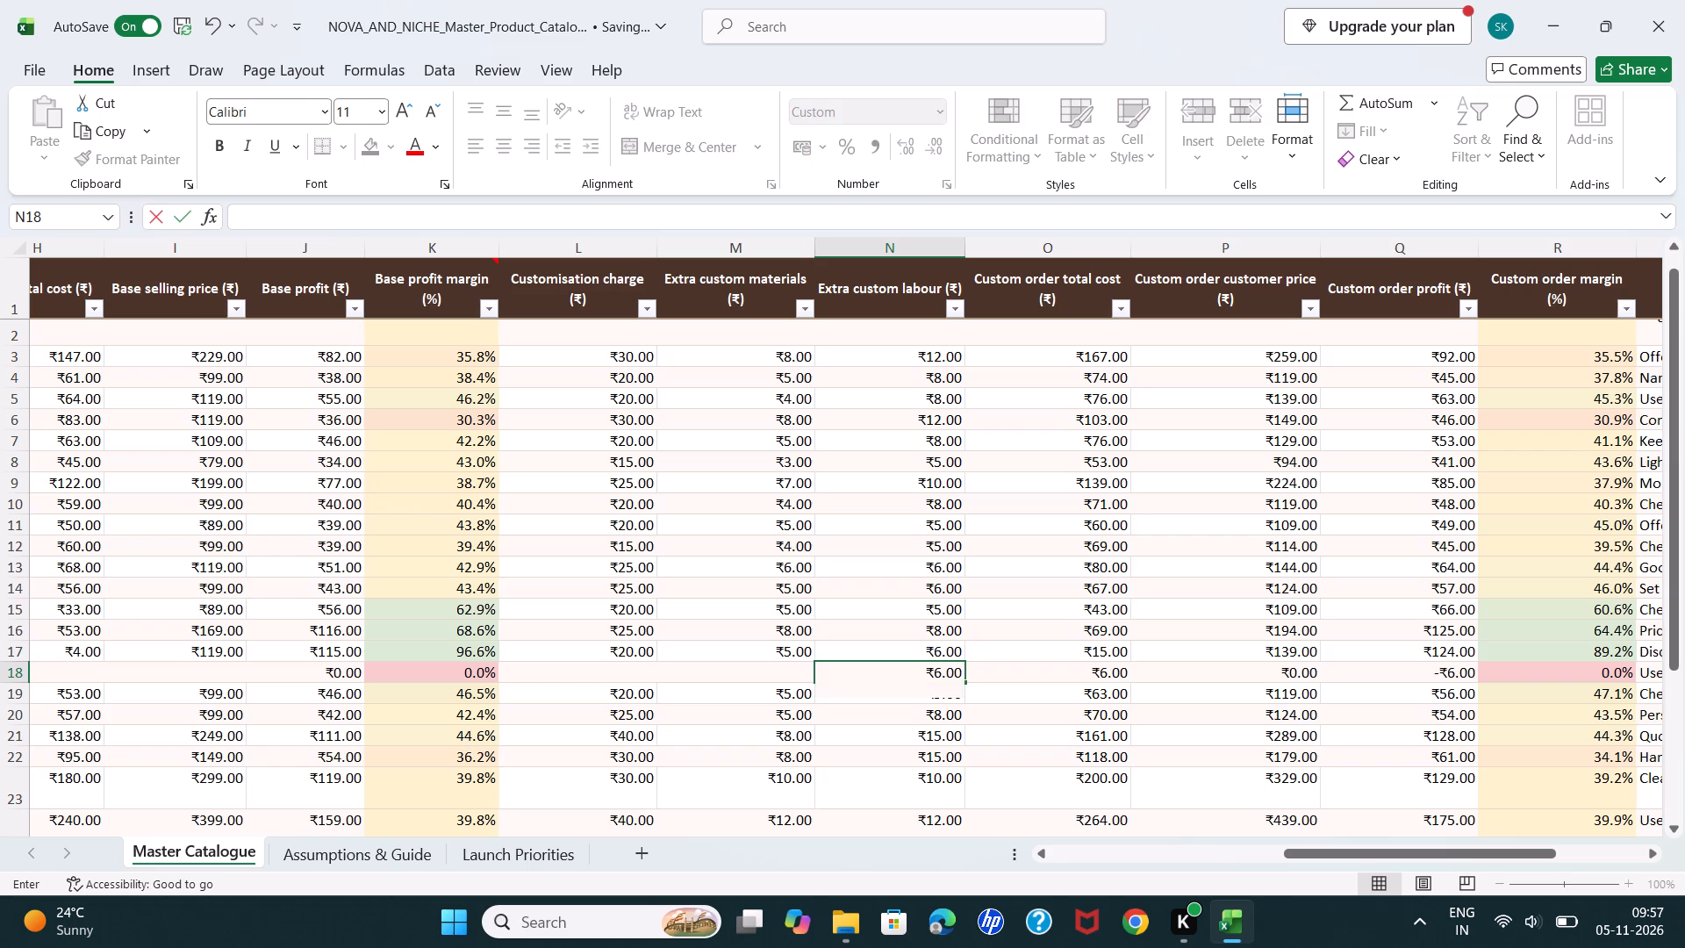
pyautogui.click(1036, 698)
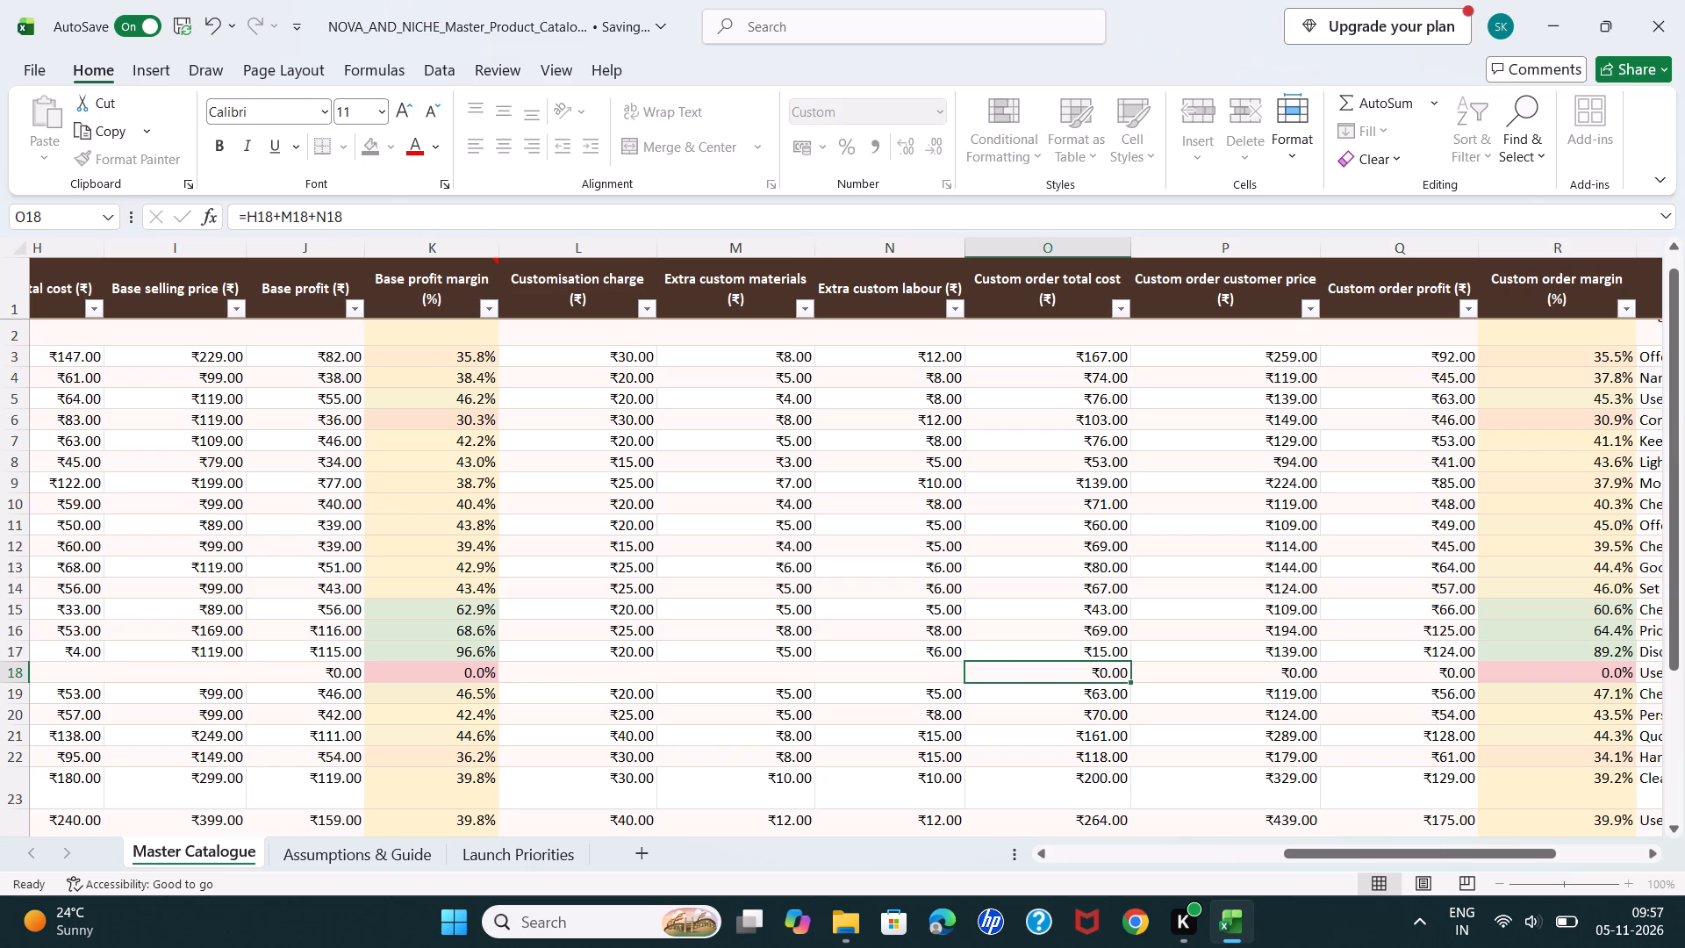
pyautogui.press('BackSpace')
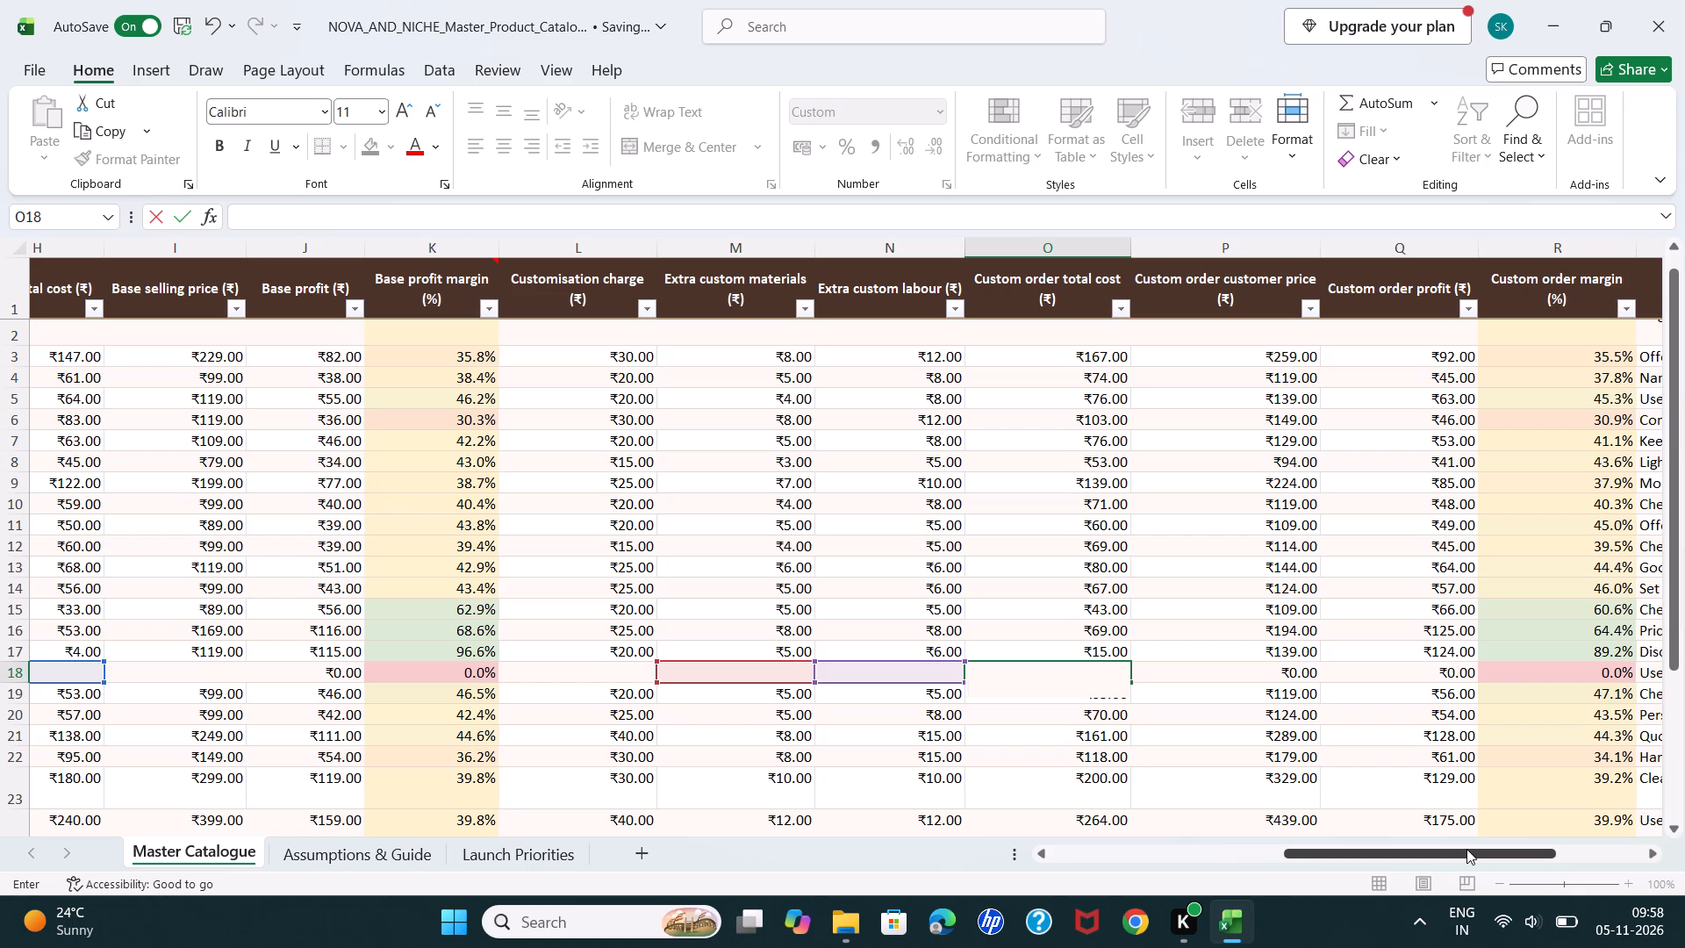
# Clear the required materials and material cost of the Adjustable Ring in row 19.
pyautogui.moveTo(1466, 850); pyautogui.dragTo(1488, 857)
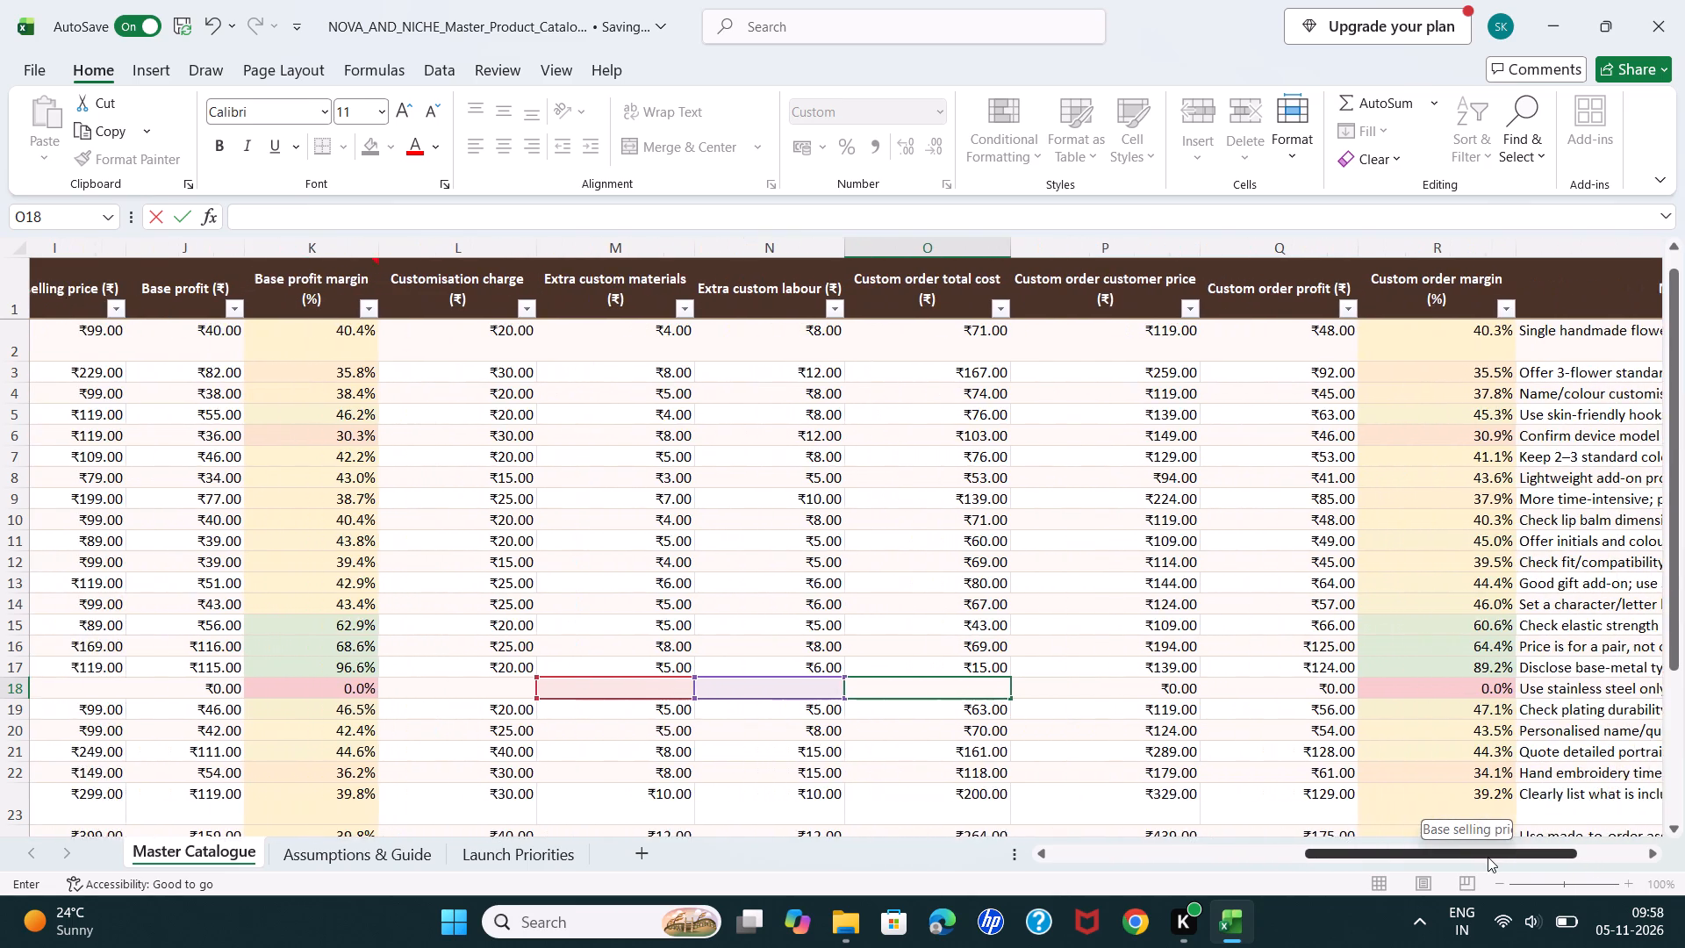
pyautogui.moveTo(1488, 857); pyautogui.dragTo(1152, 916)
pyautogui.click(753, 715)
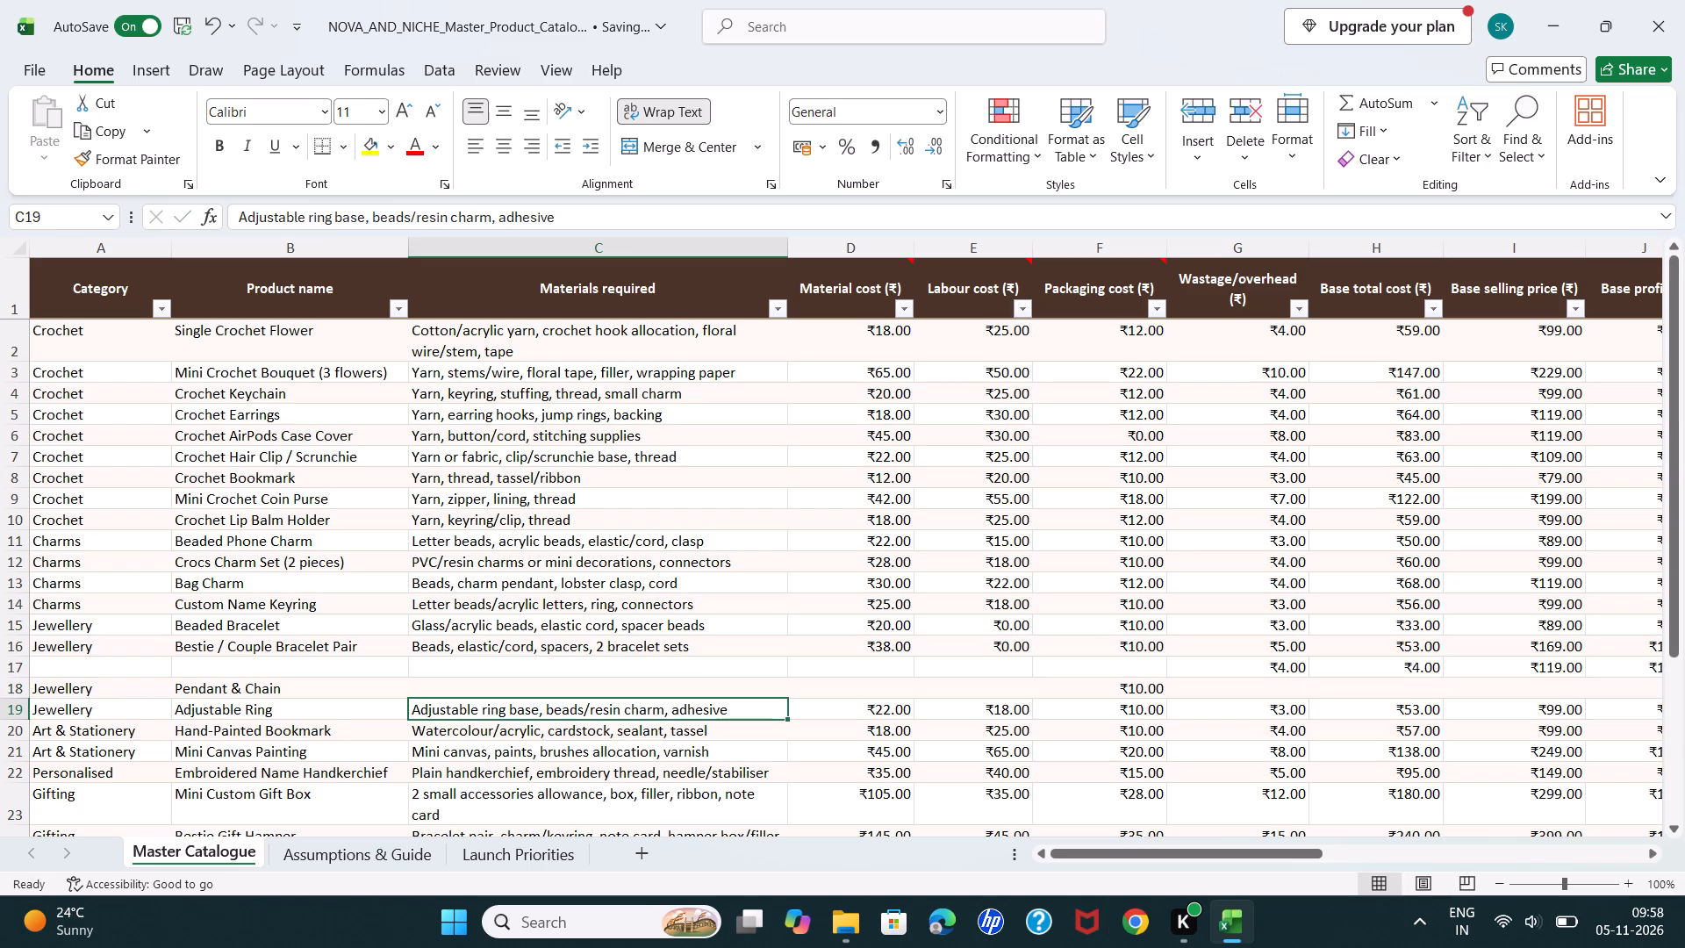
pyautogui.moveTo(785, 718); pyautogui.dragTo(842, 714)
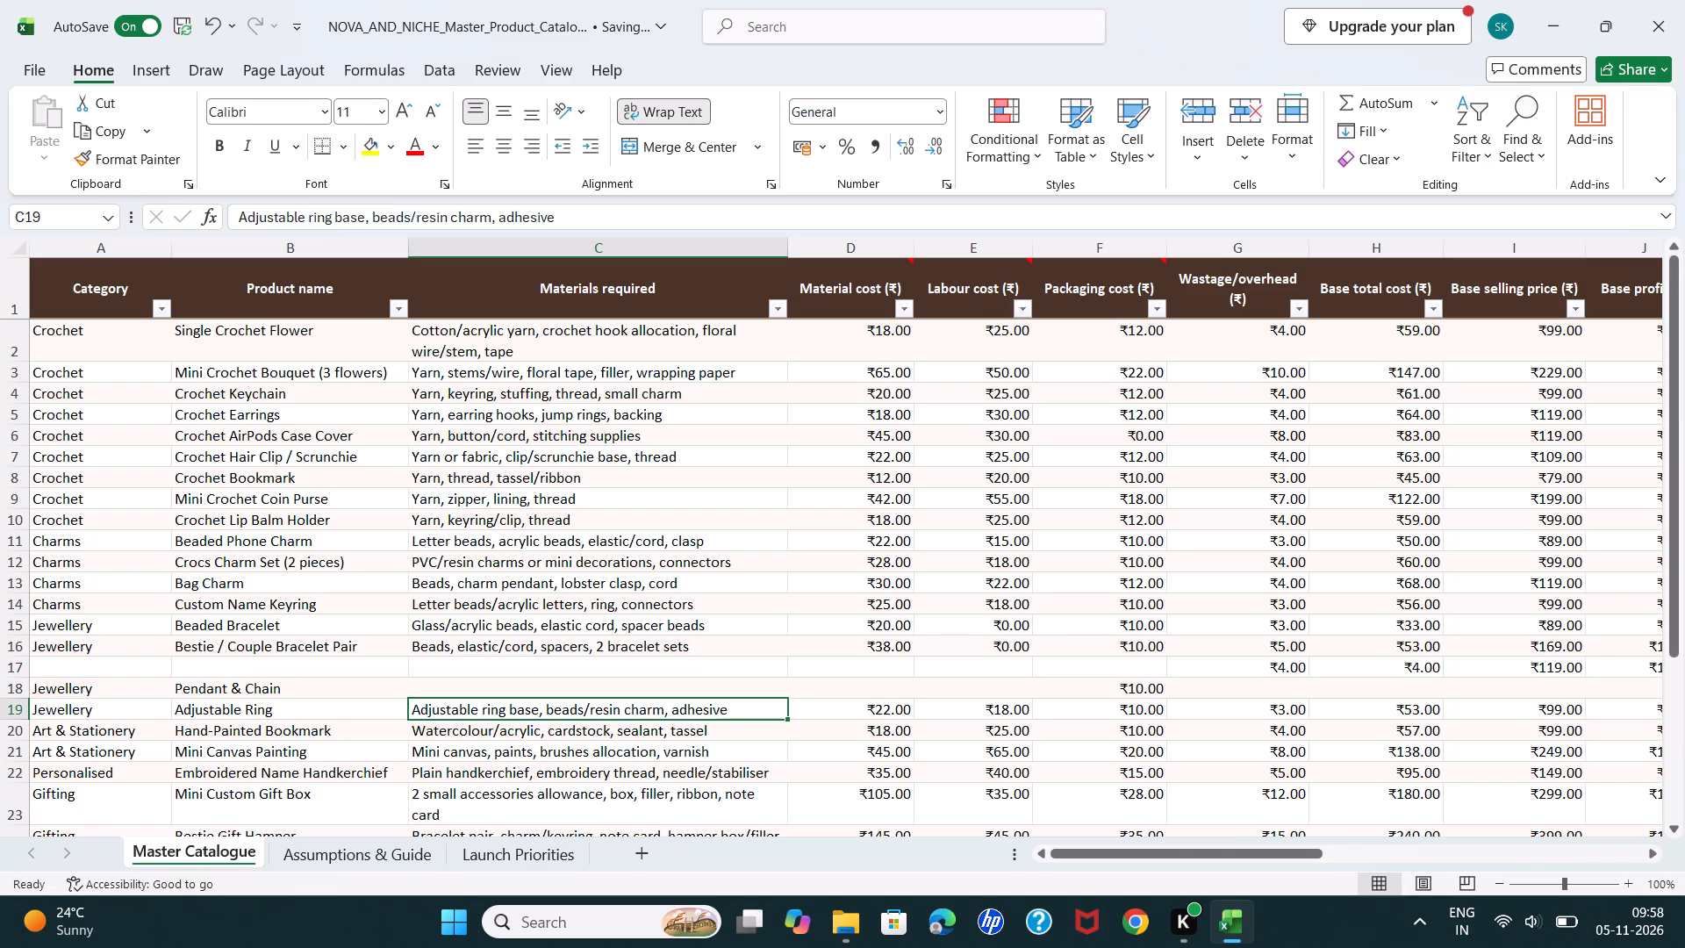
pyautogui.press('BackSpace')
pyautogui.click(842, 714)
pyautogui.press('BackSpace')
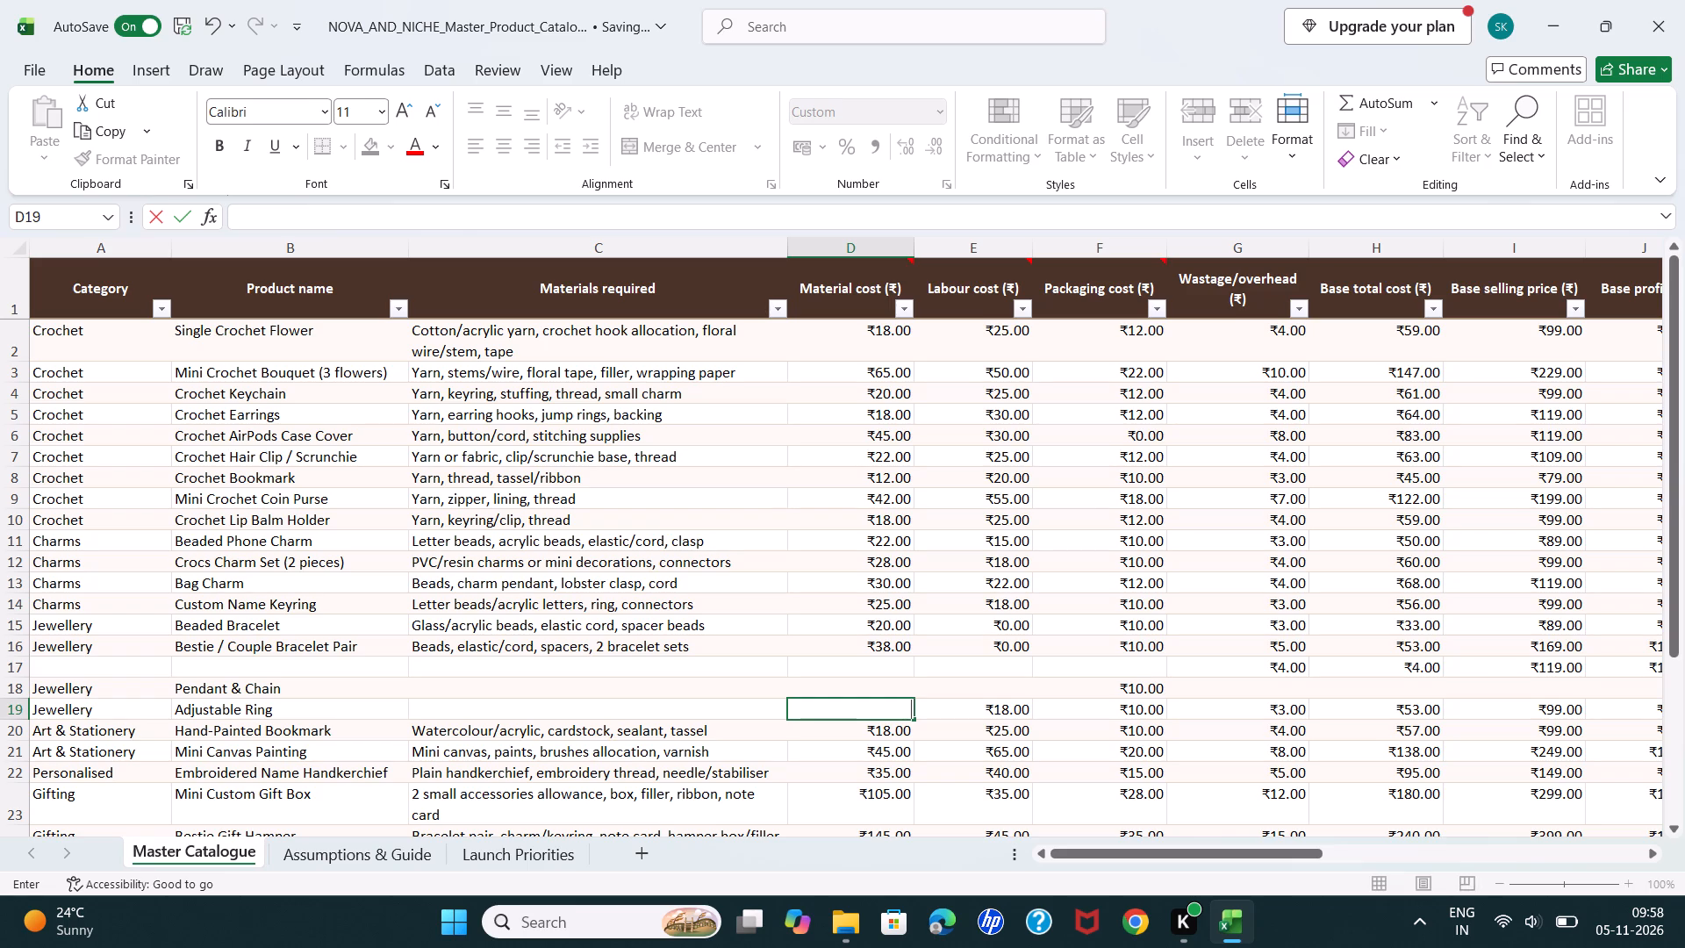
# Clear the labour cost and packaging cost of the Adjustable Ring in row 19.
pyautogui.moveTo(1684, 591); pyautogui.dragTo(1678, 605)
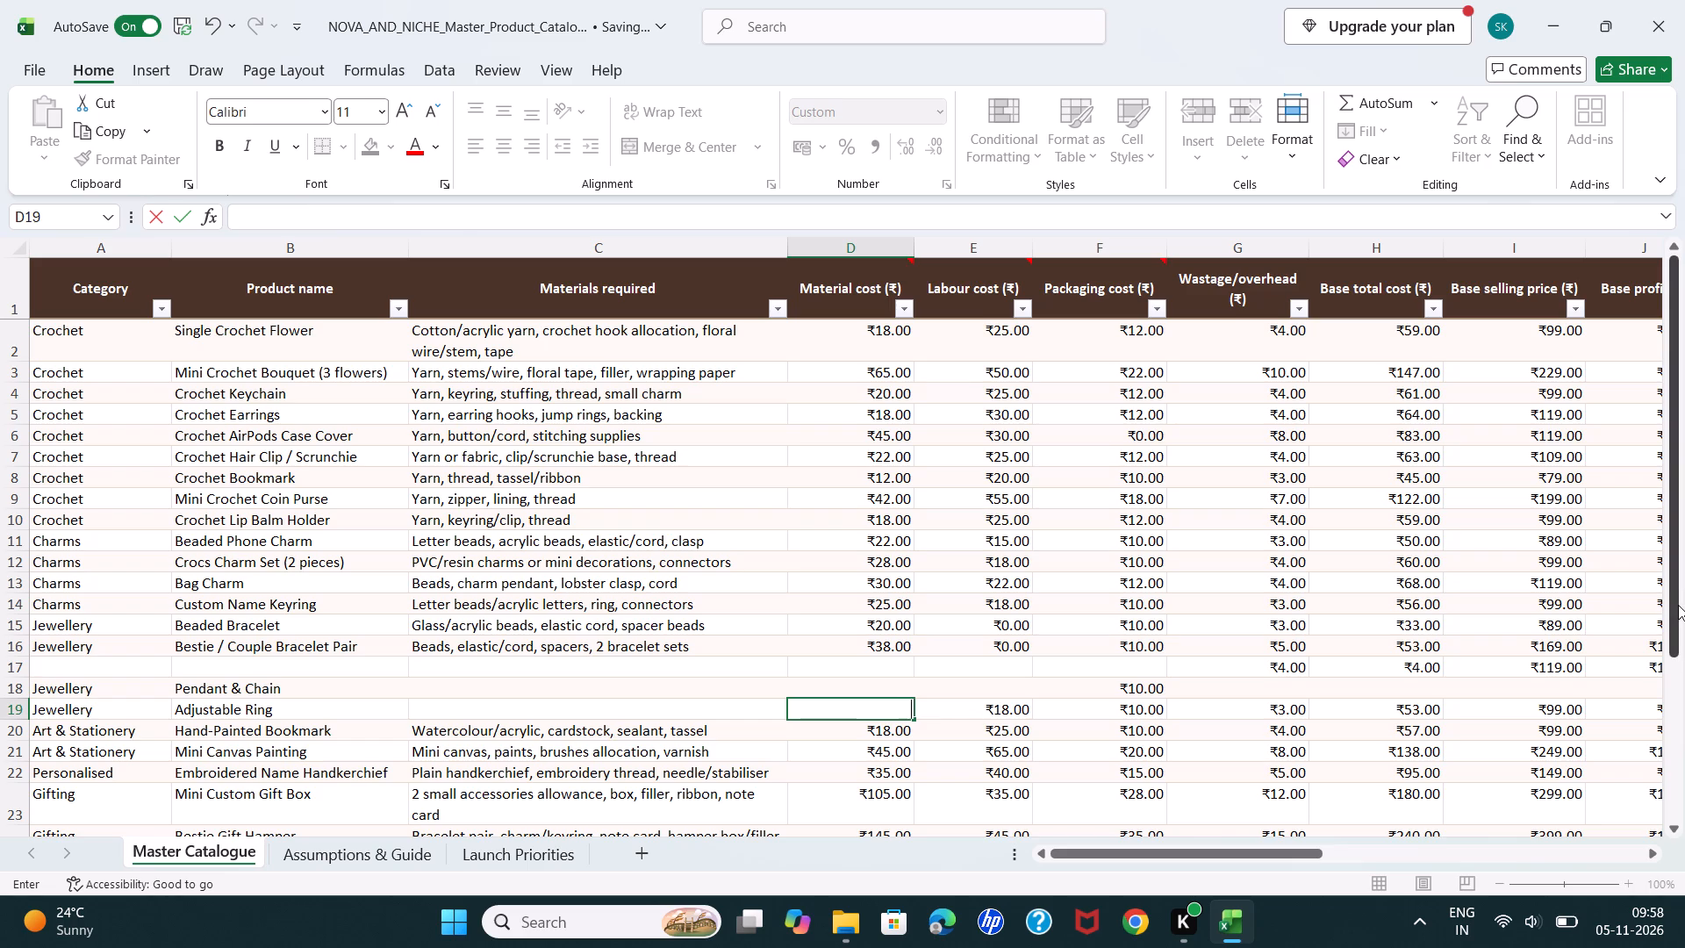
pyautogui.moveTo(1678, 605); pyautogui.dragTo(1681, 604)
pyautogui.click(1028, 716)
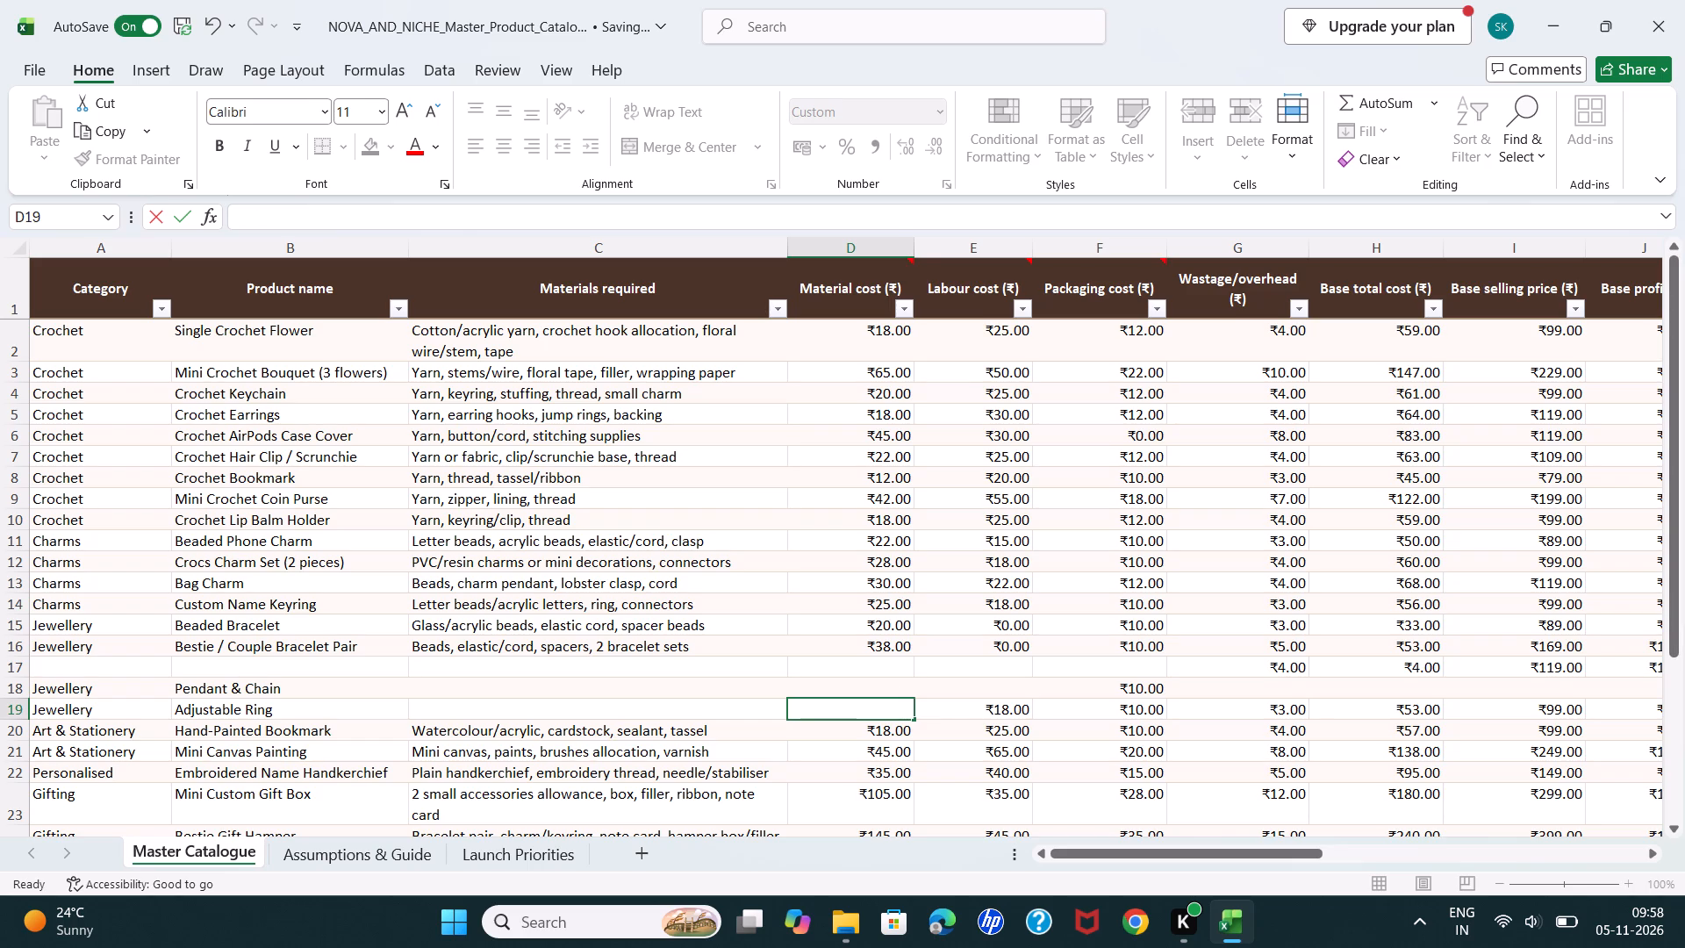
pyautogui.press('BackSpace')
pyautogui.click(1093, 718)
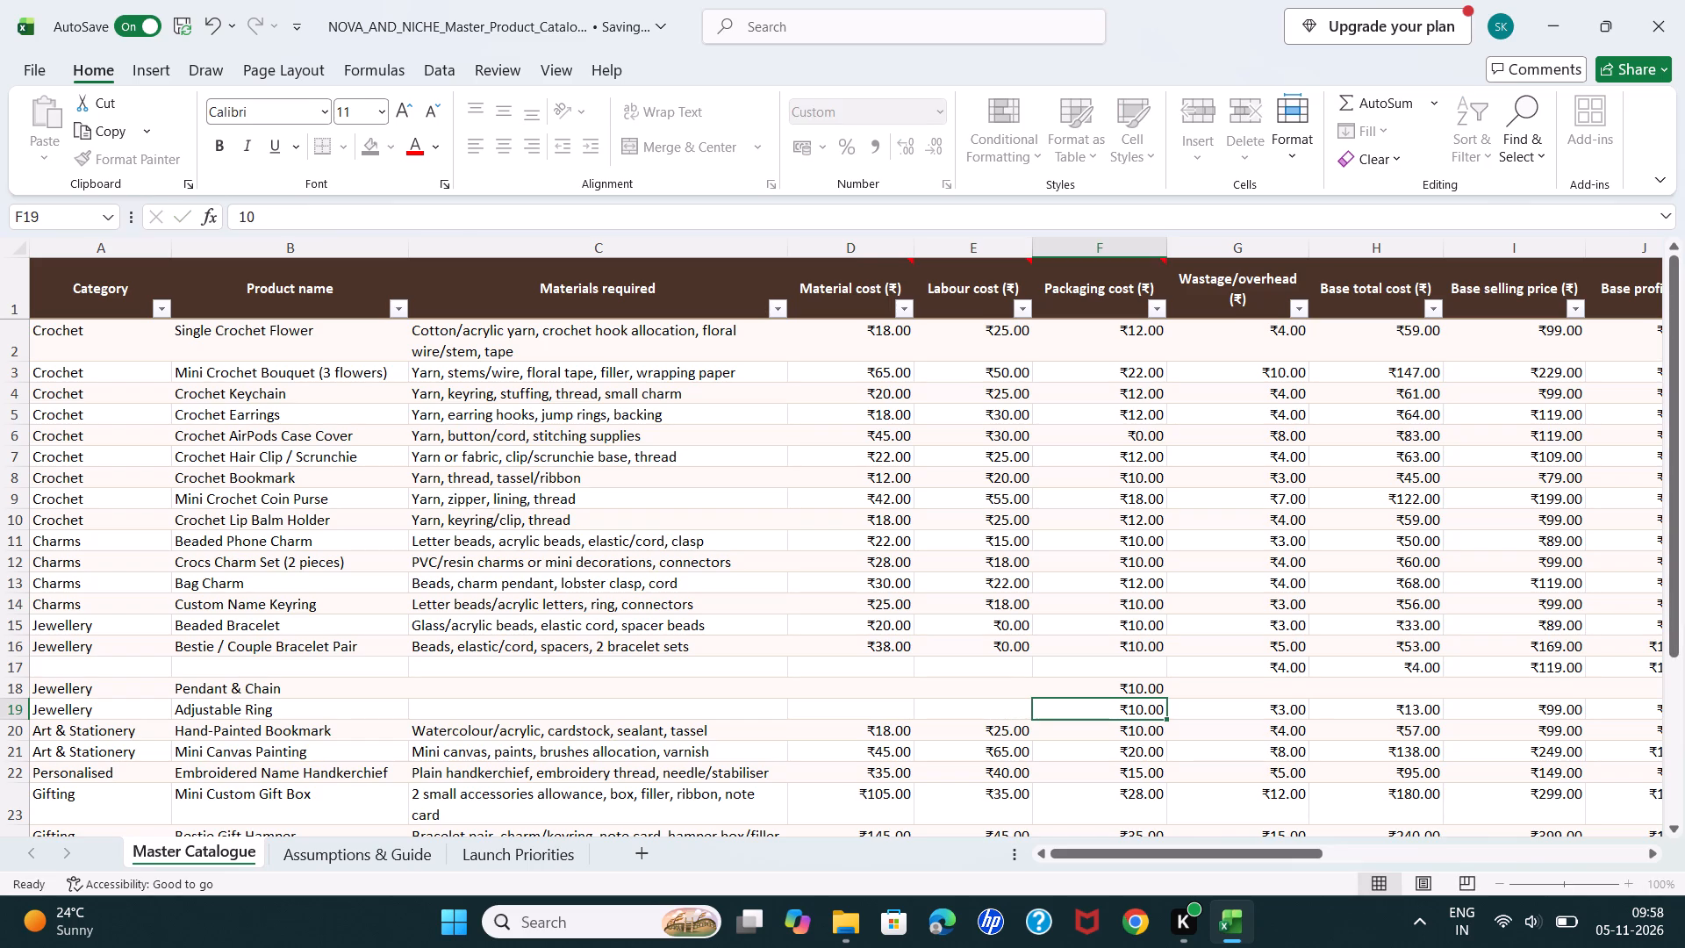
pyautogui.press('BackSpace')
pyautogui.click(1142, 682)
pyautogui.click(1148, 714)
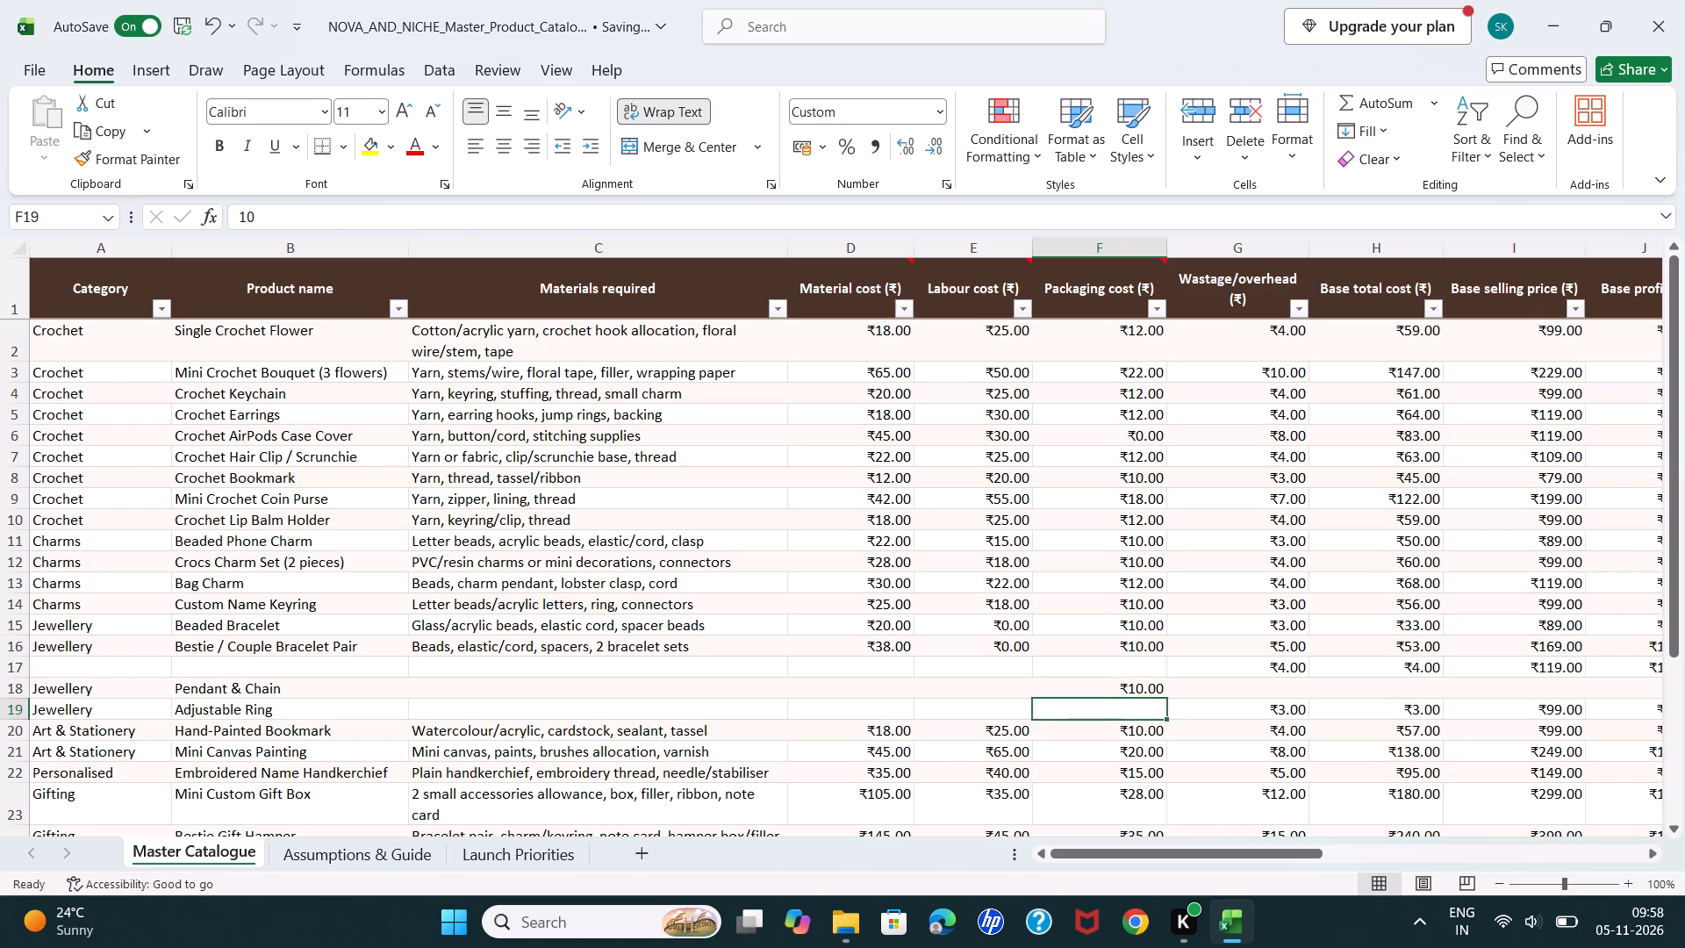
# Enter a packaging cost of 10.00 for the Adjustable Ring in row 19.
pyautogui.write('10.00')
# Clear the wastage/overhead and base total cost of the Adjustable Ring in row 19.
pyautogui.click(1214, 718)
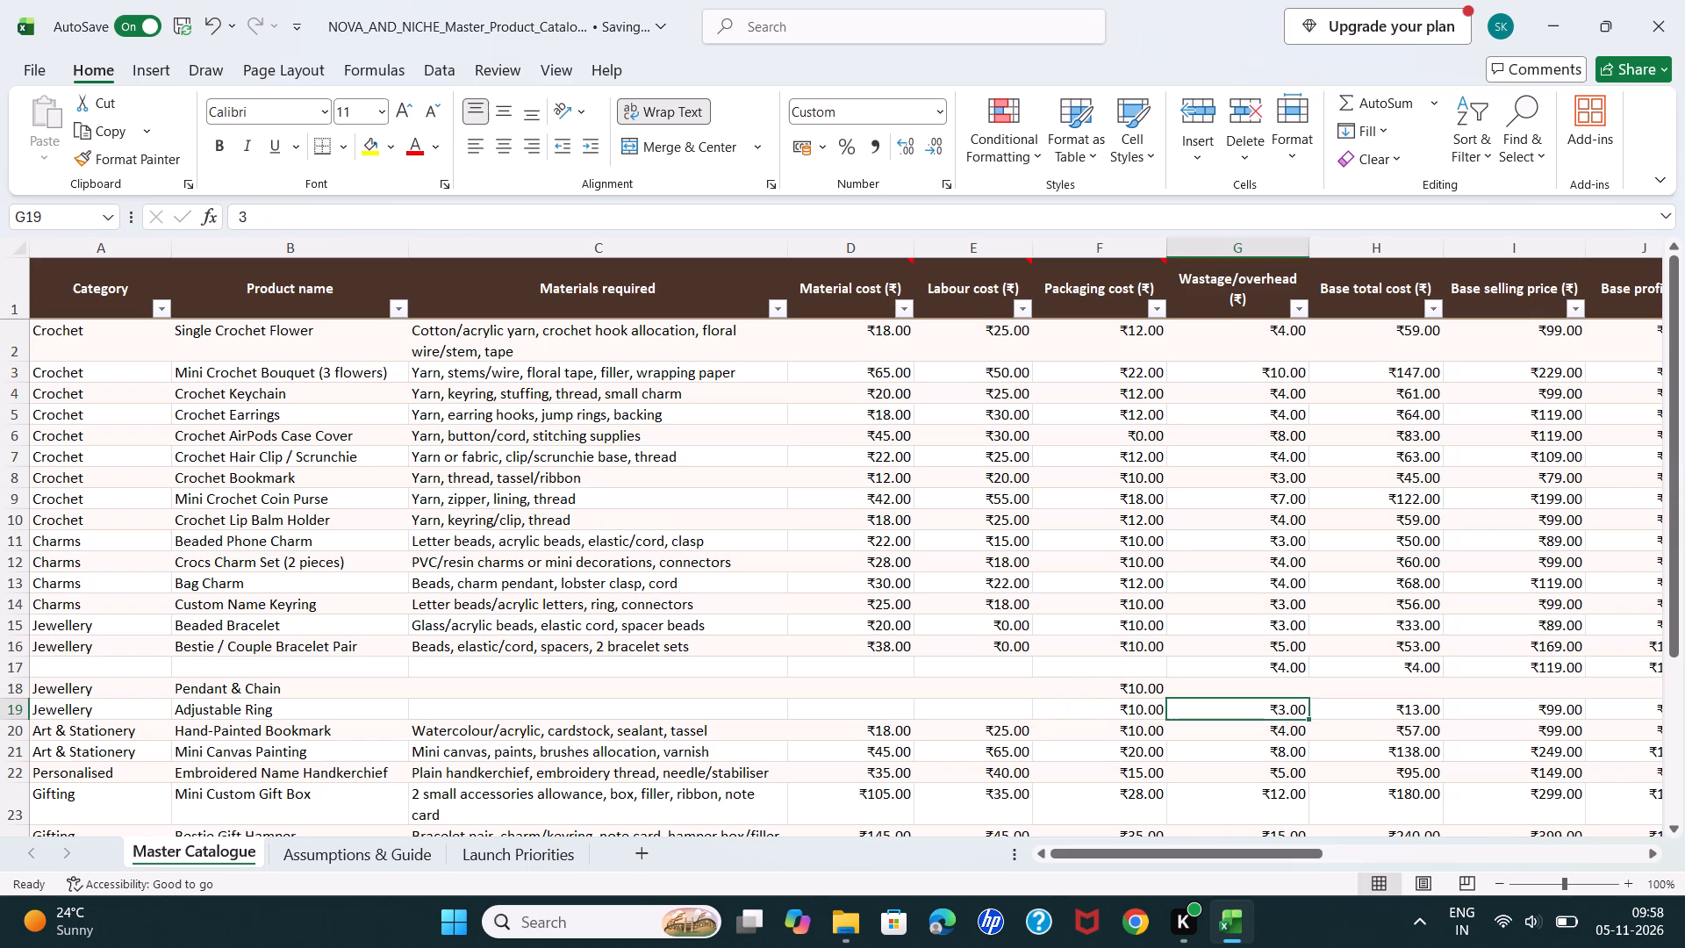
pyautogui.press('BackSpace')
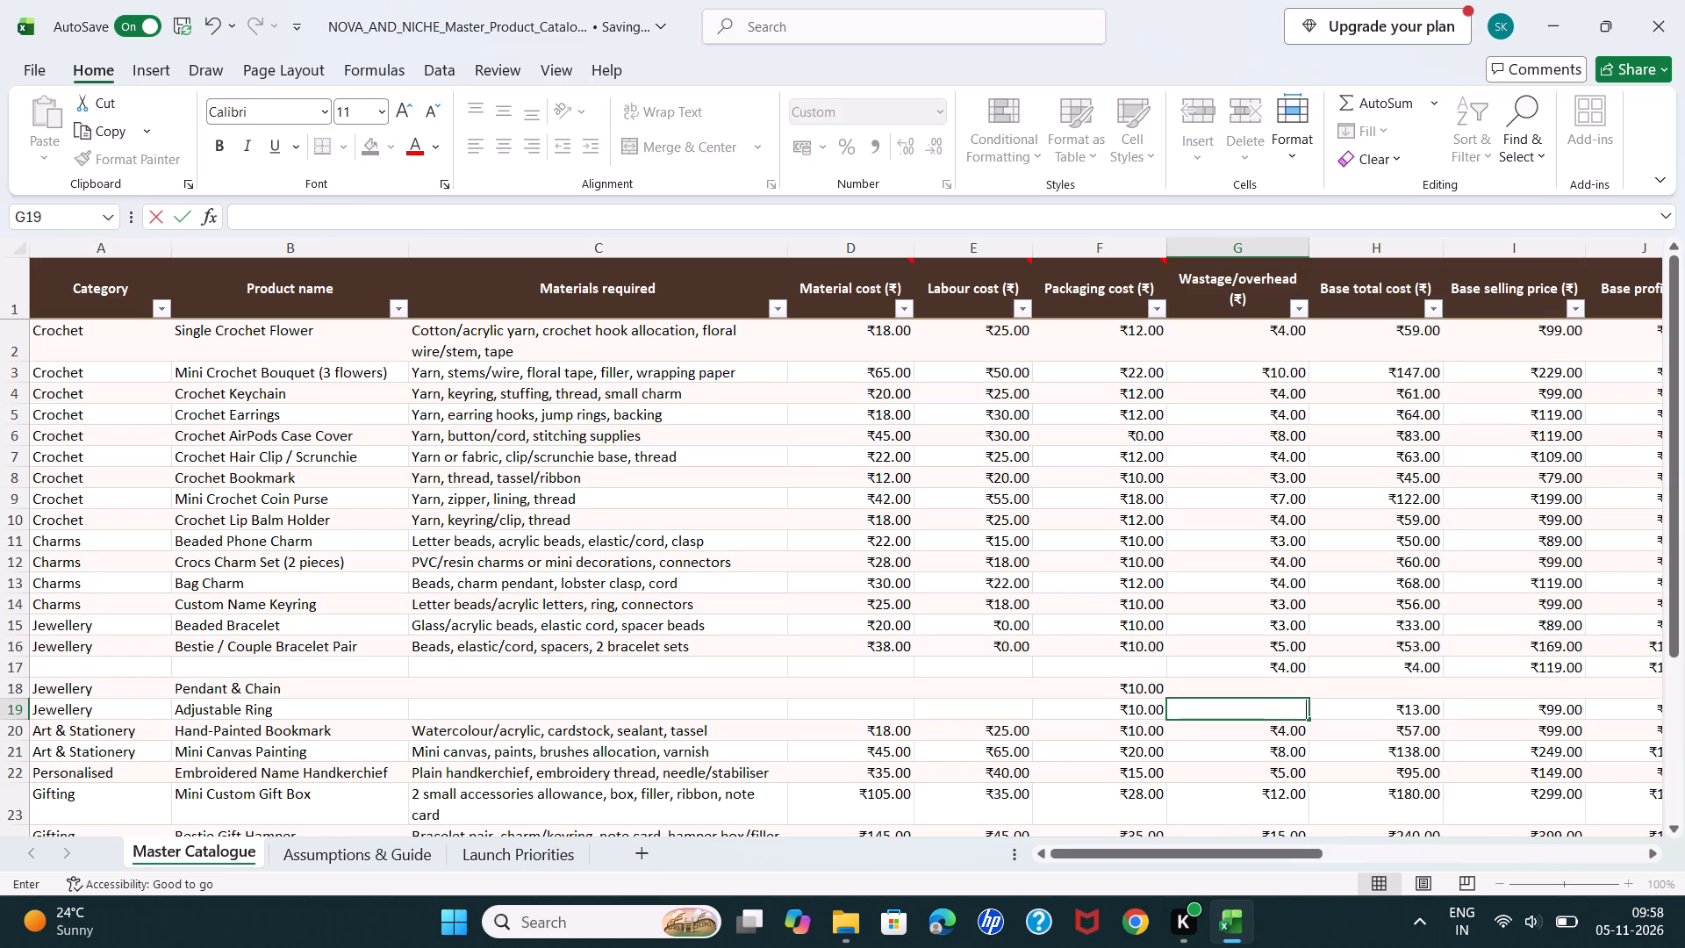
pyautogui.click(1411, 713)
pyautogui.press('BackSpace')
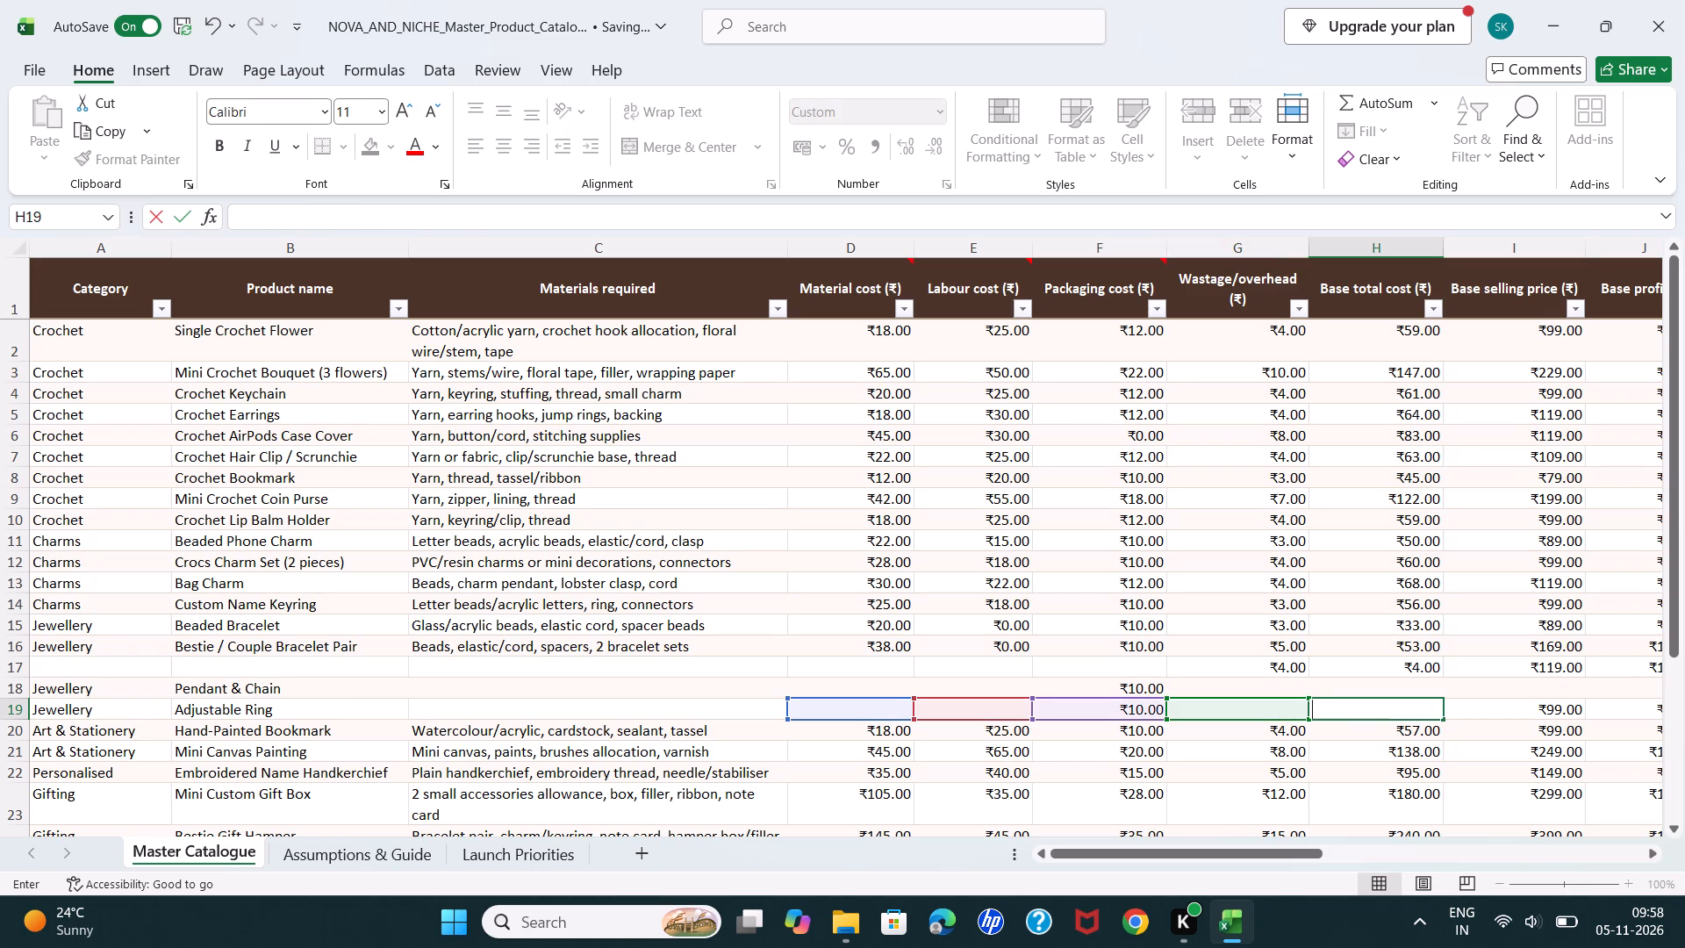
# Clear the base selling price and base profit of the Adjustable Ring in row 19.
pyautogui.click(1552, 715)
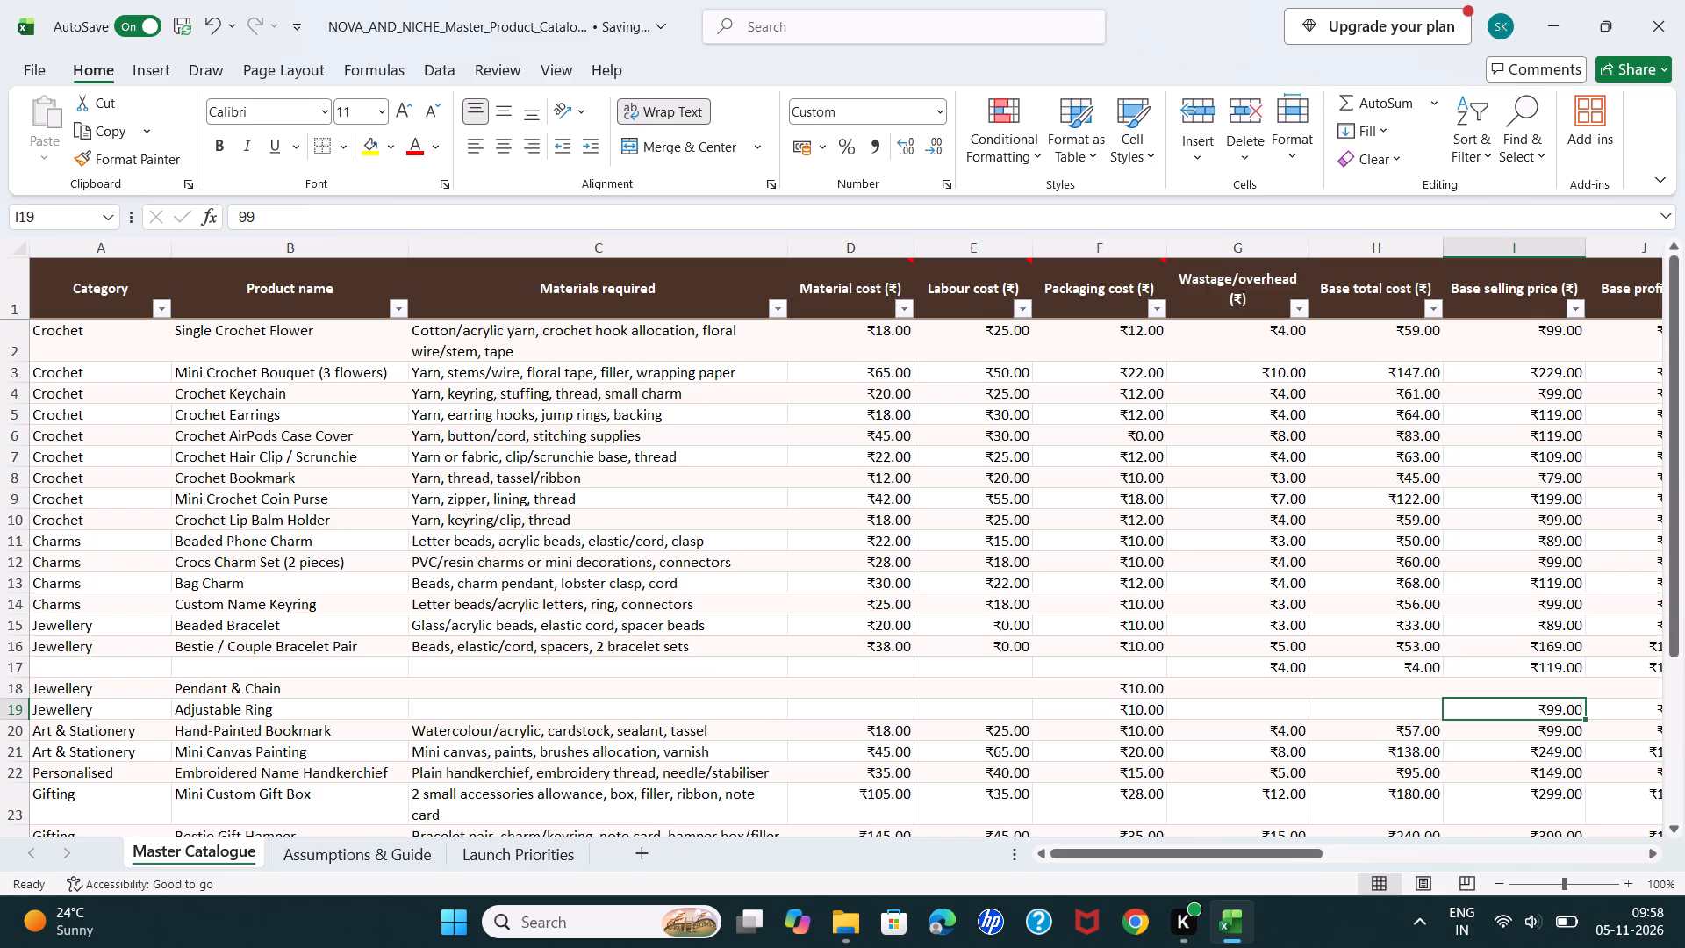
pyautogui.press('BackSpace')
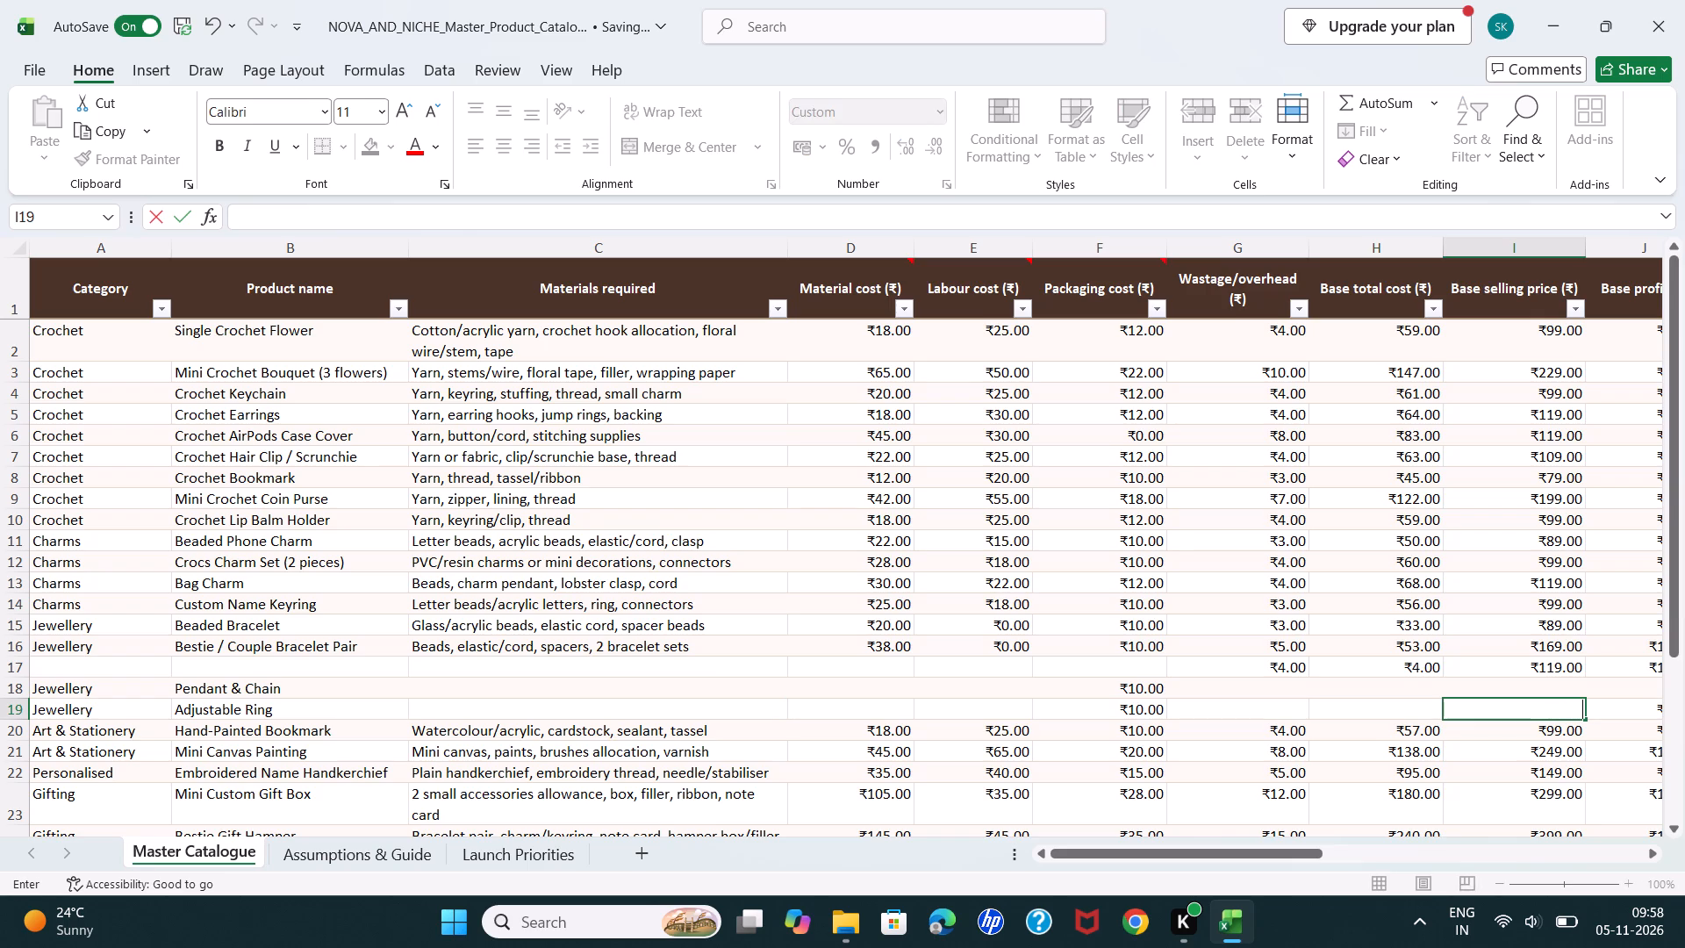
pyautogui.click(1609, 713)
pyautogui.press('BackSpace')
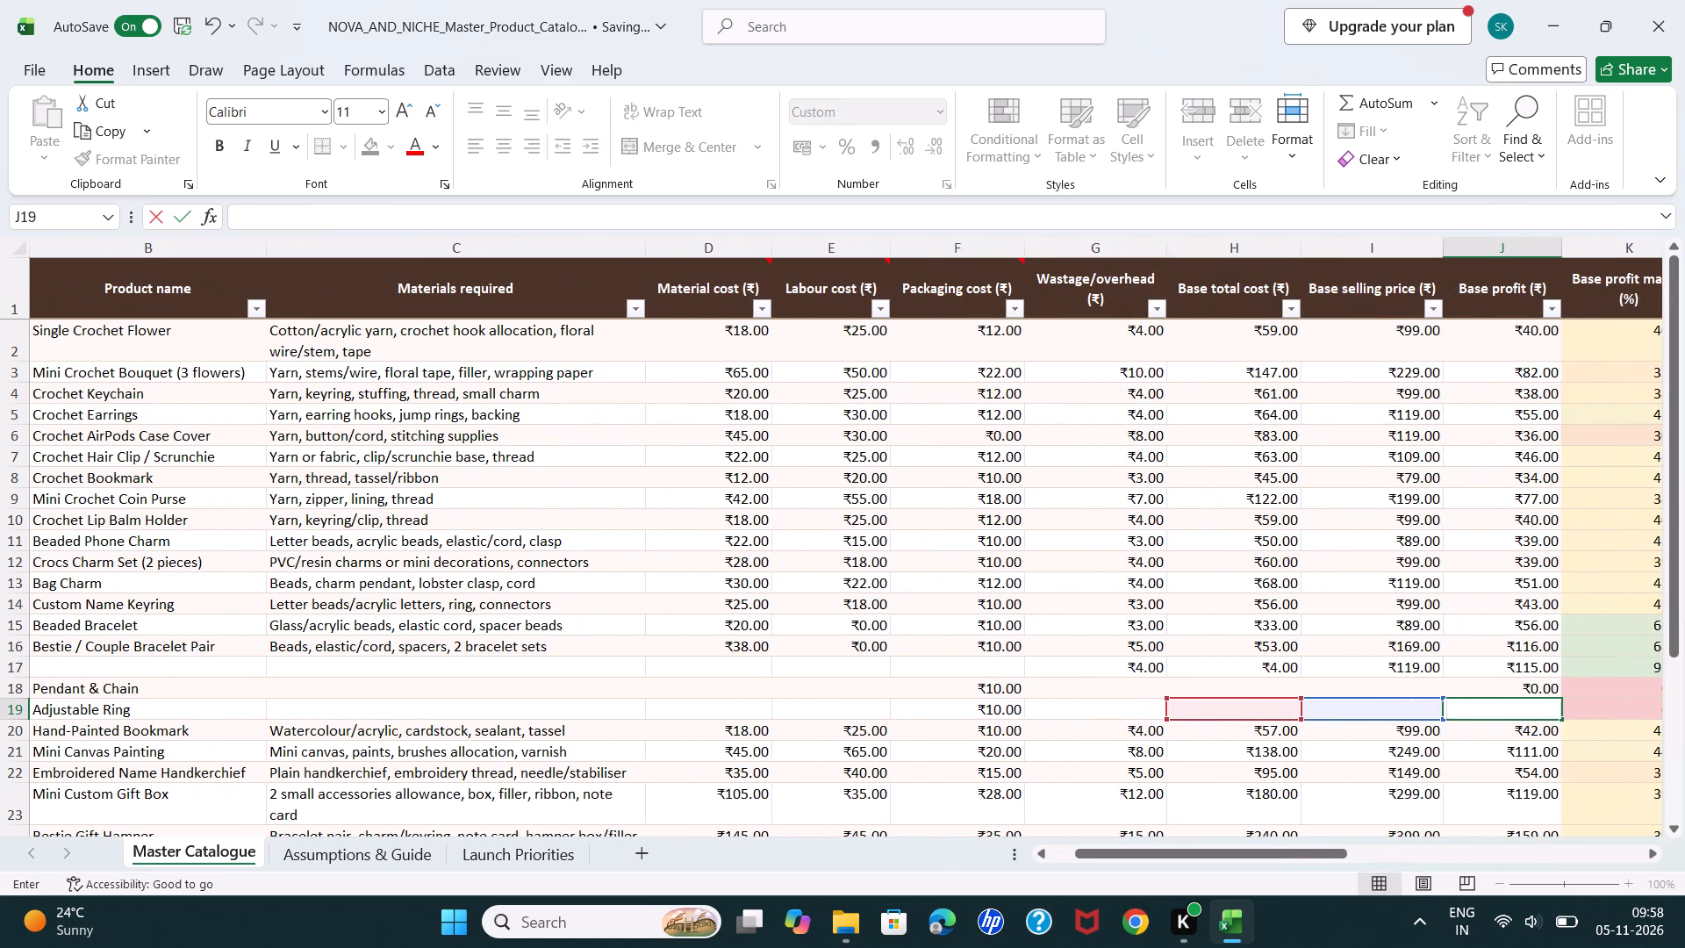
# Set the labour cost of the Hand-Painted Bookmark in row 20 to 0.
pyautogui.moveTo(1166, 854); pyautogui.dragTo(1152, 860)
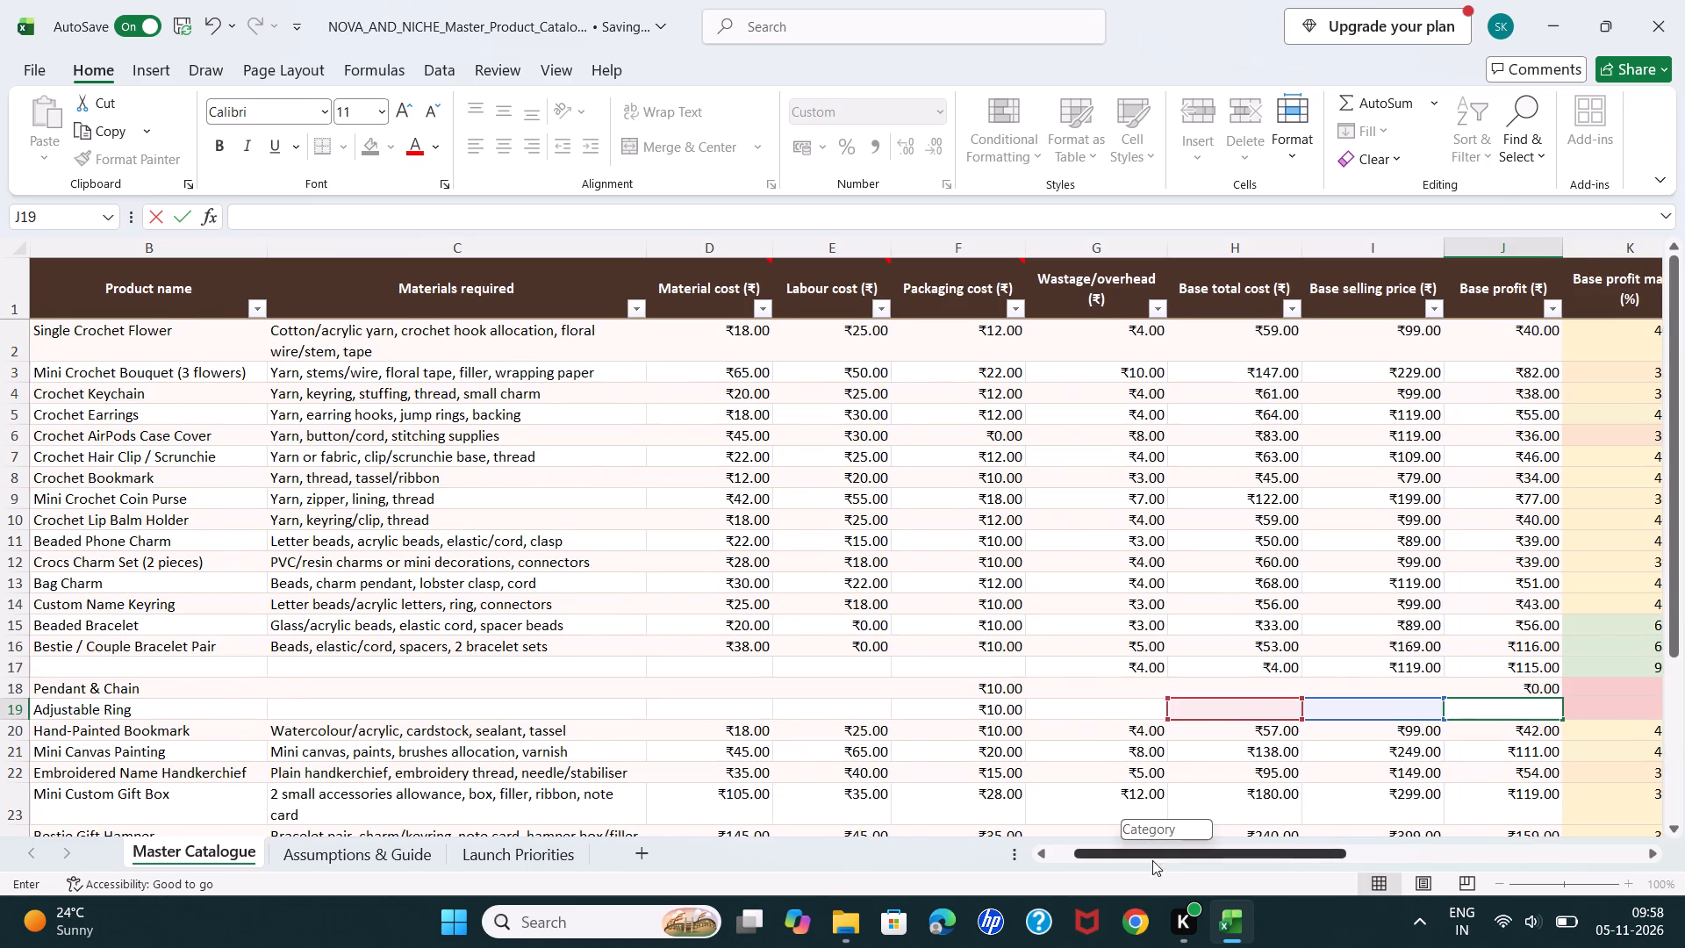
pyautogui.moveTo(1152, 860); pyautogui.dragTo(1103, 877)
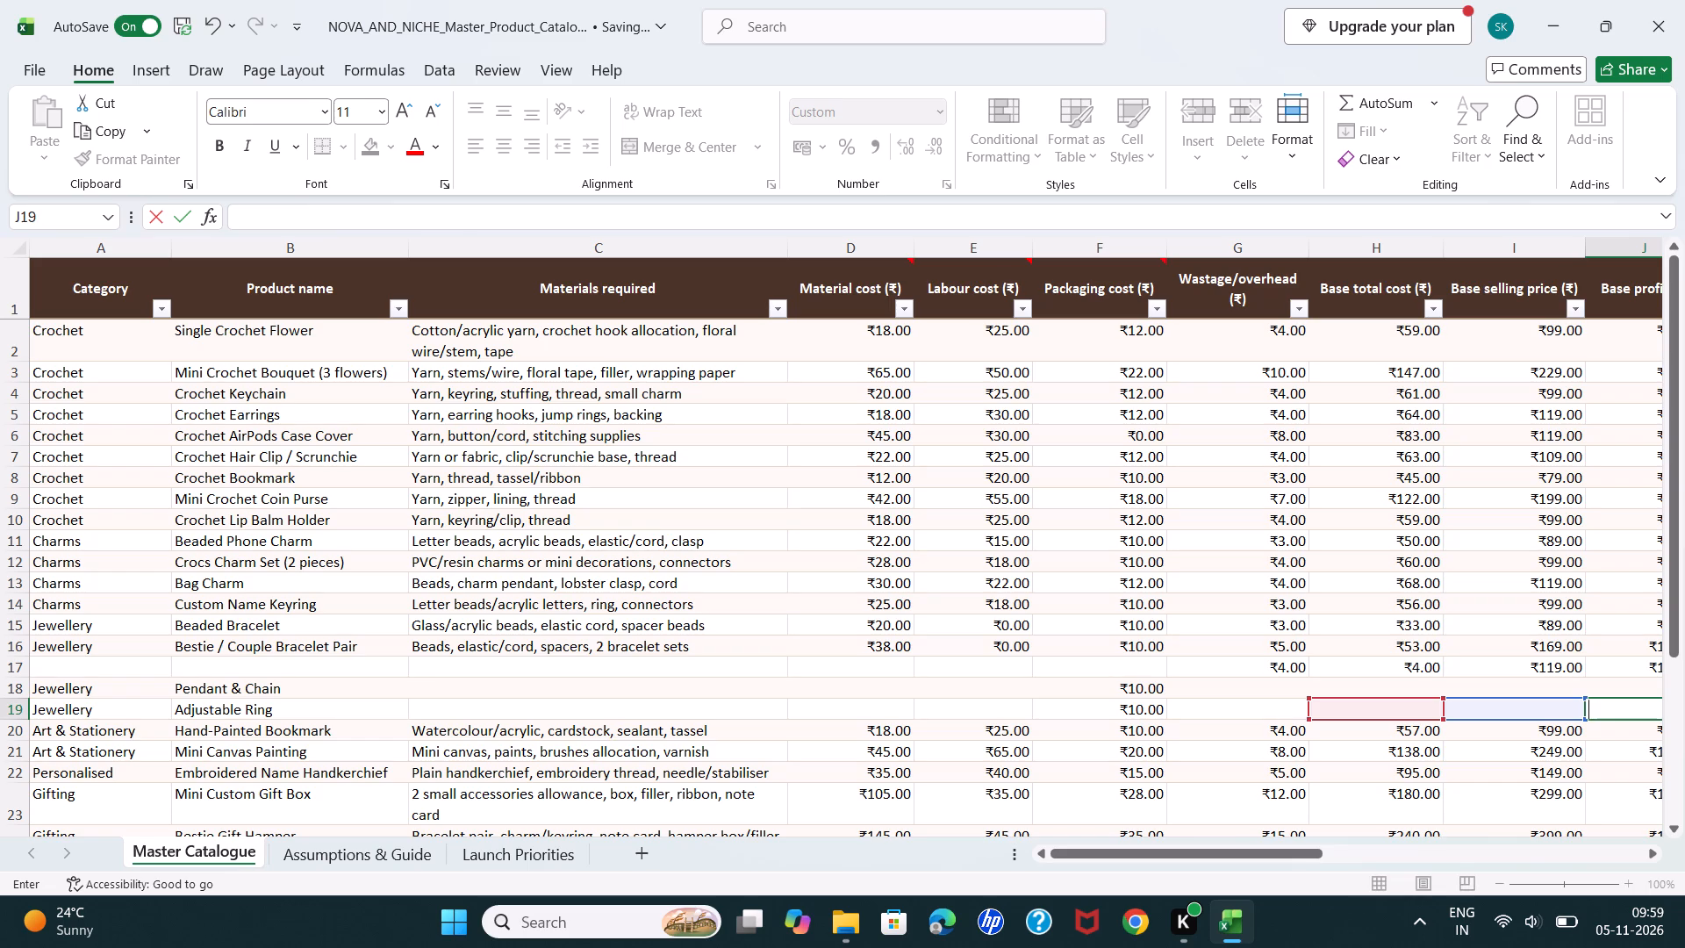
pyautogui.click(1005, 736)
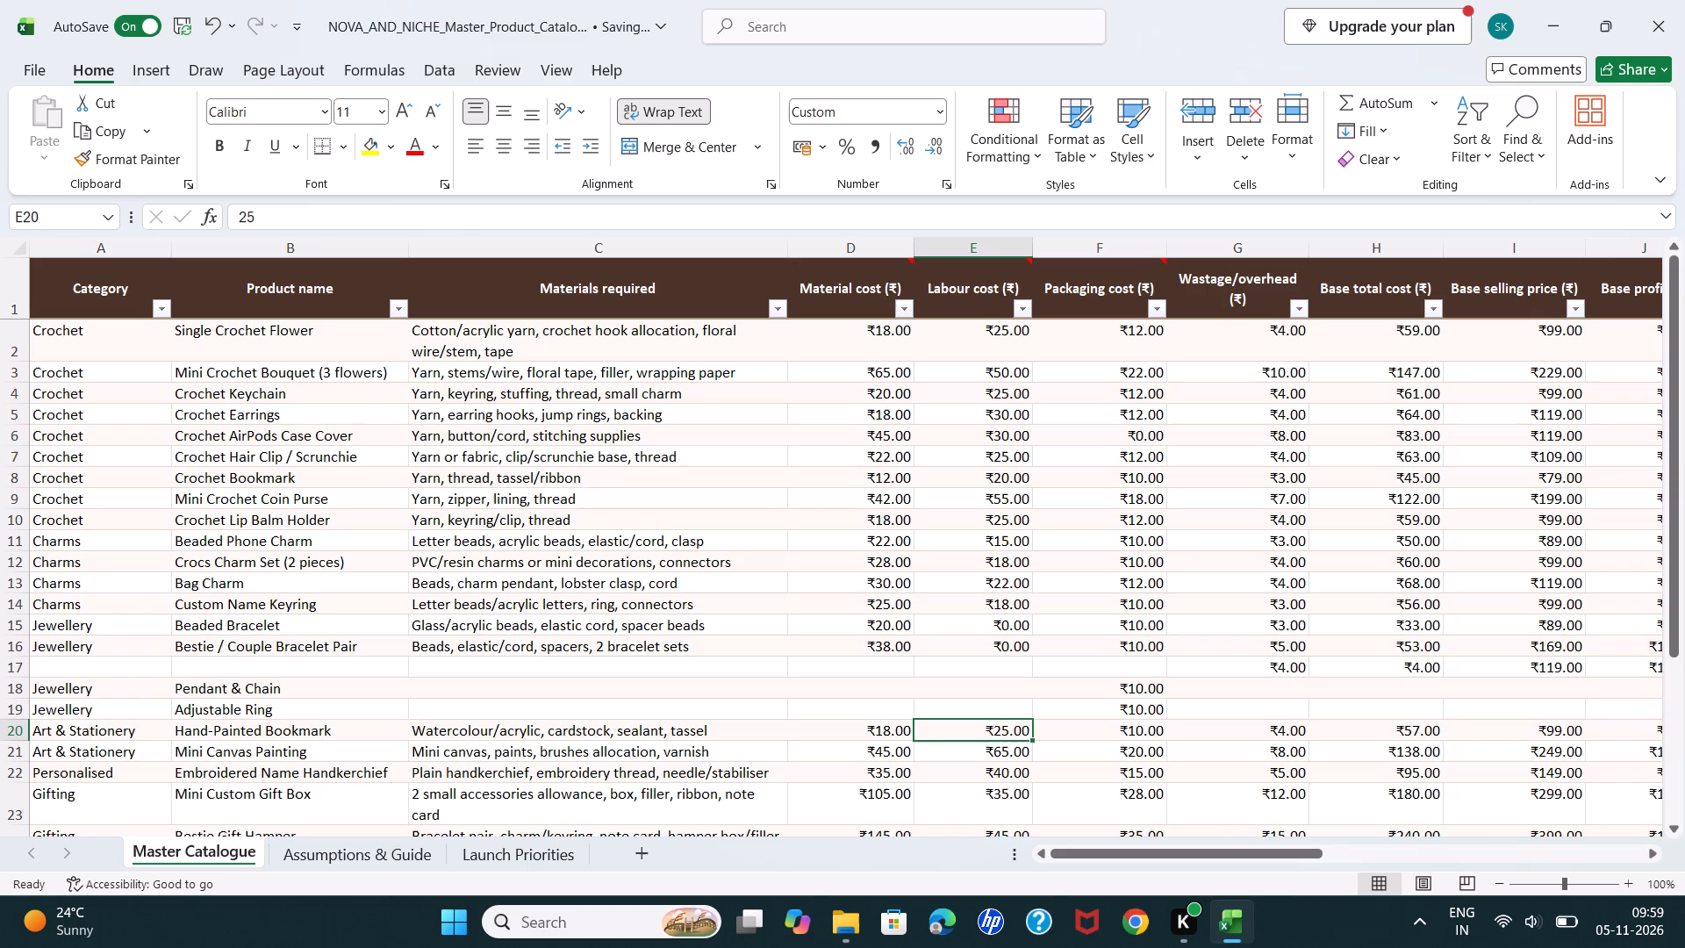
pyautogui.write('00')
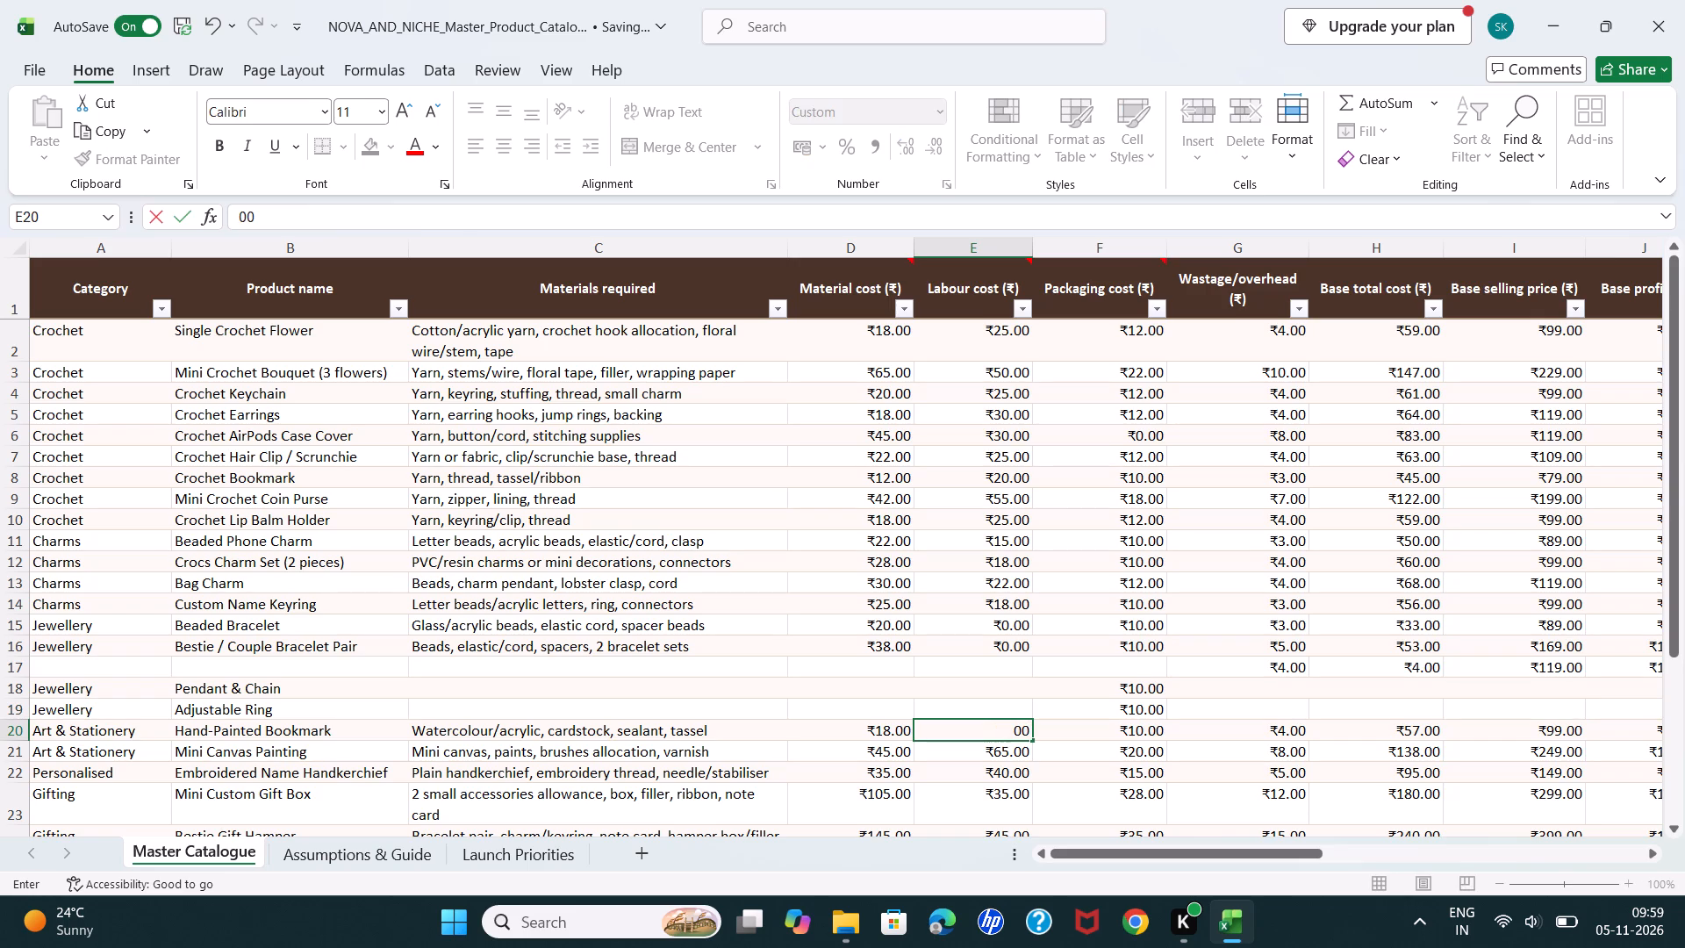
pyautogui.press('Return')
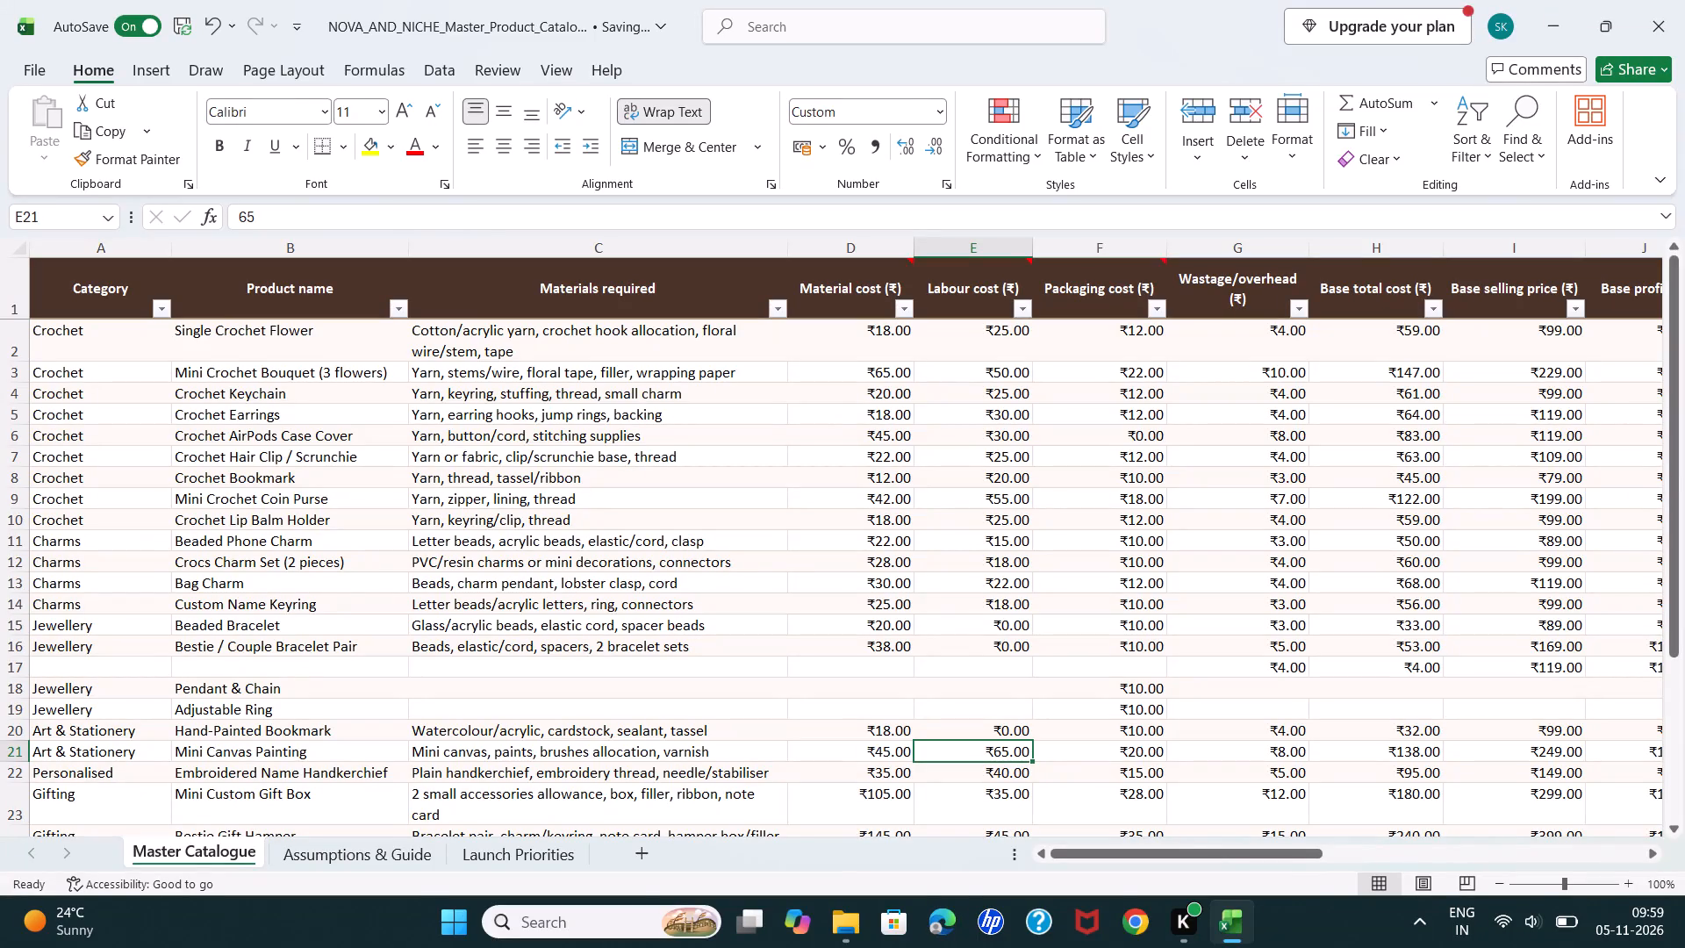
# Set the base selling price of the Hand-Painted Bookmark in row 20 to 40.
pyautogui.click(1138, 727)
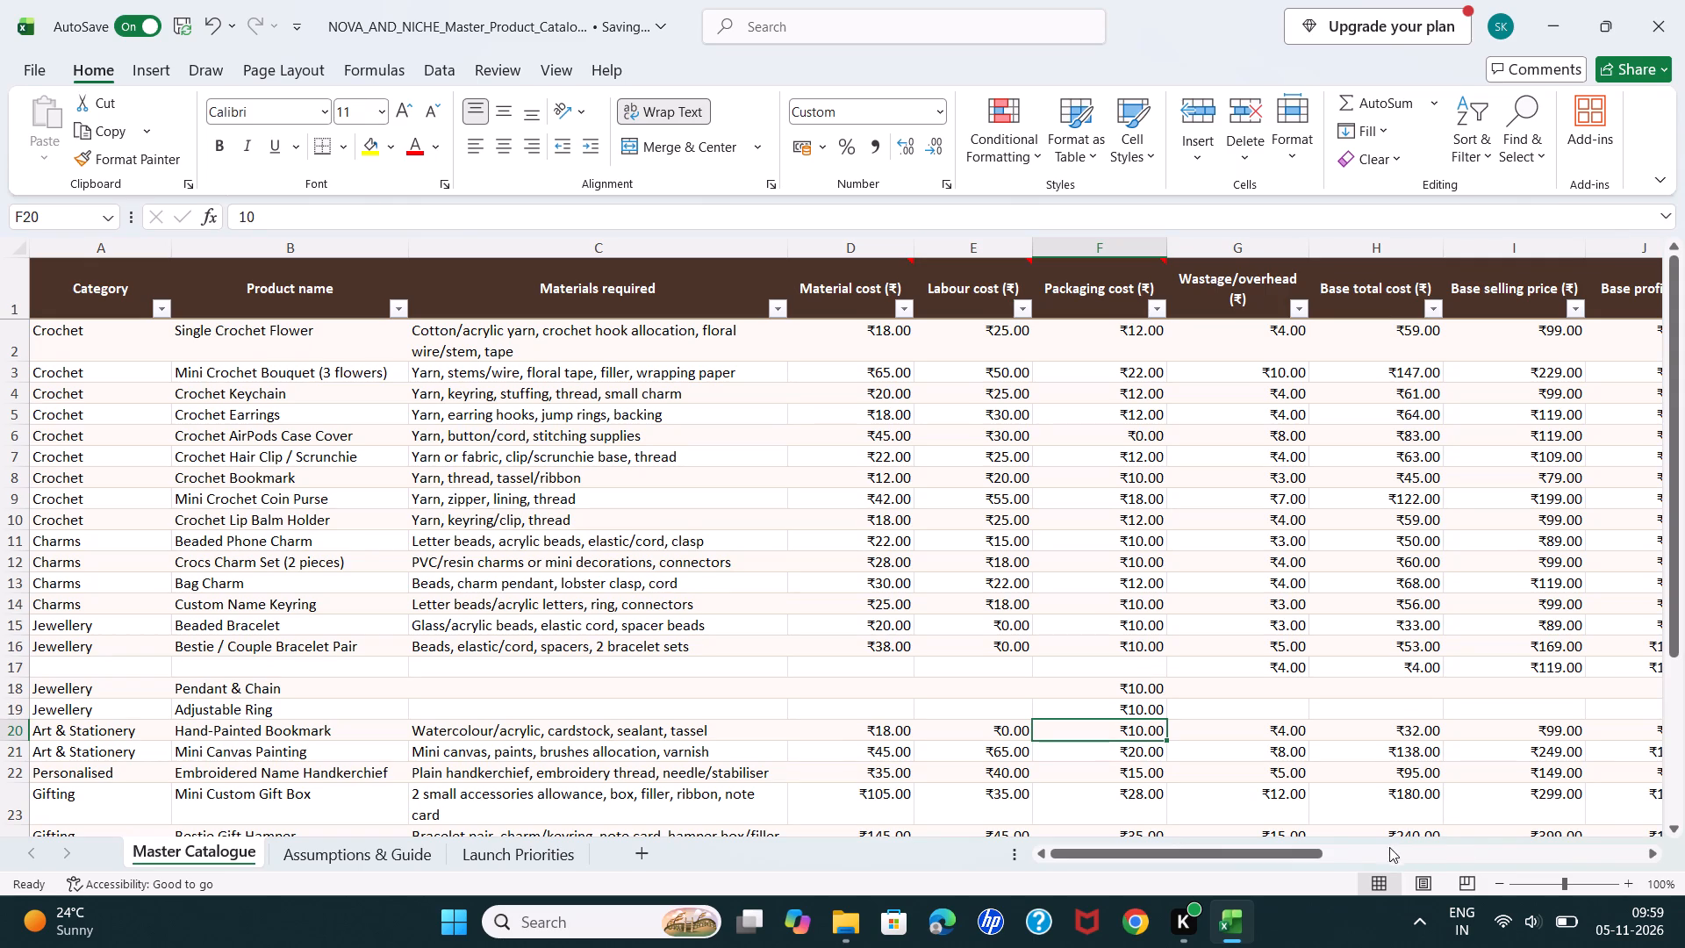
pyautogui.moveTo(1314, 854); pyautogui.dragTo(1325, 861)
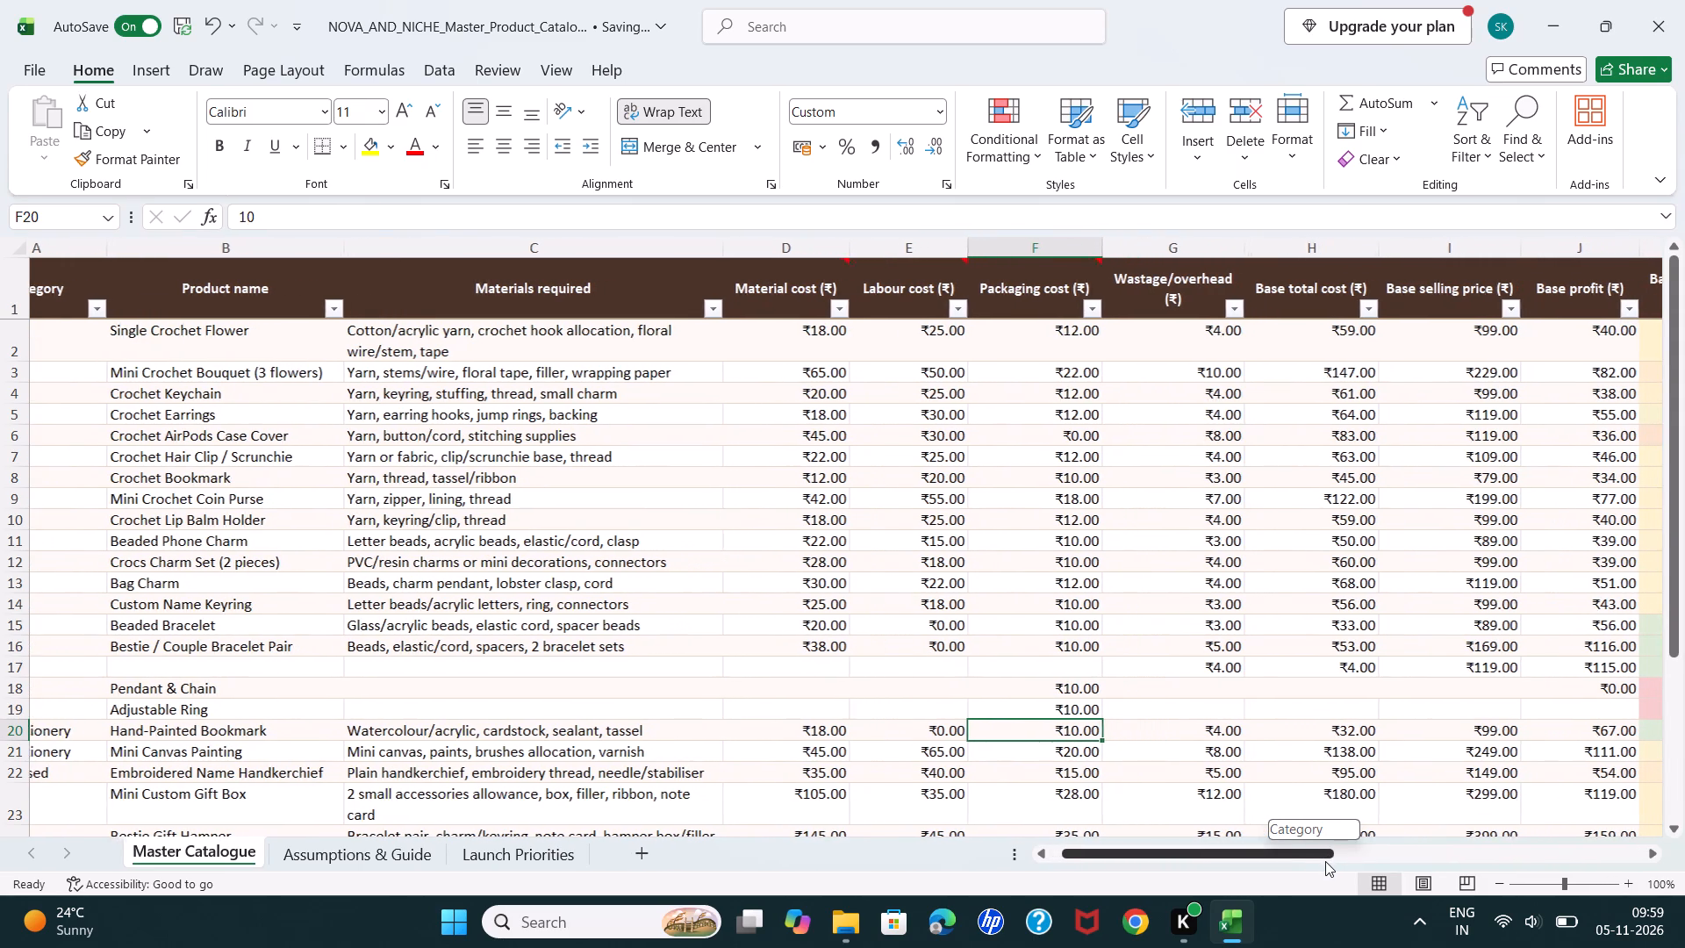
pyautogui.moveTo(1325, 861); pyautogui.dragTo(1343, 861)
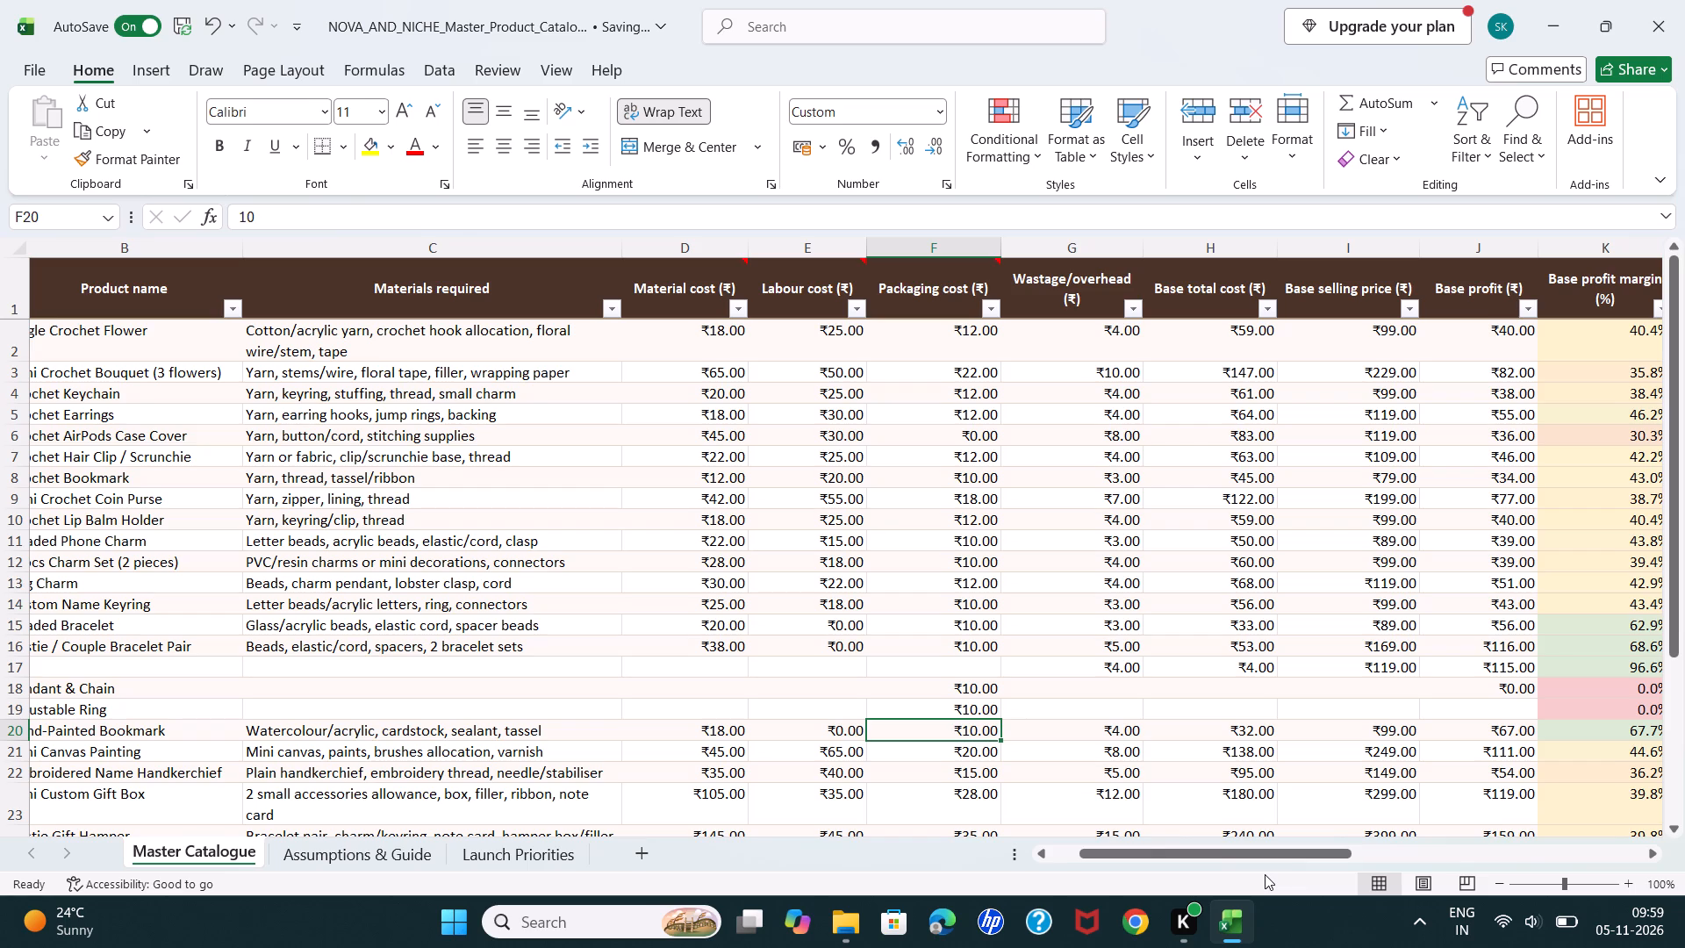
pyautogui.click(1304, 734)
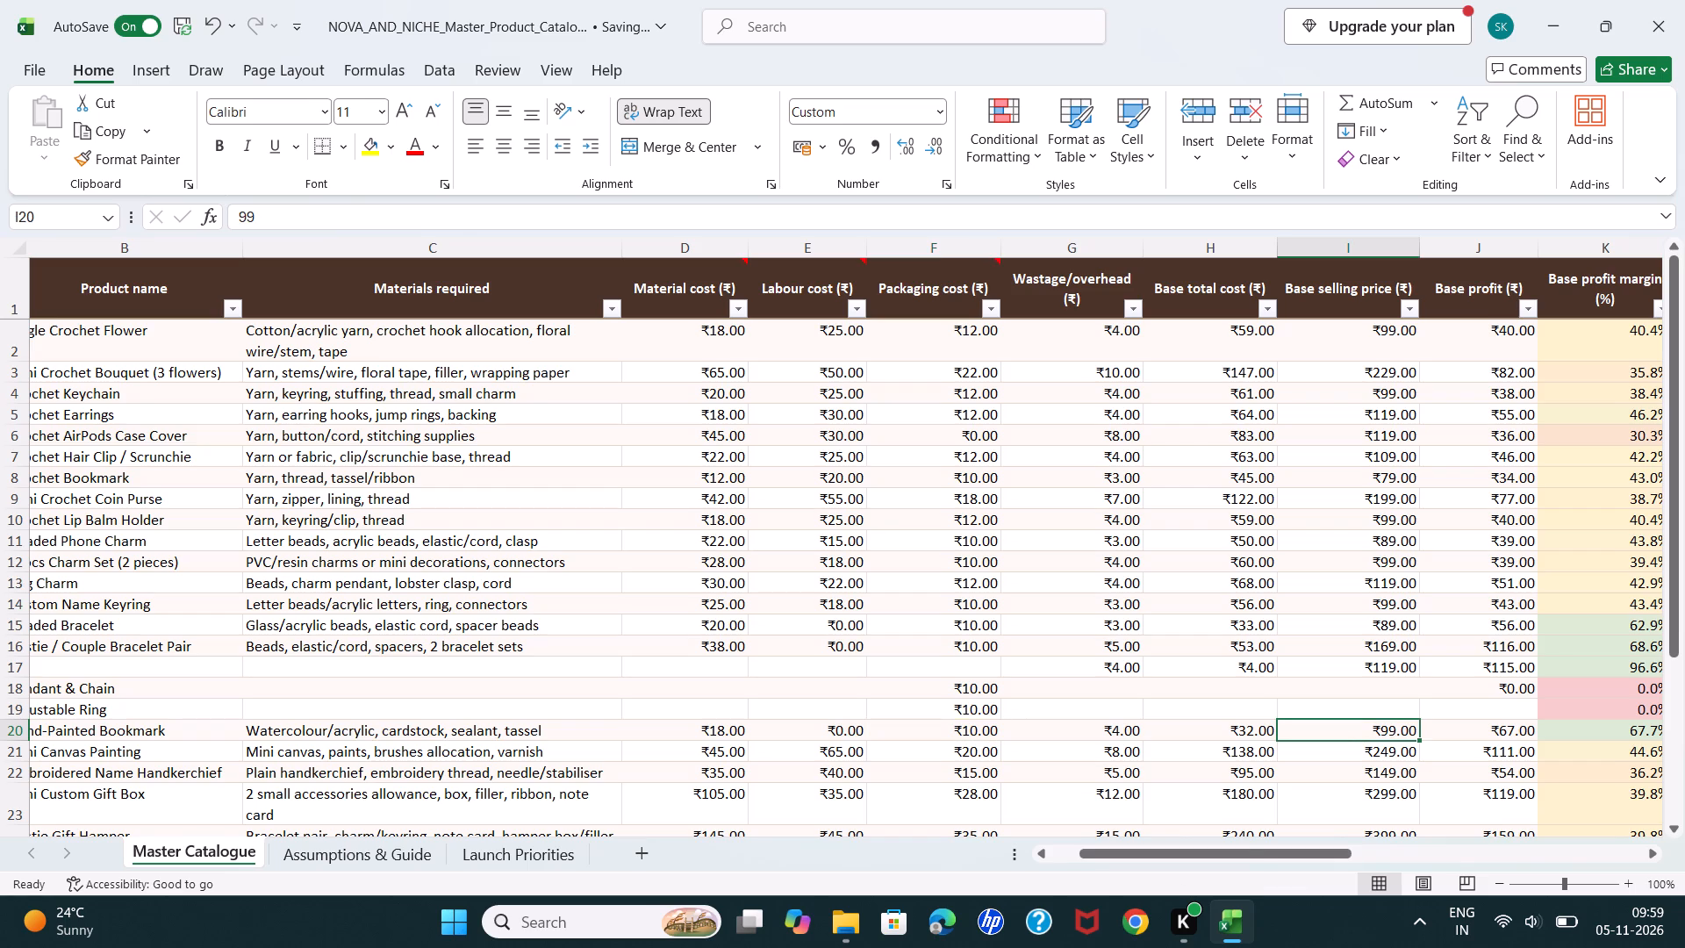
pyautogui.moveTo(1222, 858); pyautogui.dragTo(1316, 860)
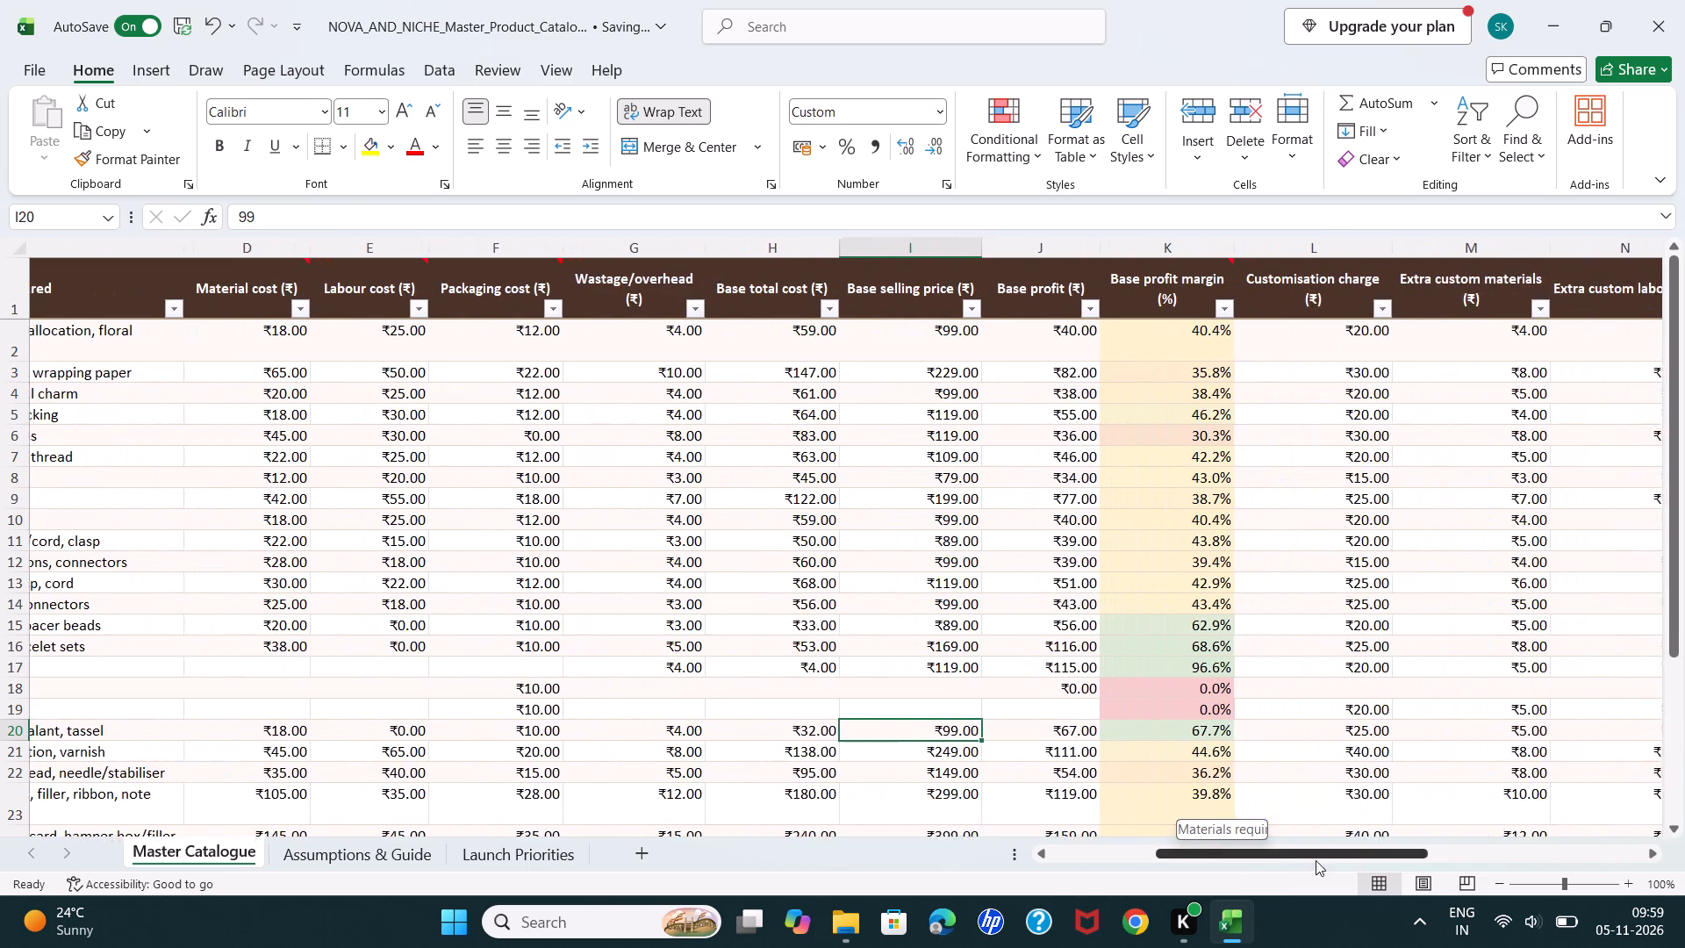
pyautogui.moveTo(1316, 860); pyautogui.dragTo(1337, 865)
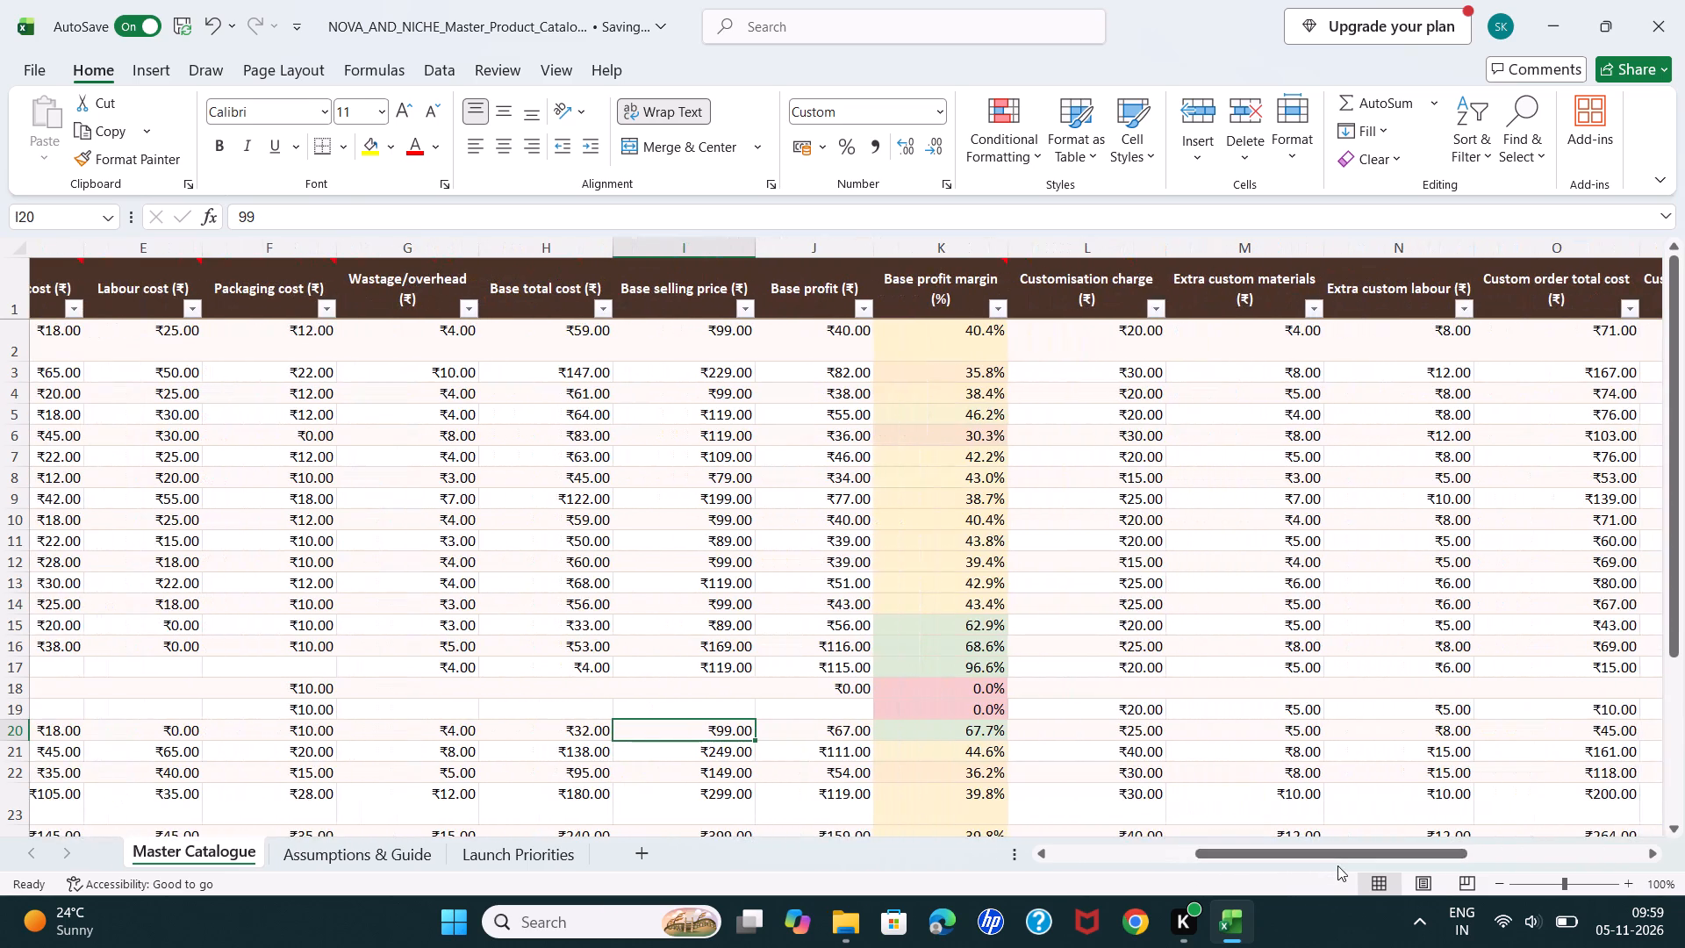
pyautogui.click(687, 730)
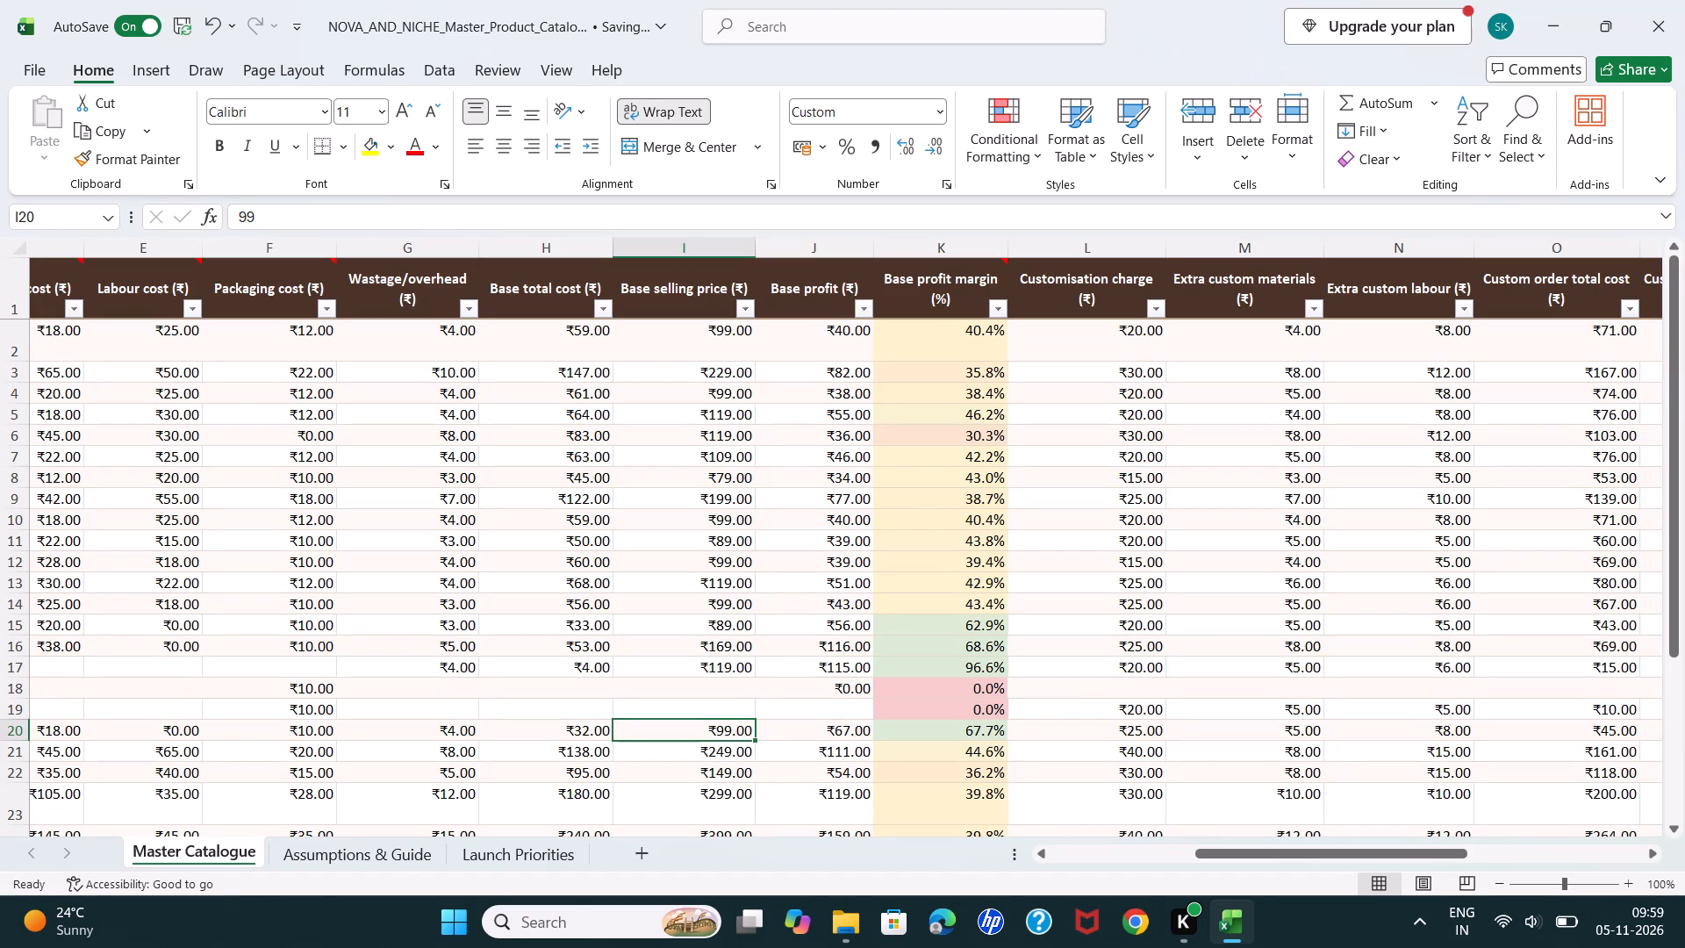
pyautogui.write('40')
pyautogui.press('Return')
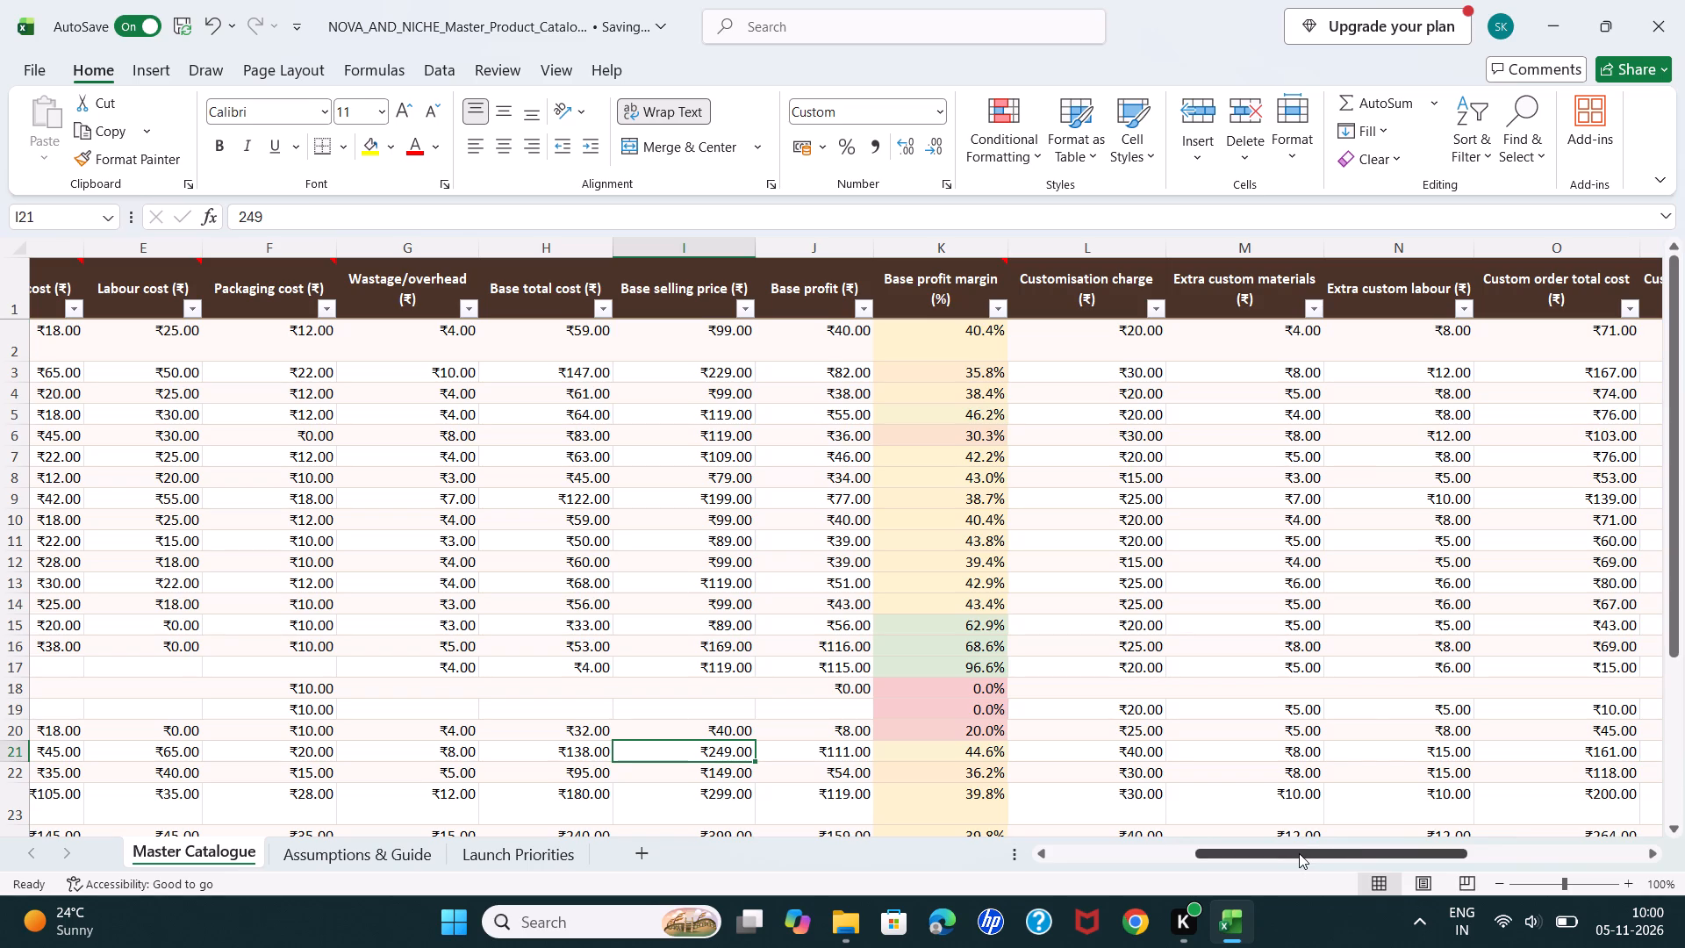
# Set the labour cost of the Embroidered Name Handkerchief in row 22 to 0.
pyautogui.moveTo(1297, 854); pyautogui.dragTo(1066, 844)
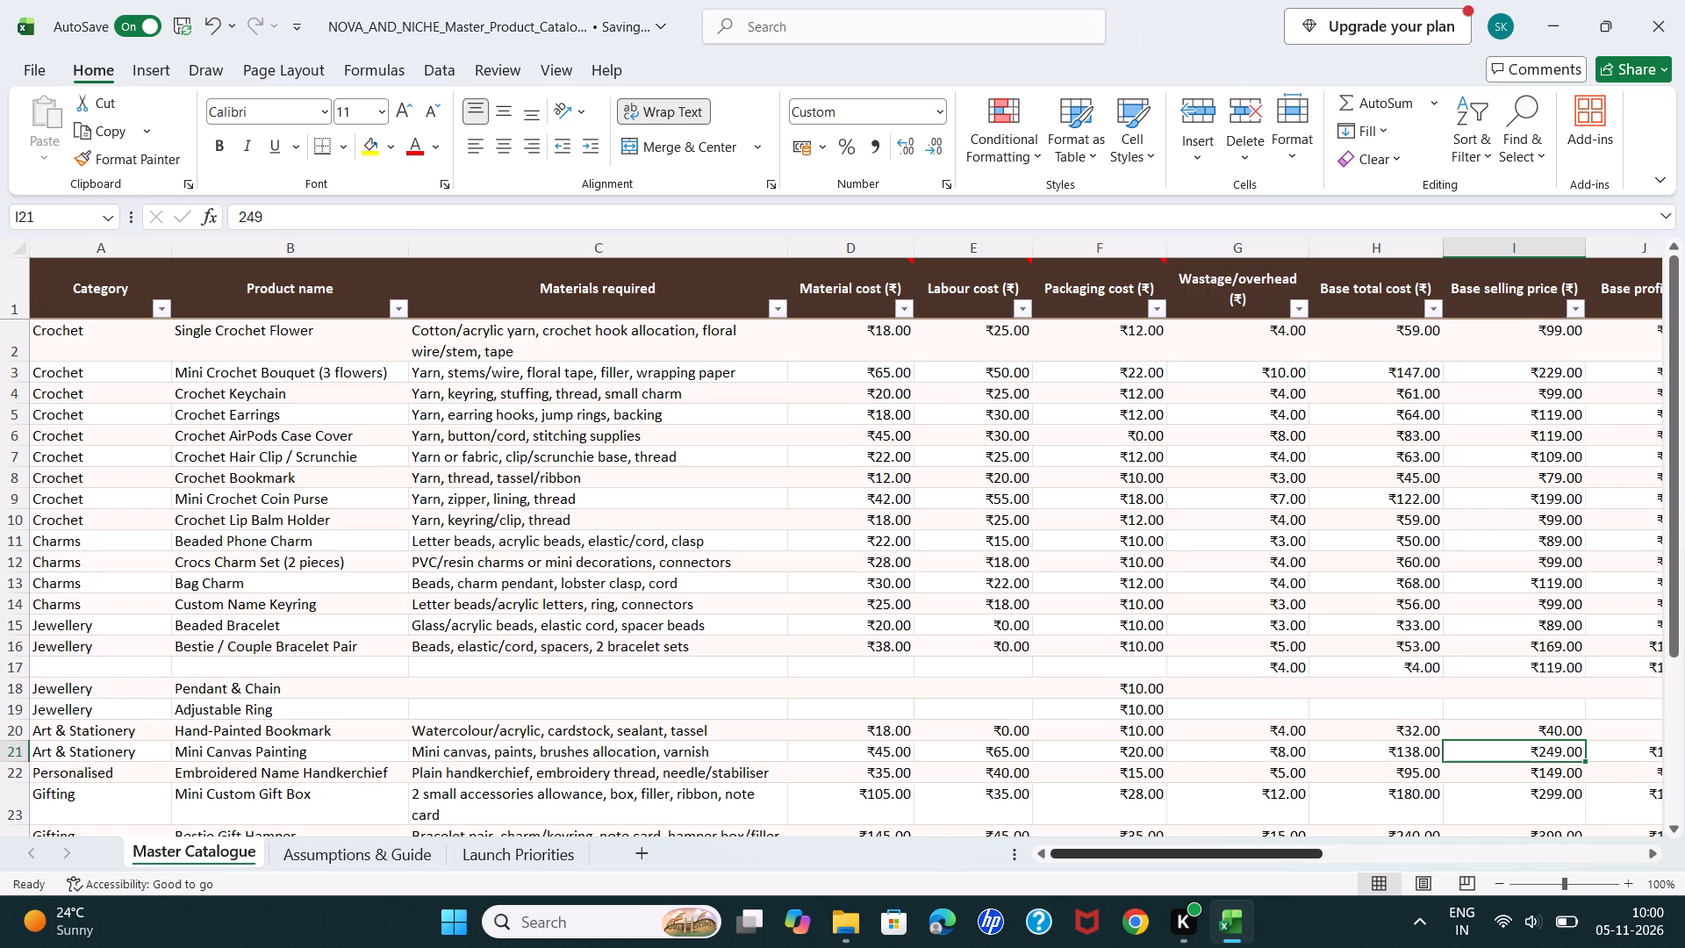
pyautogui.moveTo(1675, 626); pyautogui.dragTo(1673, 671)
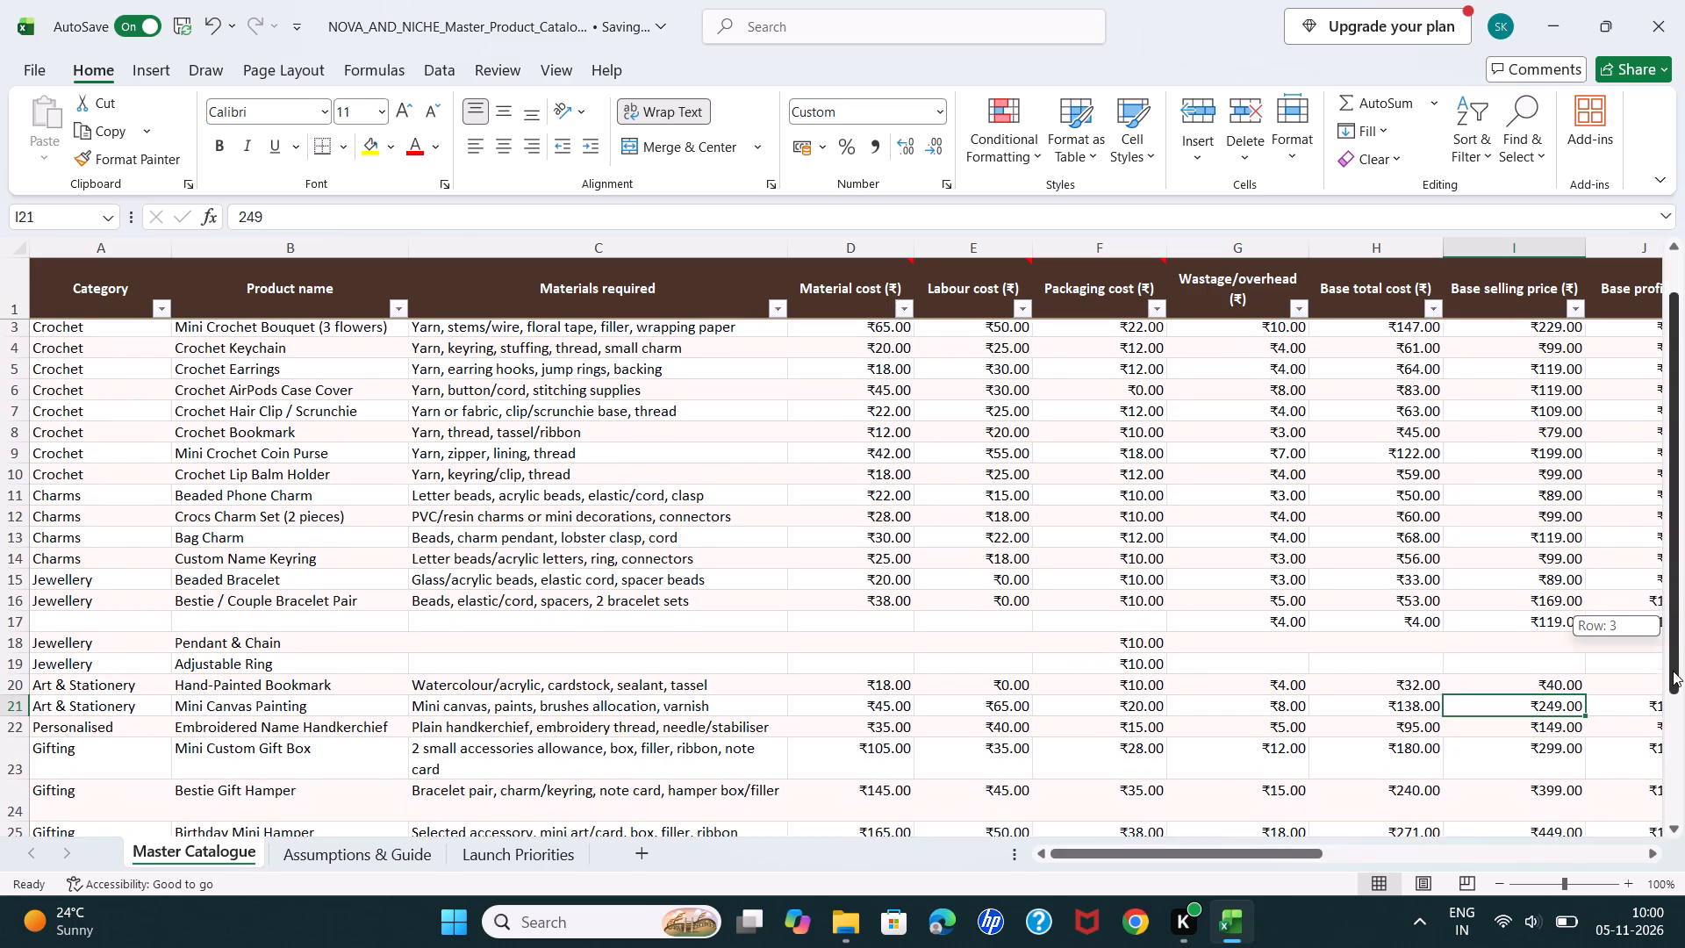
pyautogui.moveTo(1673, 671); pyautogui.dragTo(1669, 774)
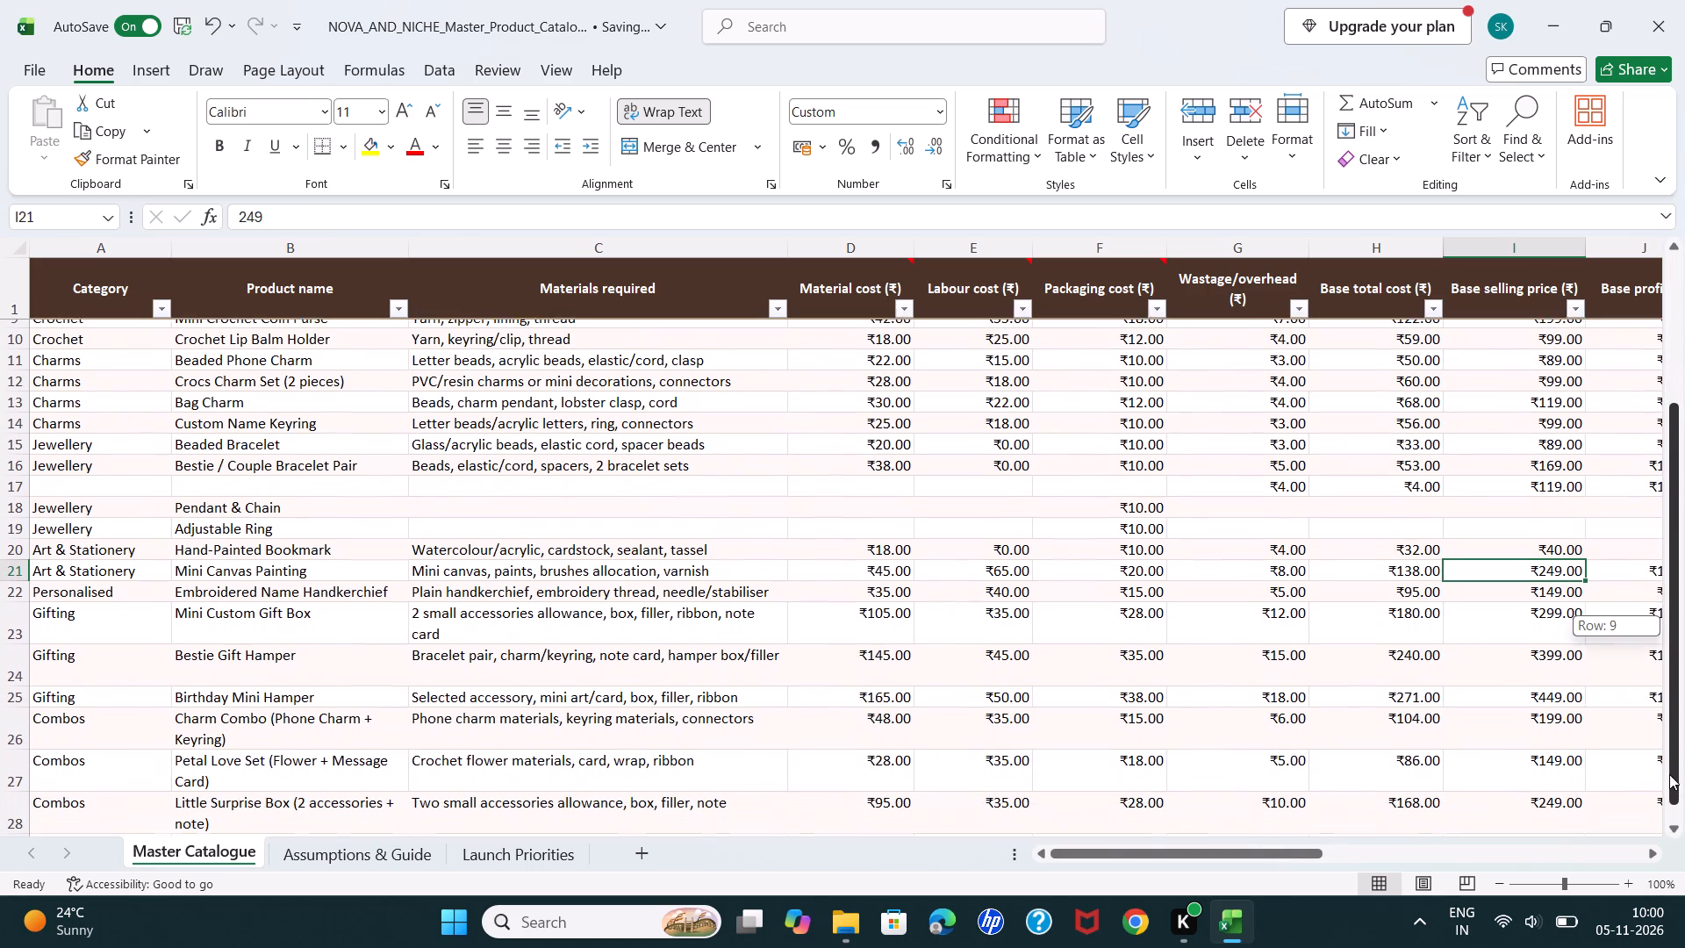
pyautogui.moveTo(1669, 774); pyautogui.dragTo(1669, 801)
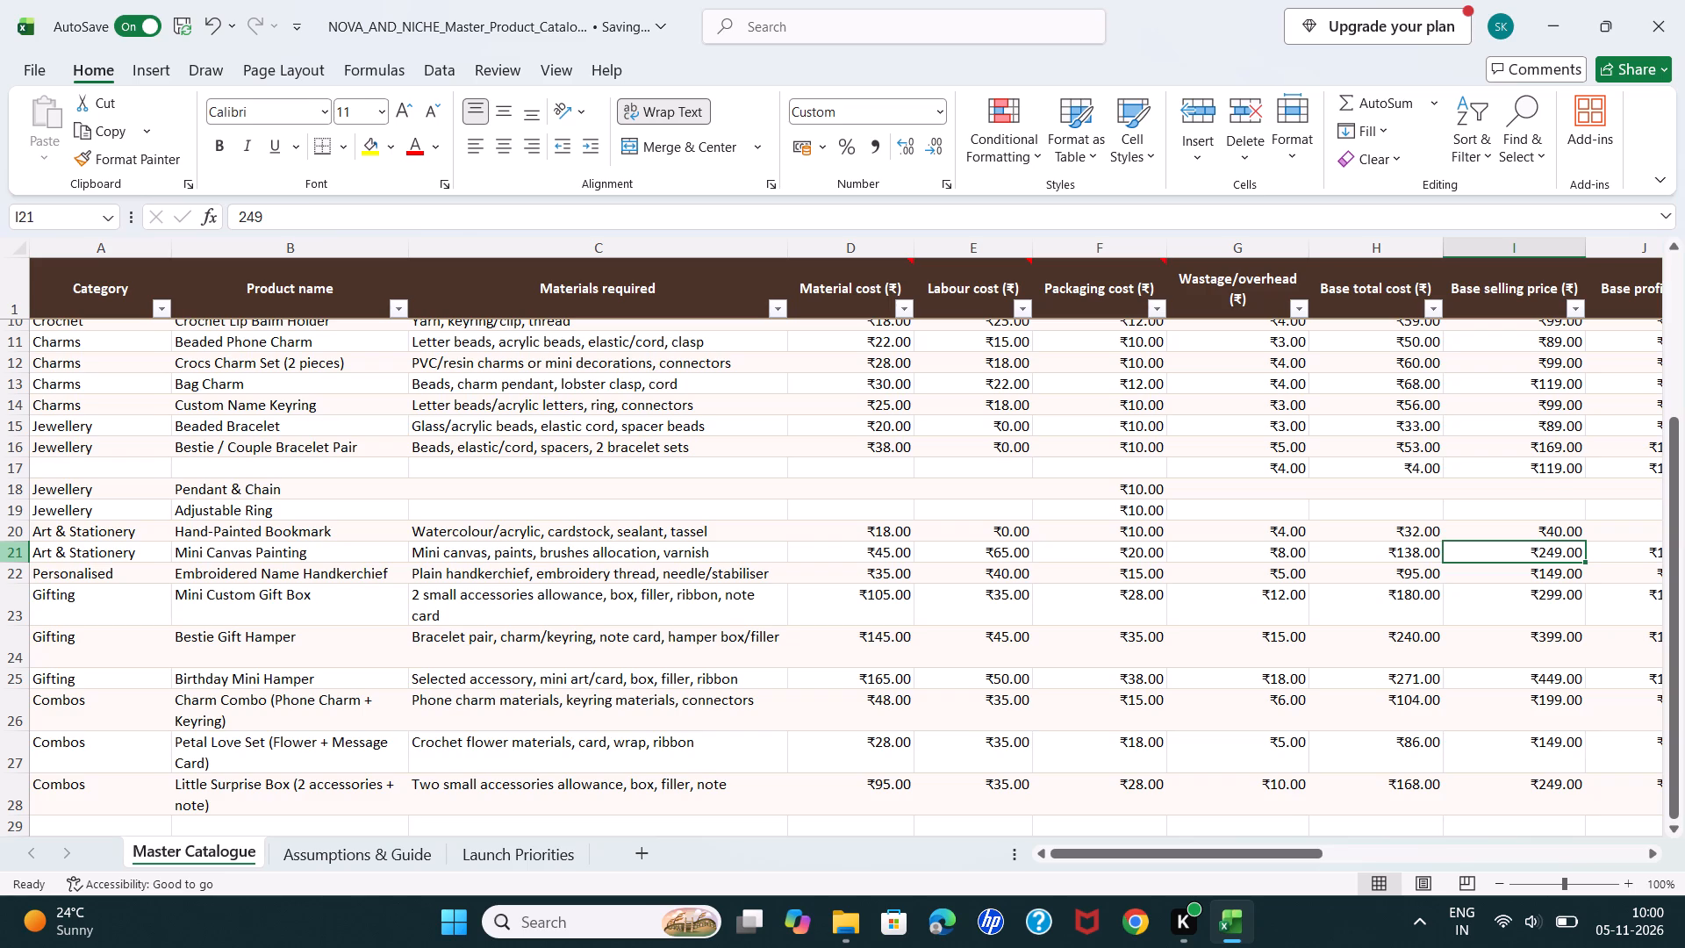
pyautogui.click(853, 553)
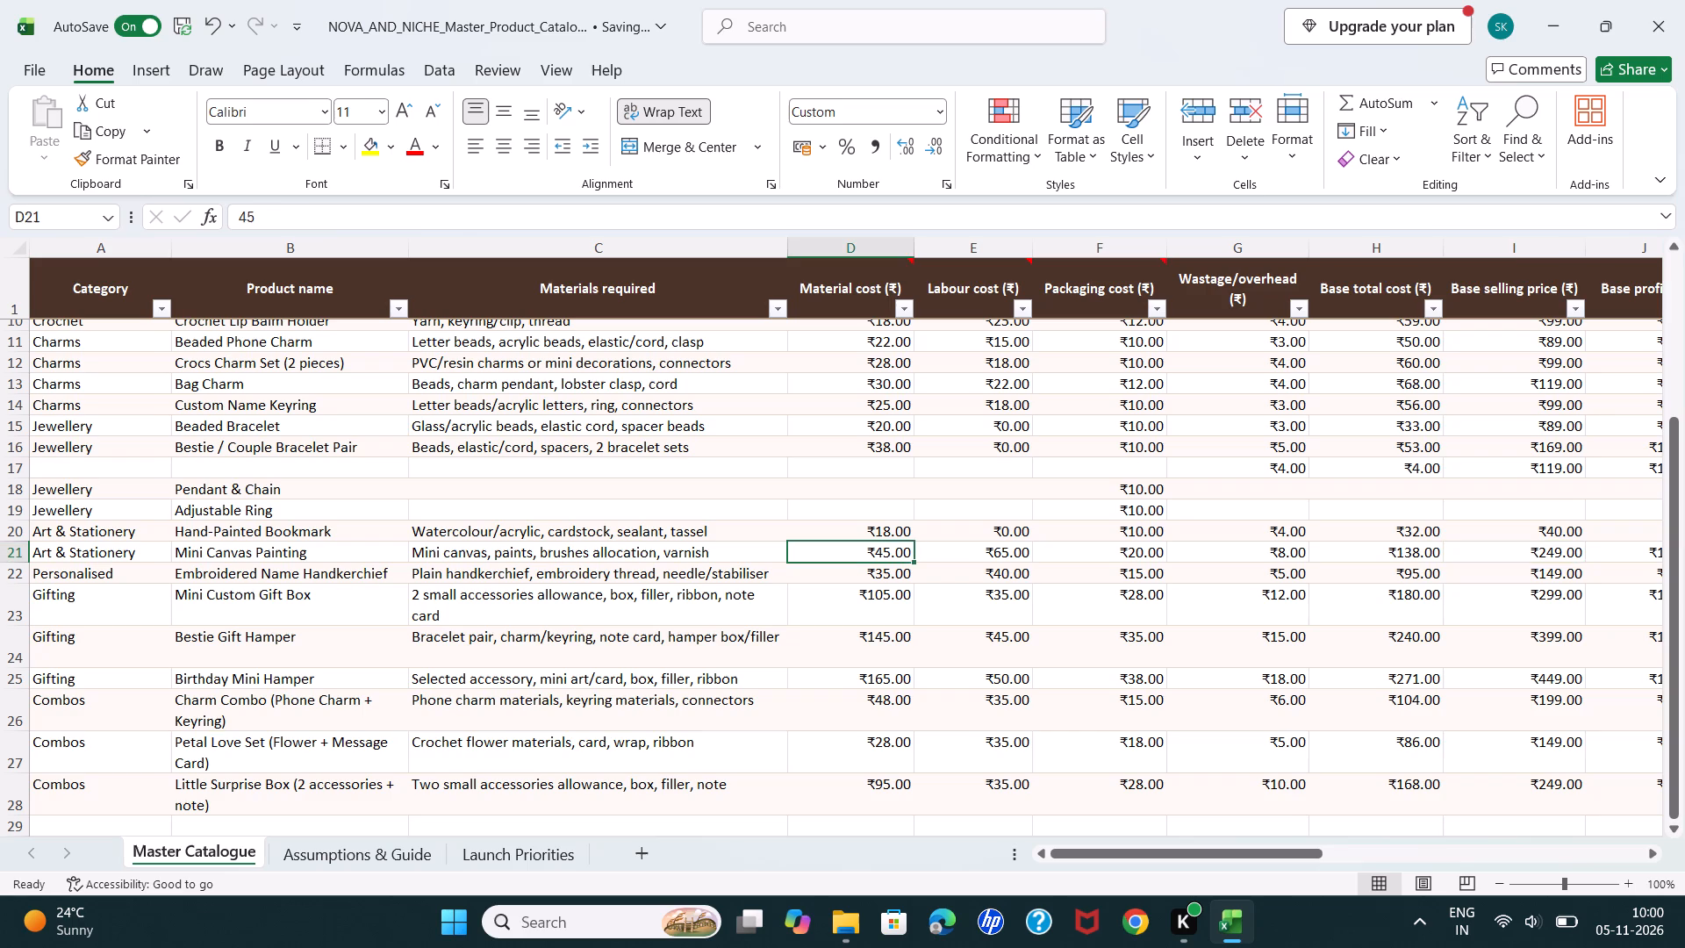
pyautogui.click(819, 576)
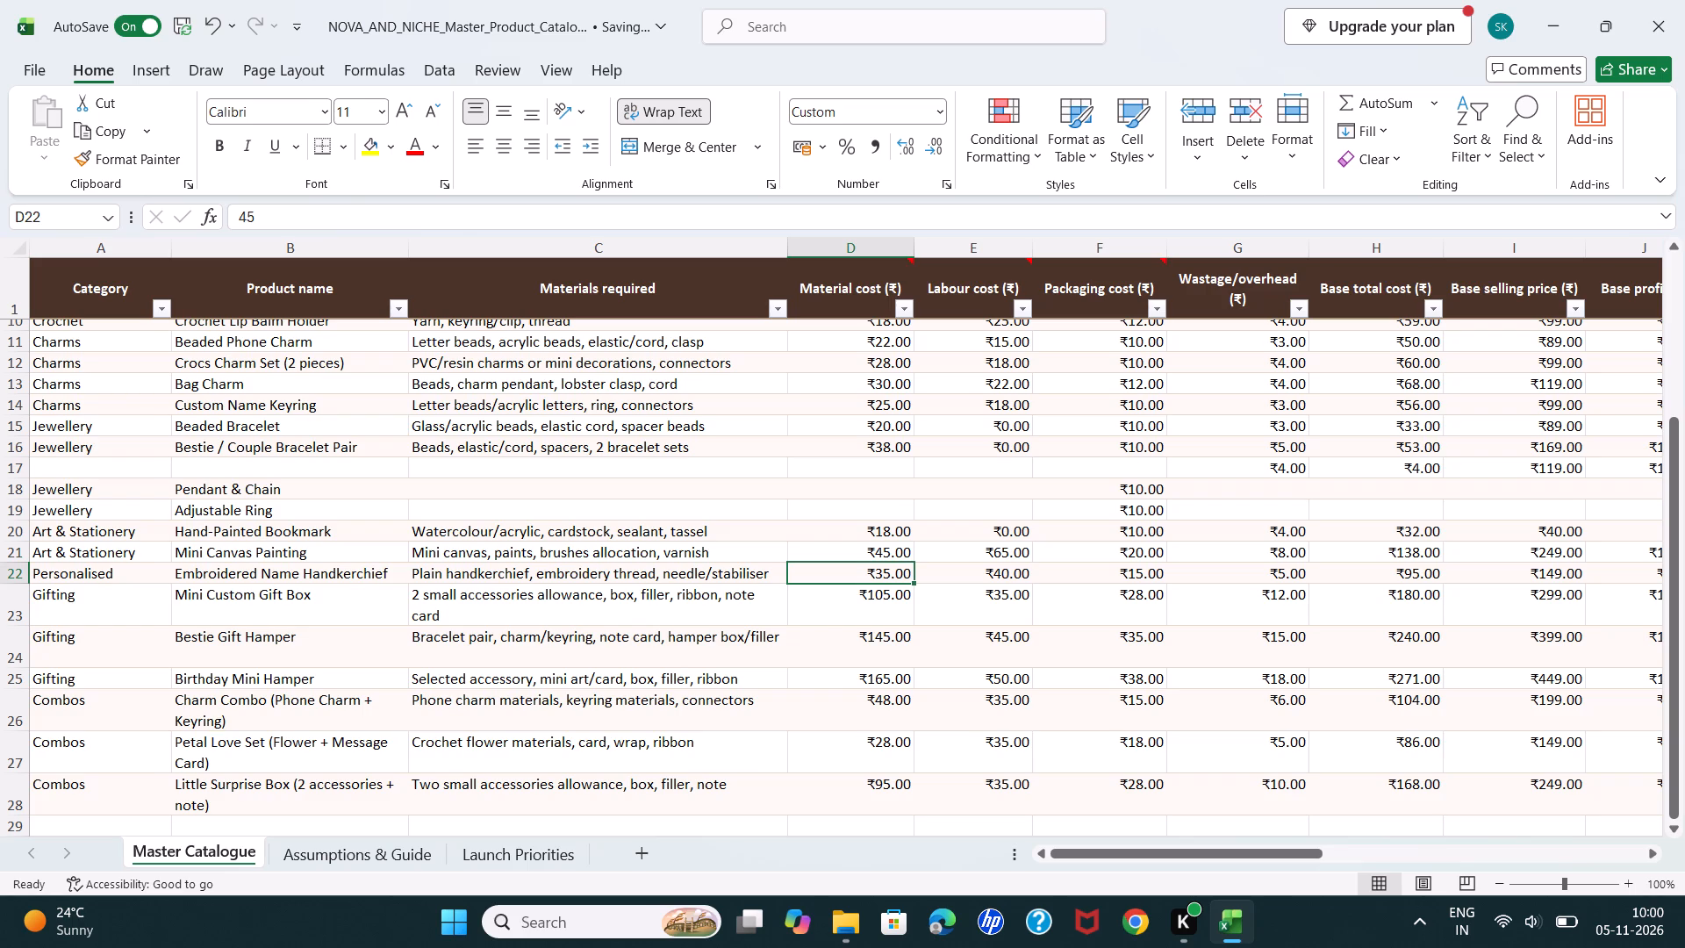
pyautogui.click(942, 604)
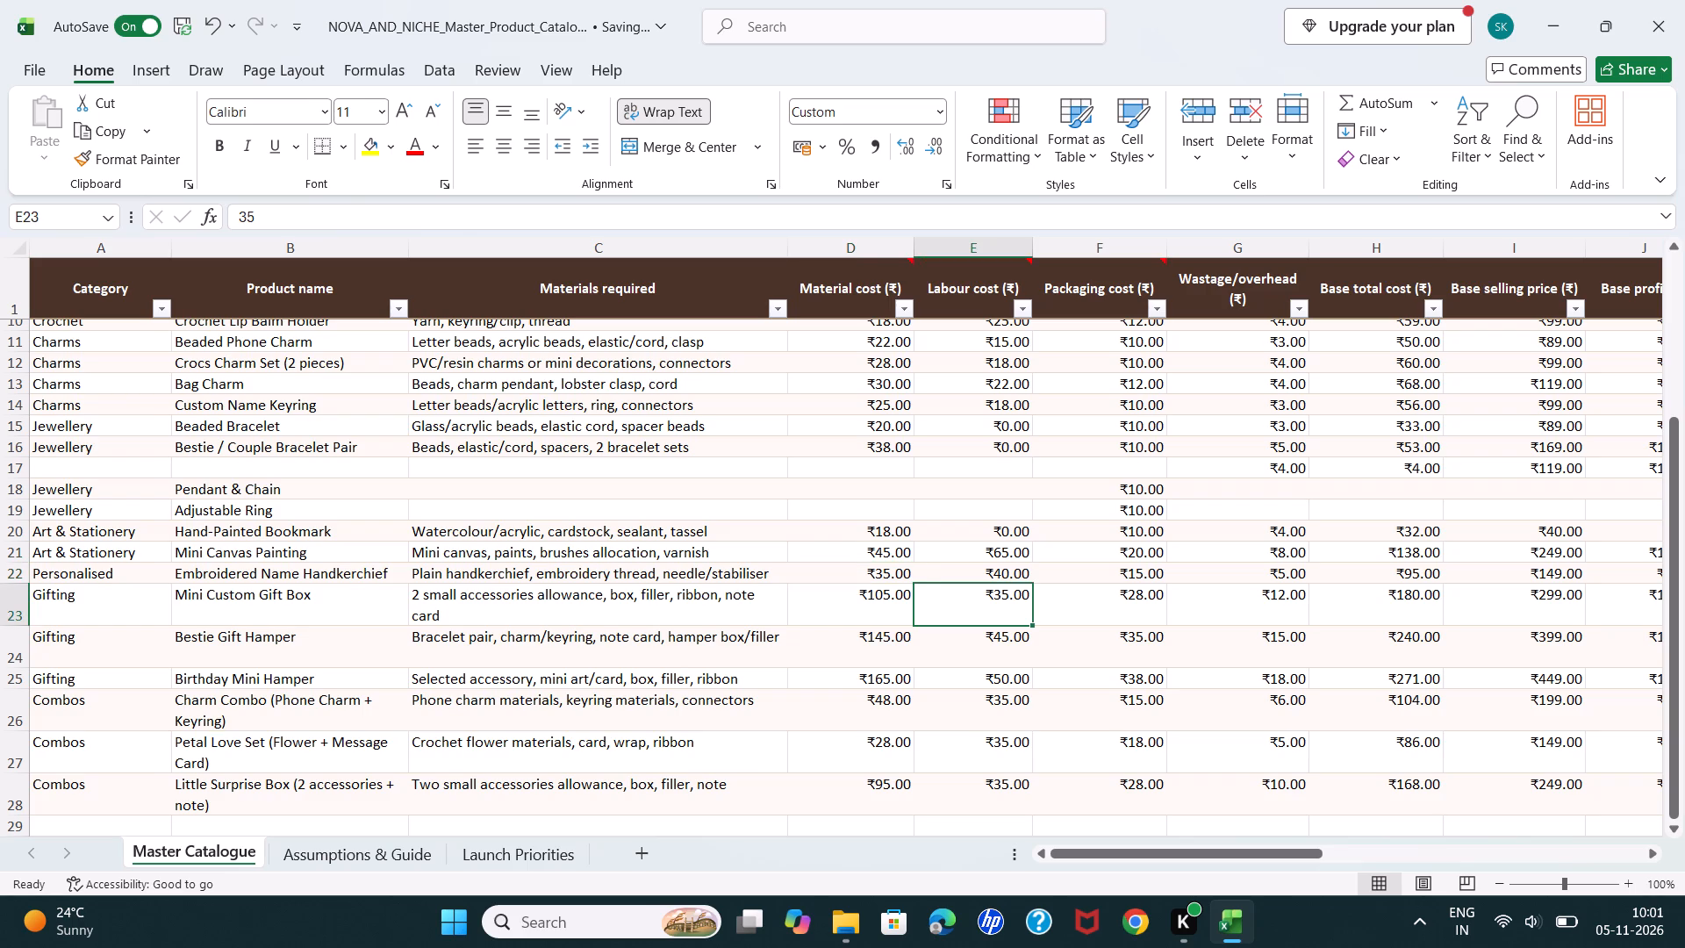
pyautogui.click(970, 574)
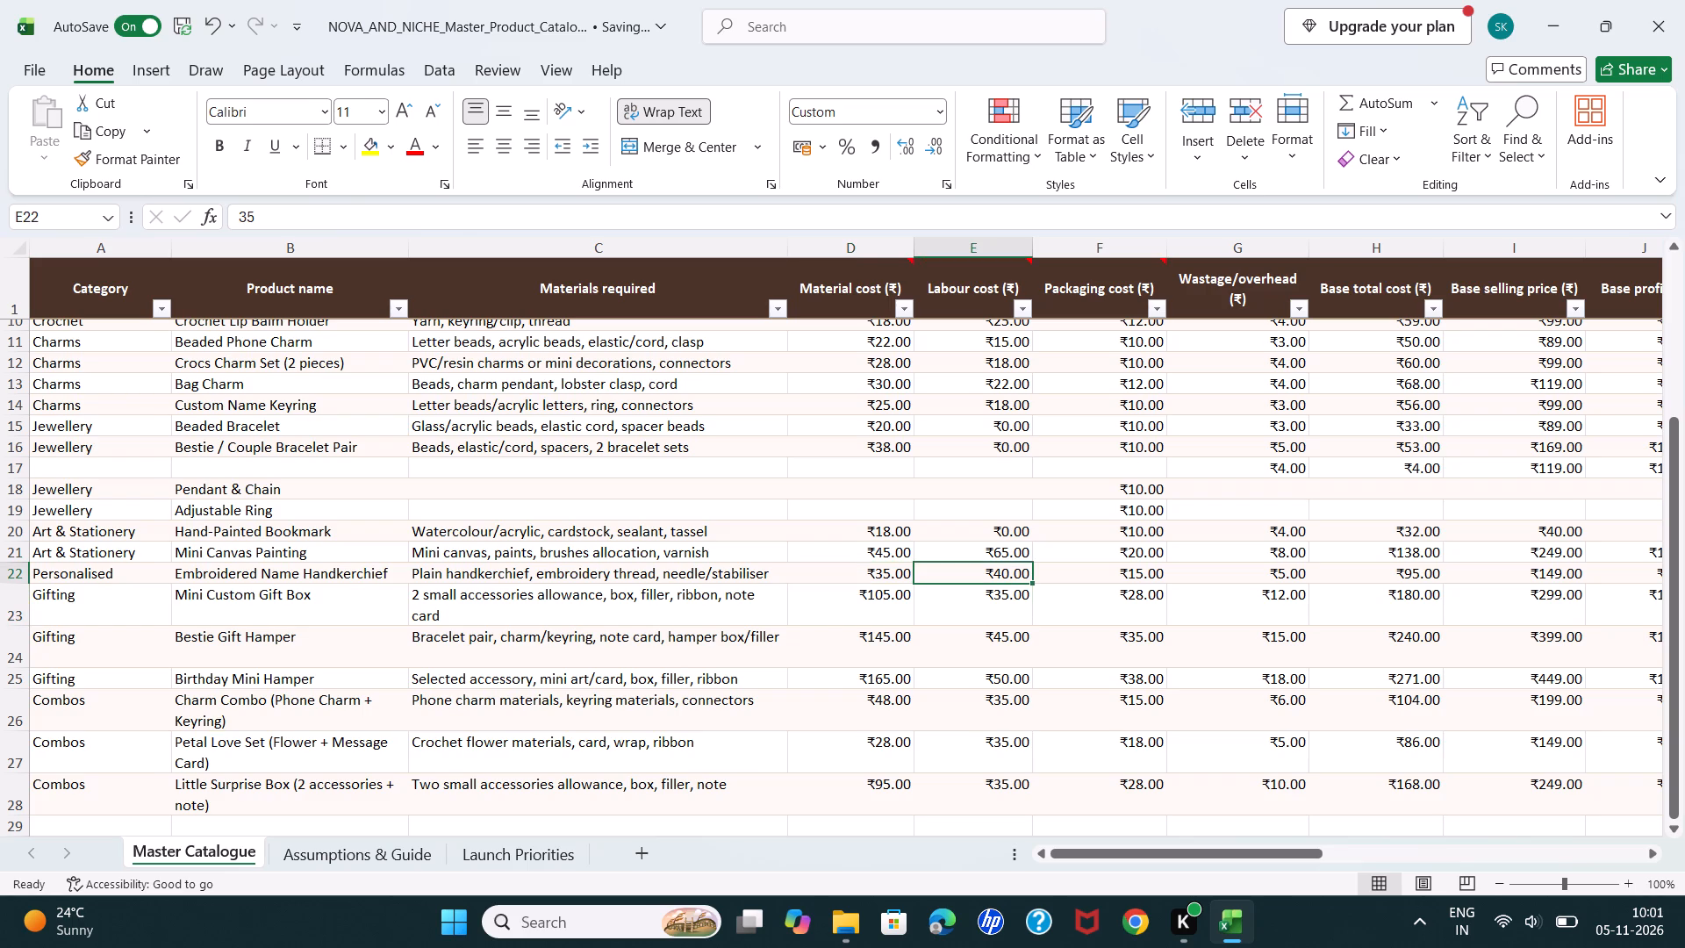
pyautogui.write('00')
pyautogui.press('Return')
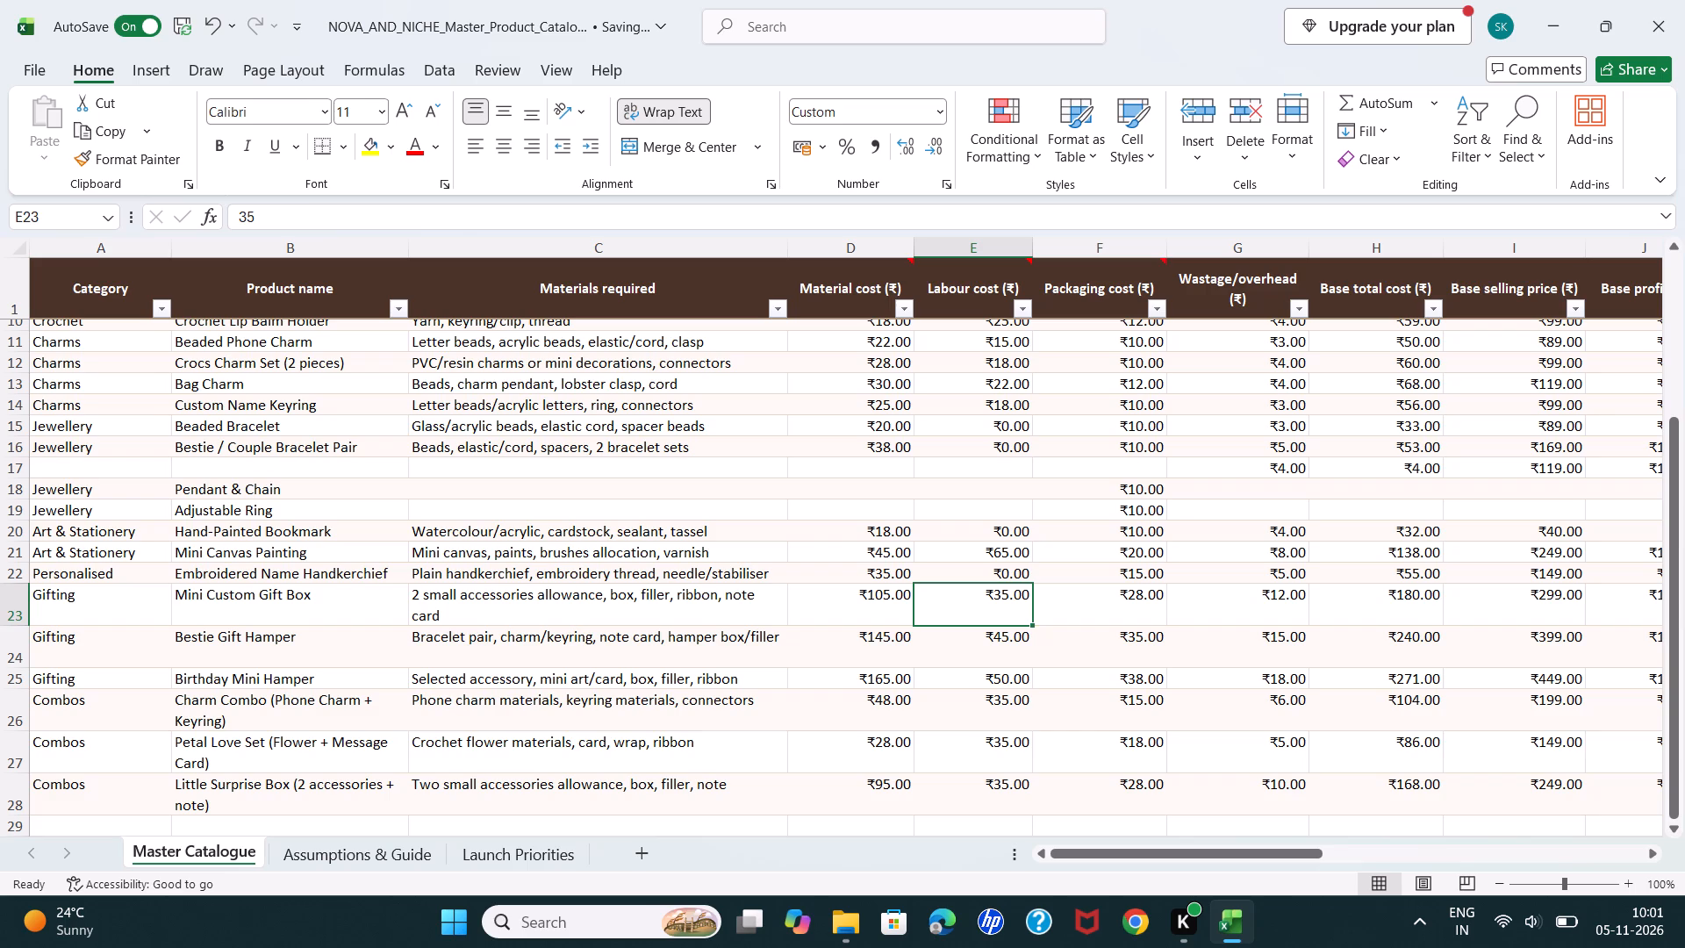
# Set the base selling price of the Embroidered Name Handkerchief in row 22 to 89.
pyautogui.click(1567, 579)
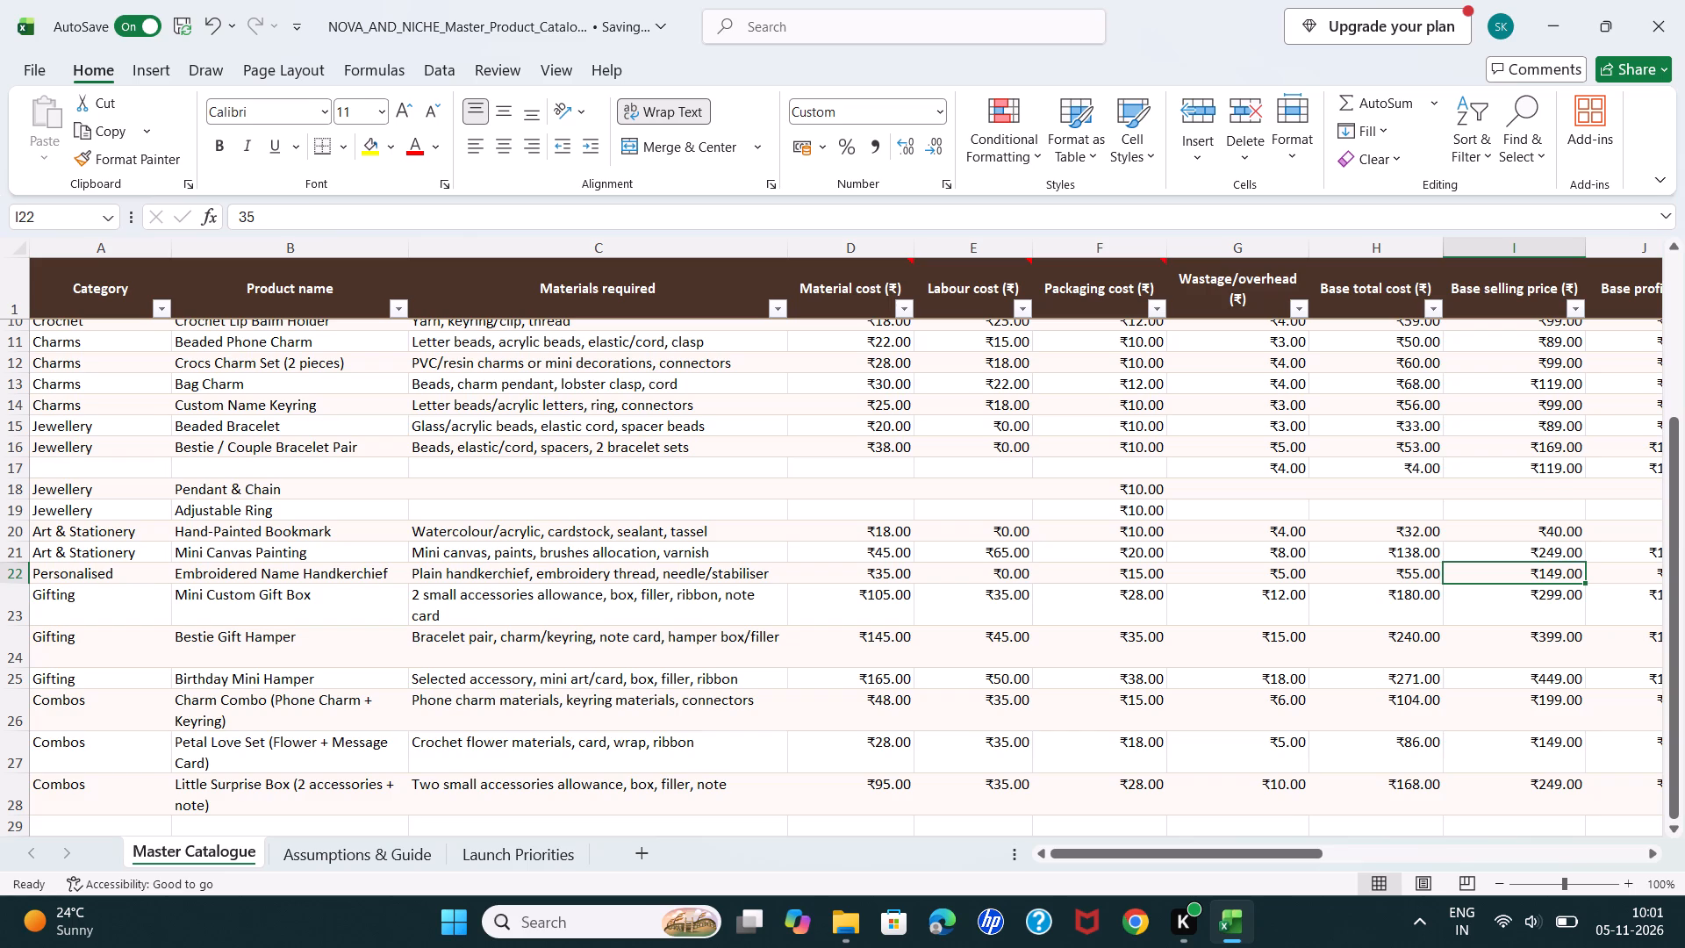
pyautogui.click(1517, 576)
pyautogui.click(1568, 571)
pyautogui.write('89')
pyautogui.press('Return')
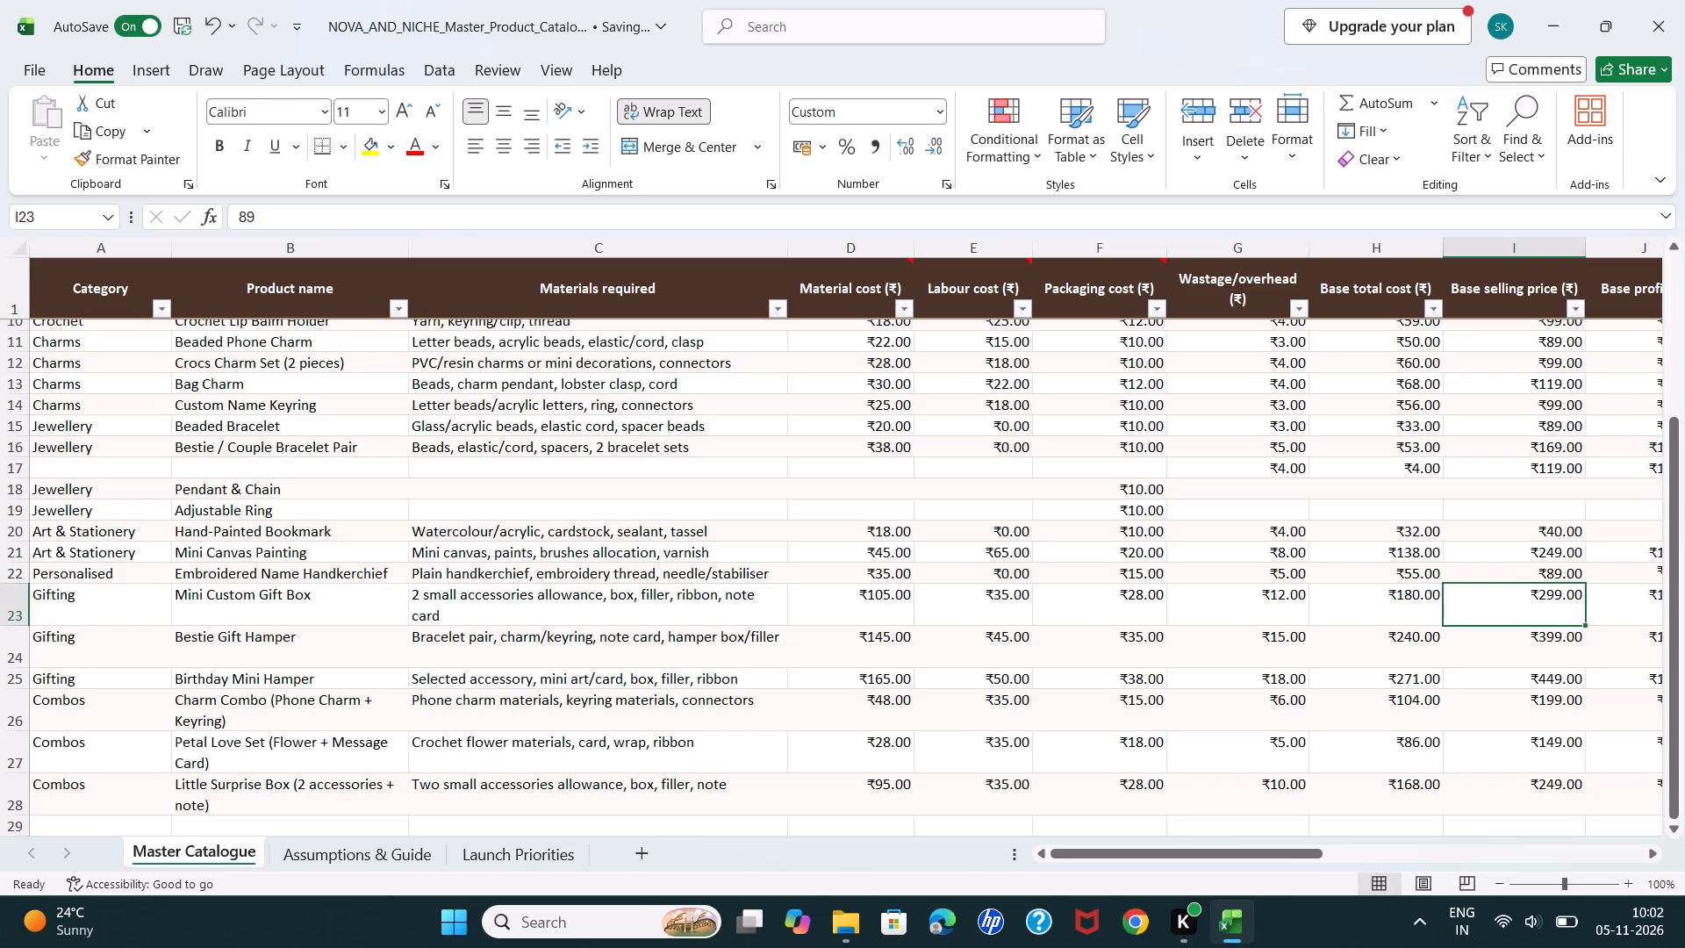
# Set the packaging cost of the Embroidered Name Handkerchief in row 22 to 10.
pyautogui.click(1129, 570)
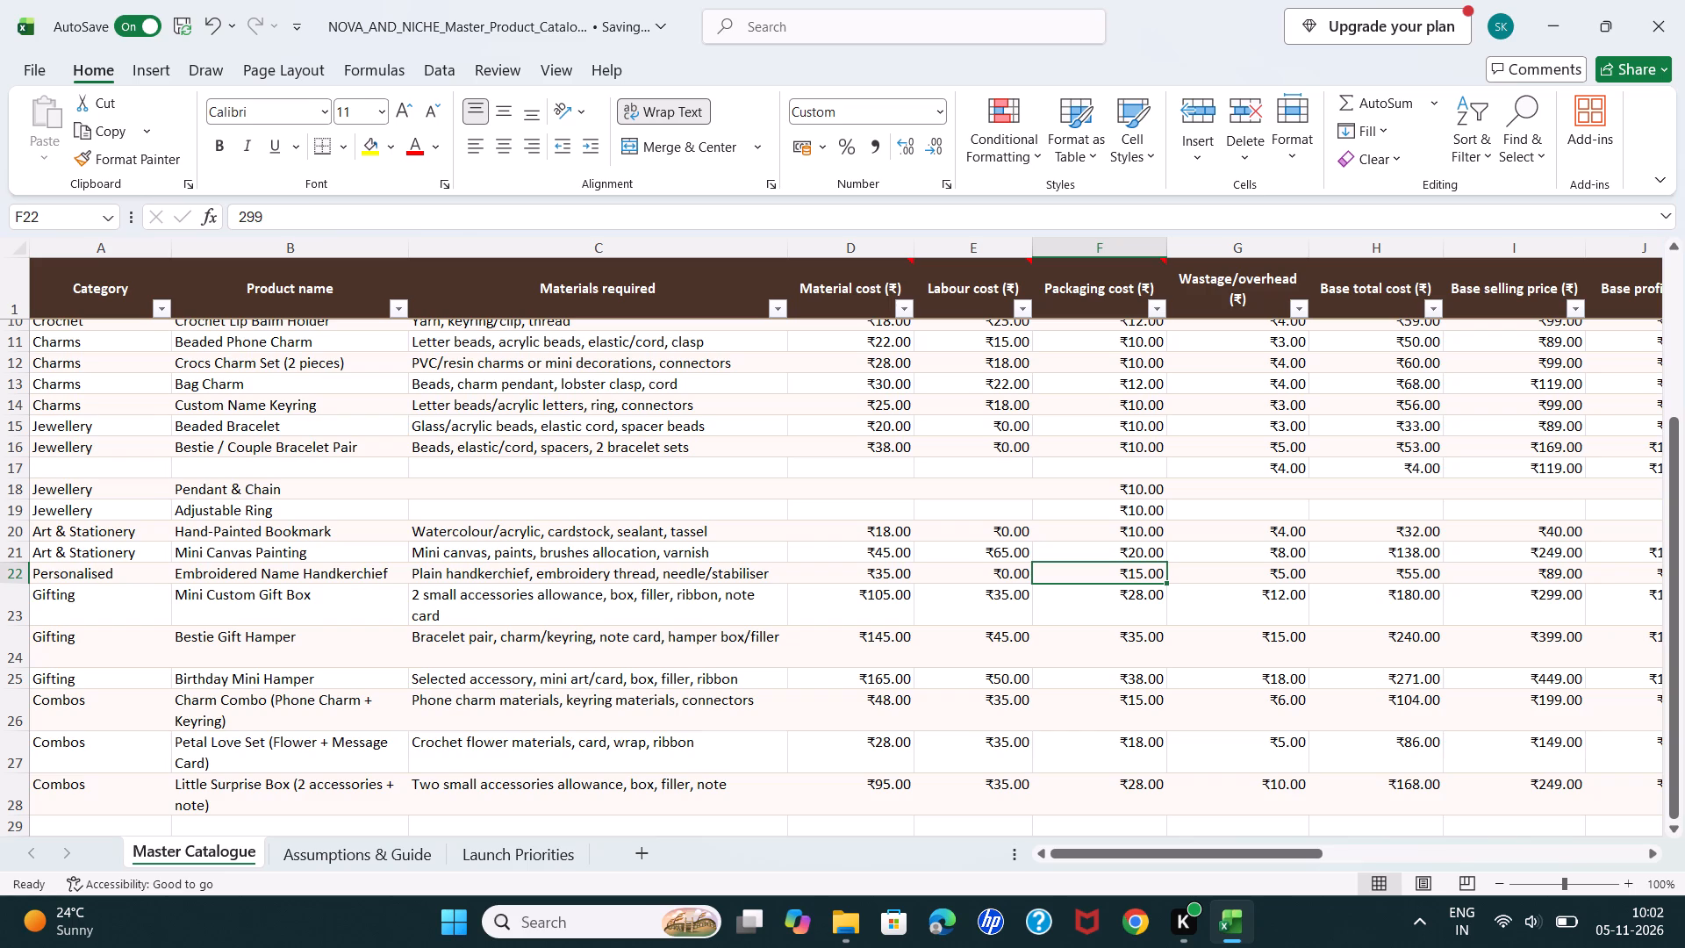
pyautogui.write('10')
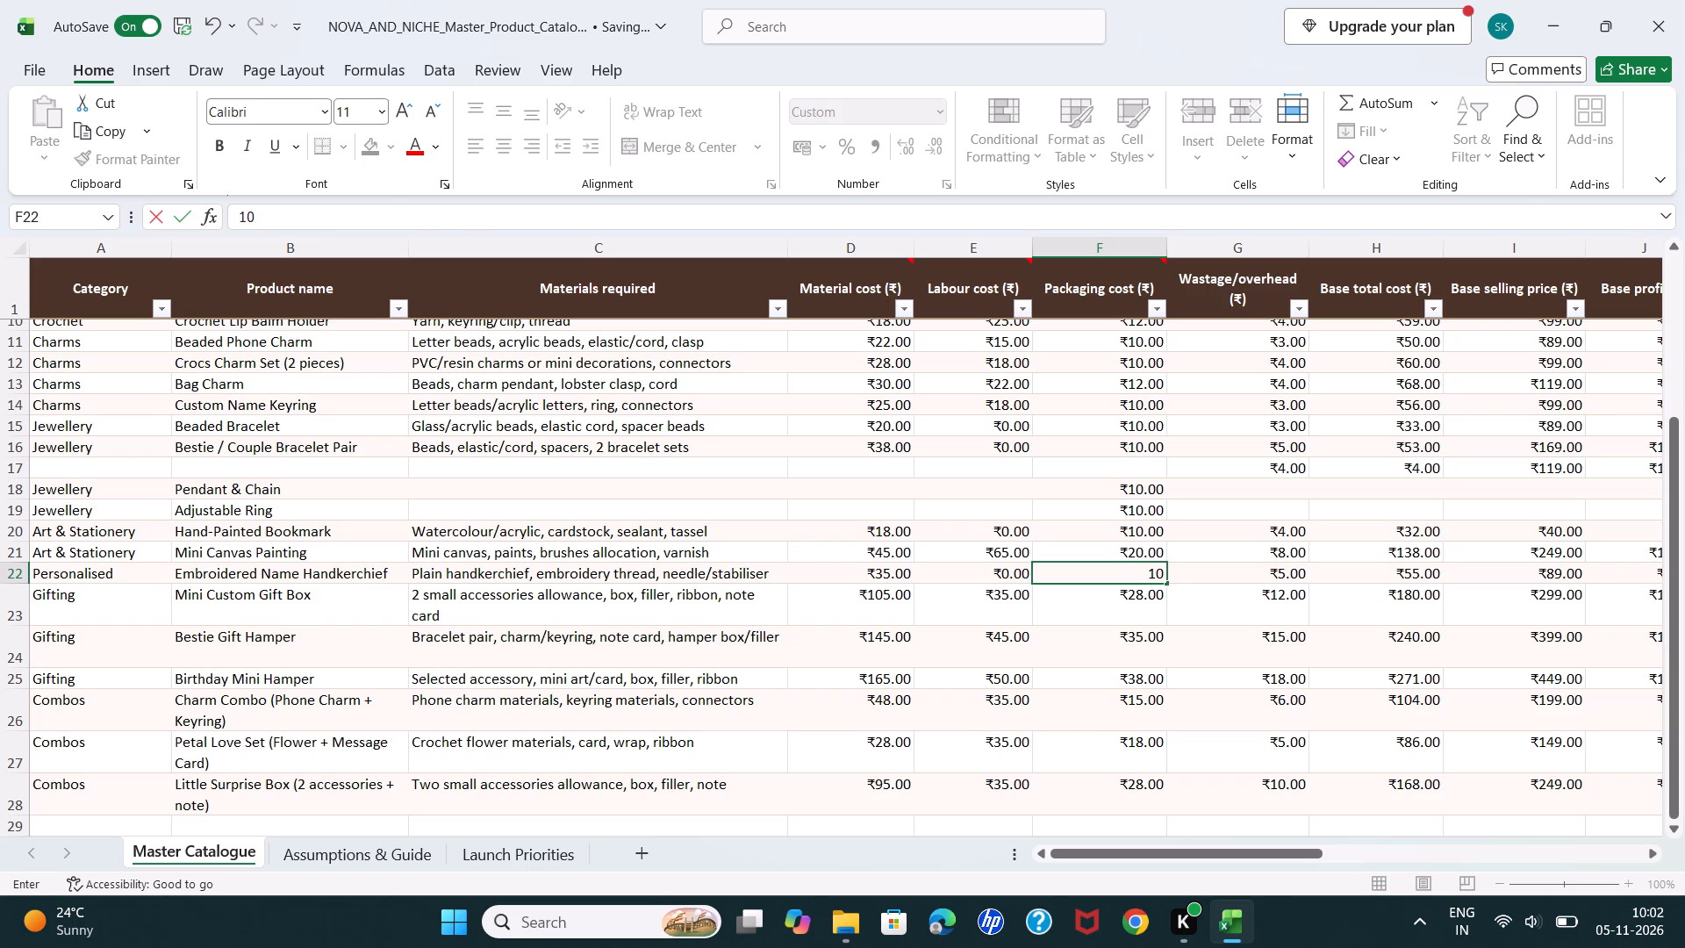
pyautogui.press('Return')
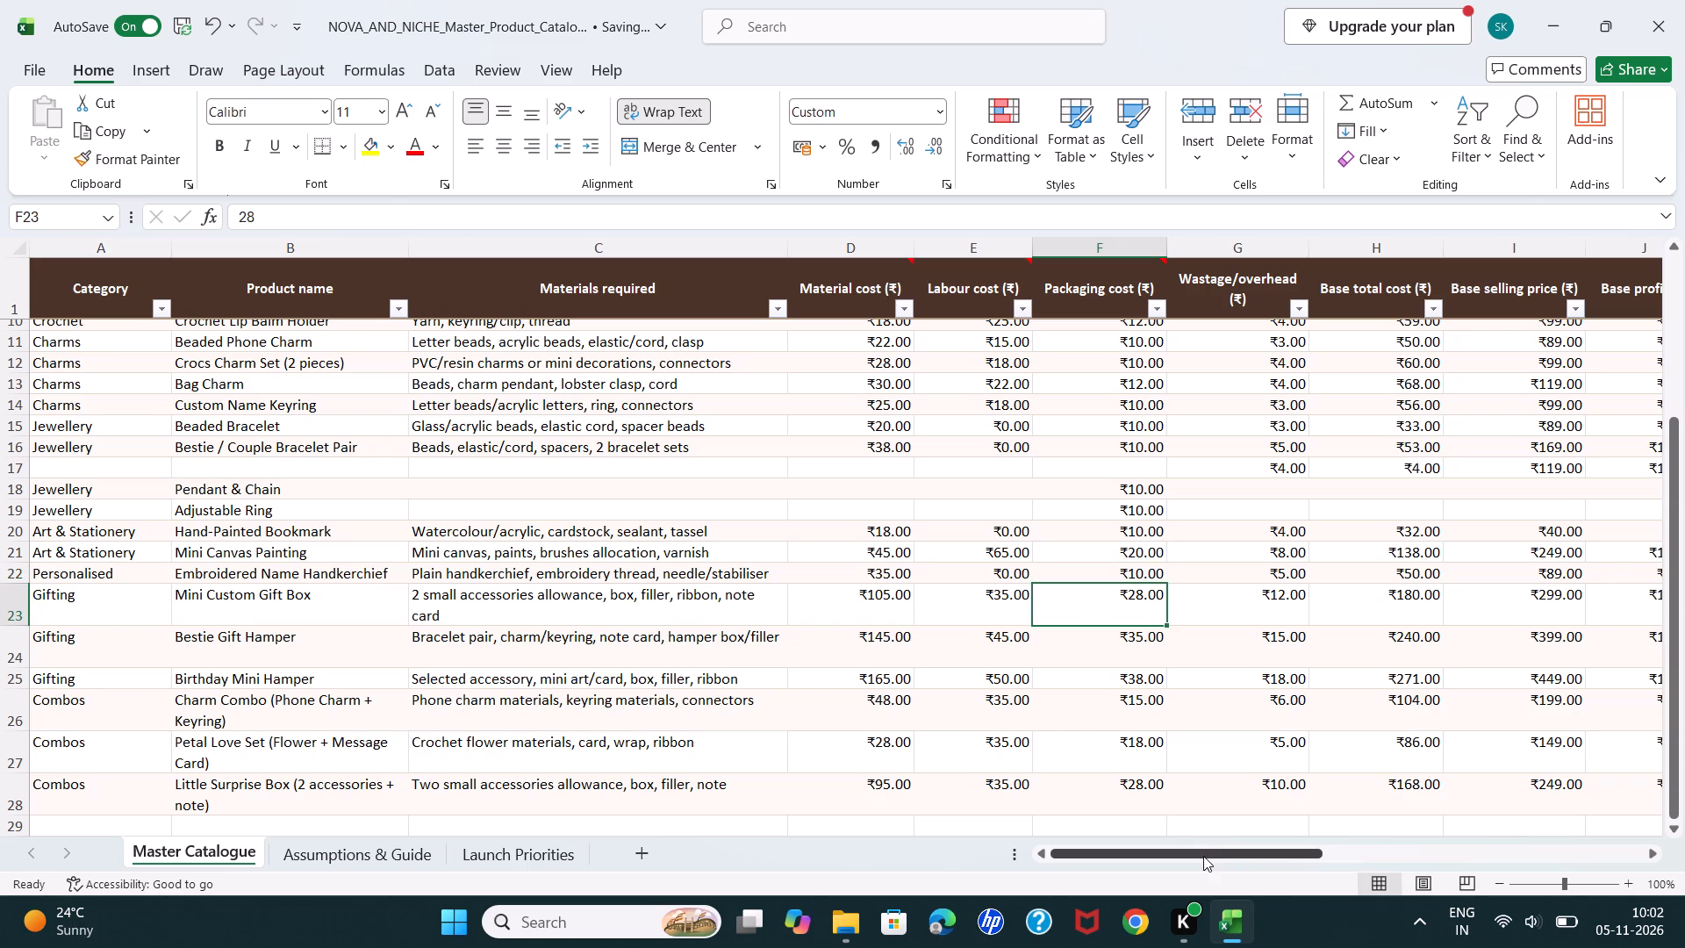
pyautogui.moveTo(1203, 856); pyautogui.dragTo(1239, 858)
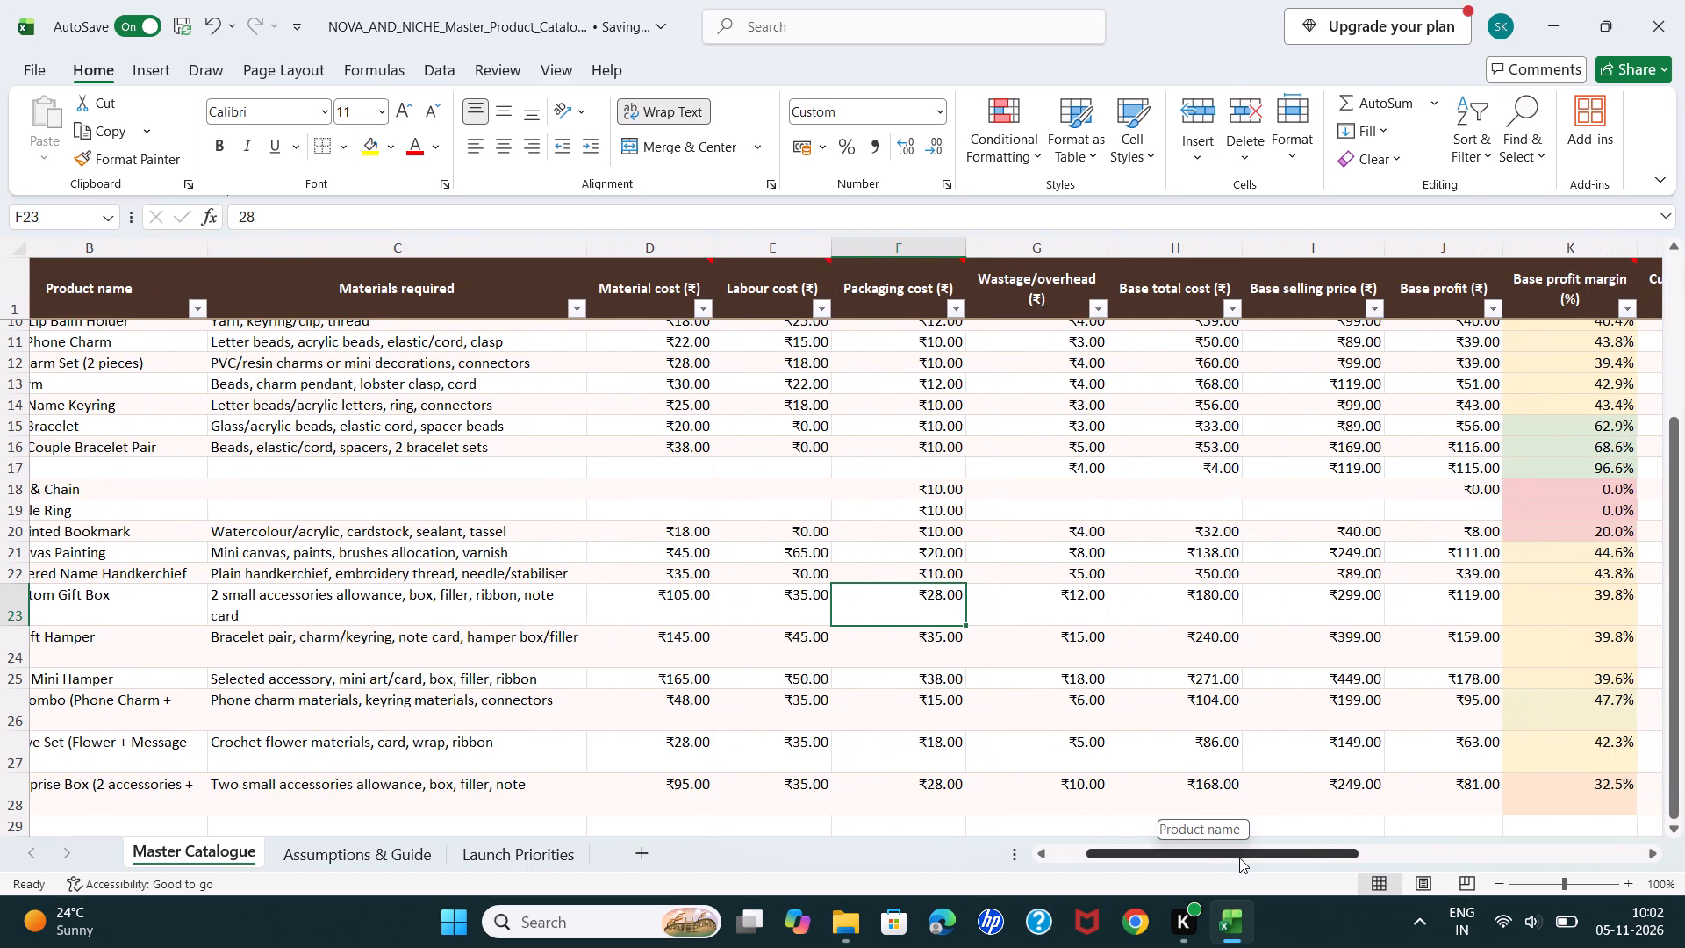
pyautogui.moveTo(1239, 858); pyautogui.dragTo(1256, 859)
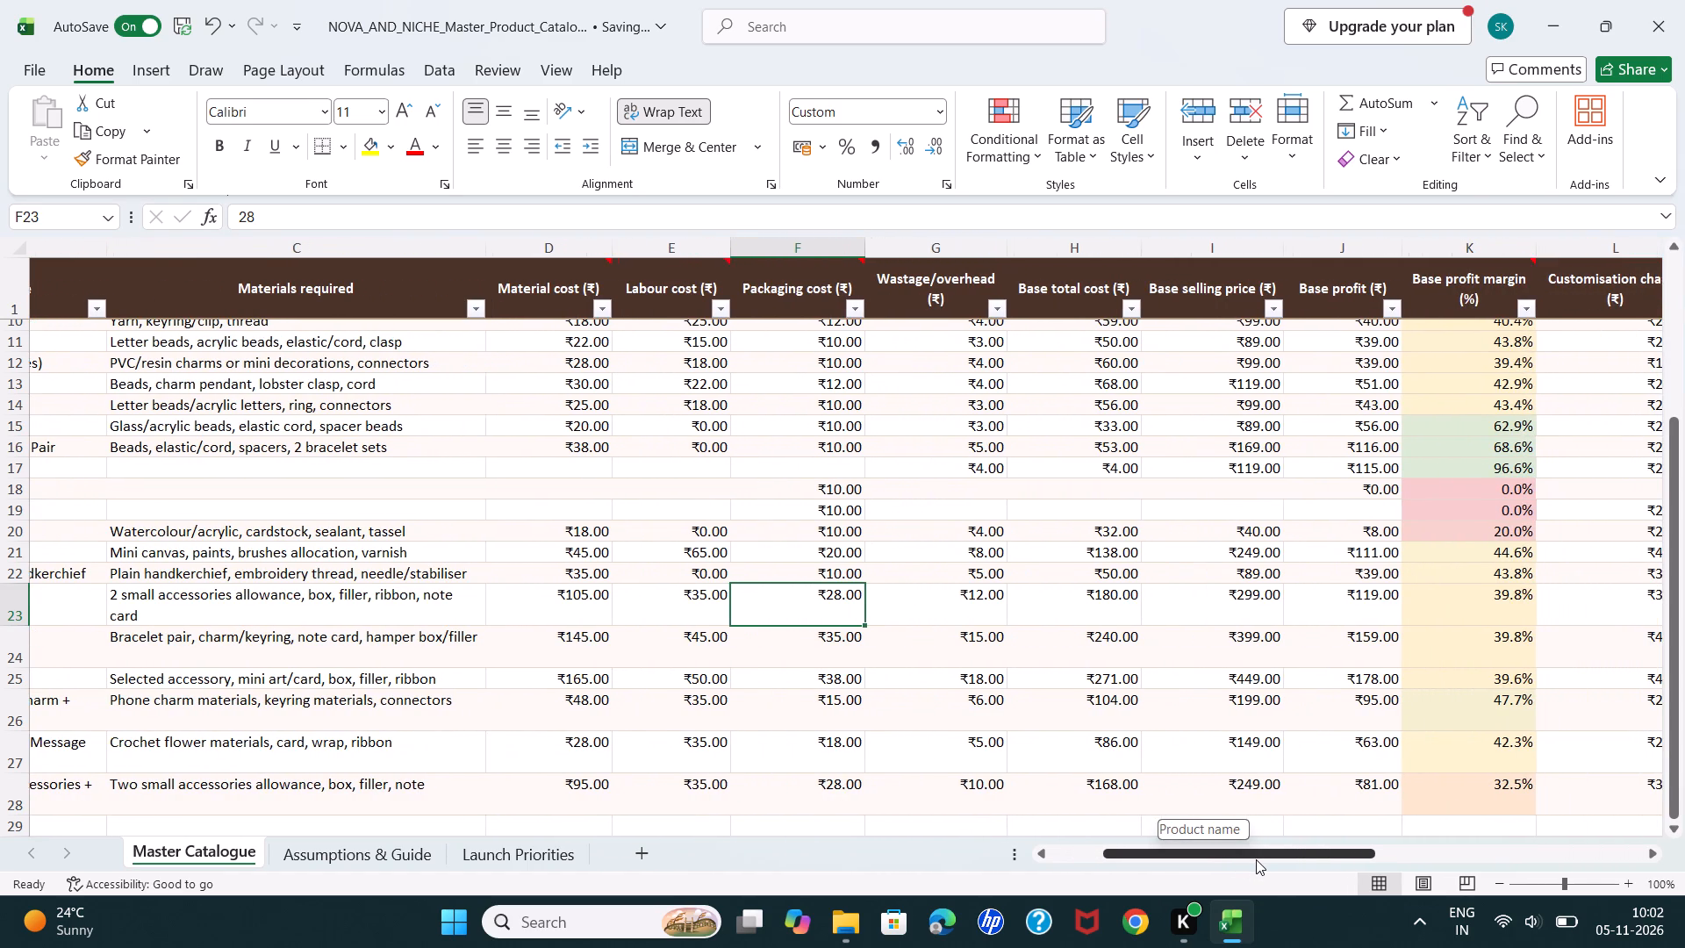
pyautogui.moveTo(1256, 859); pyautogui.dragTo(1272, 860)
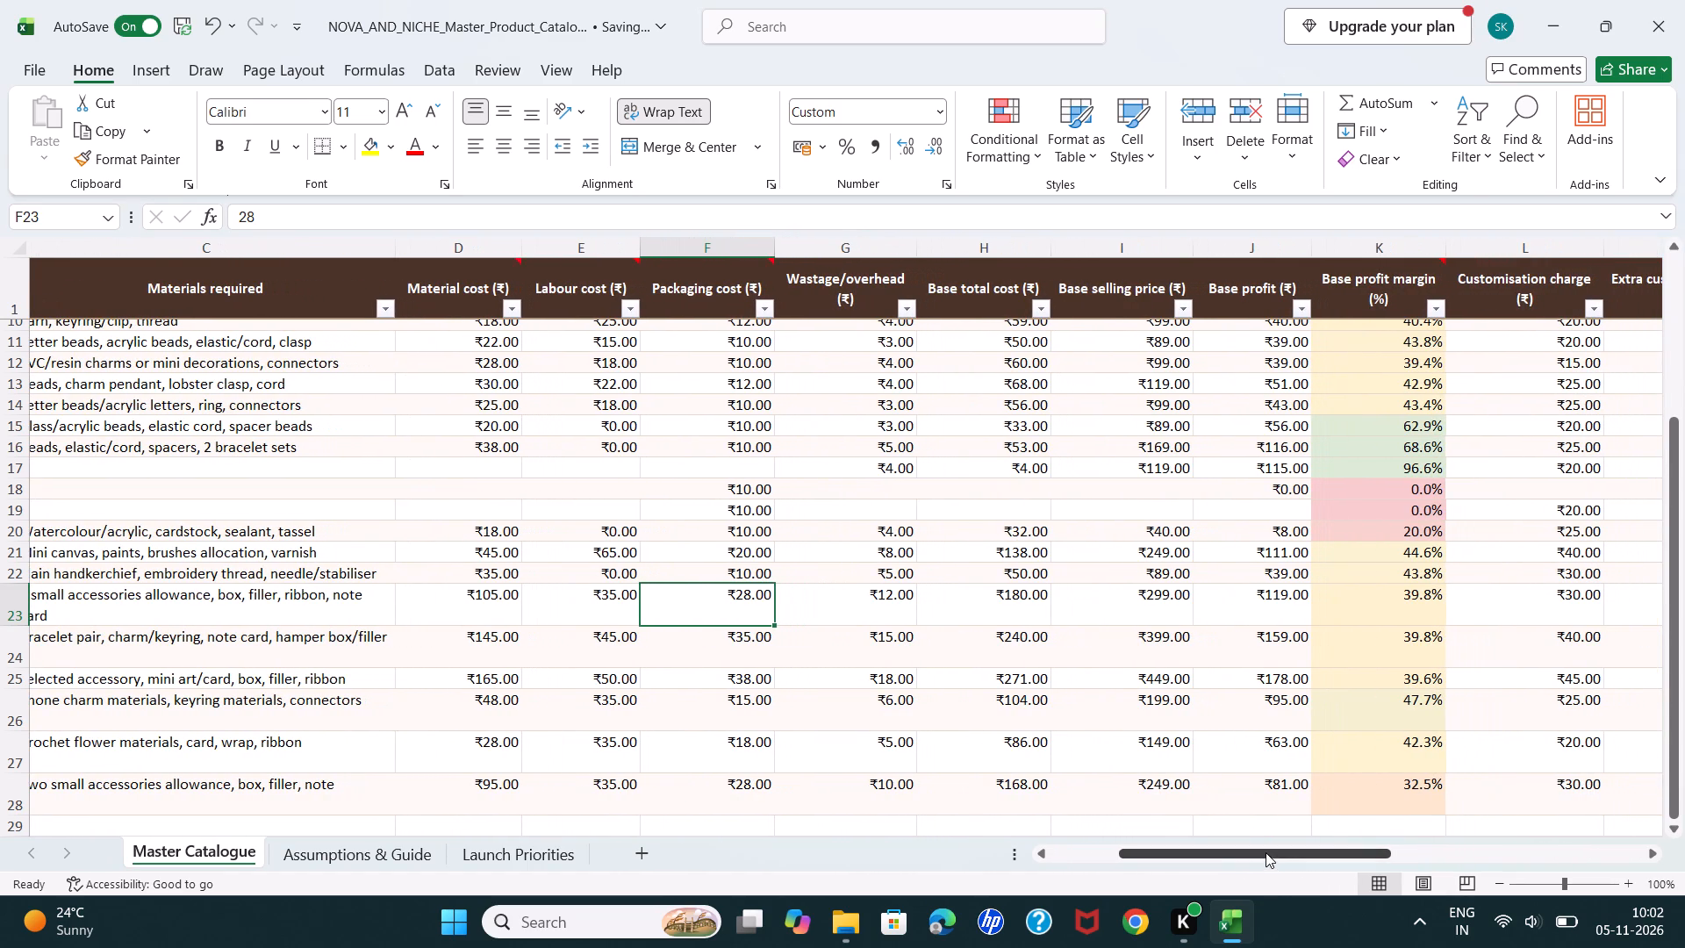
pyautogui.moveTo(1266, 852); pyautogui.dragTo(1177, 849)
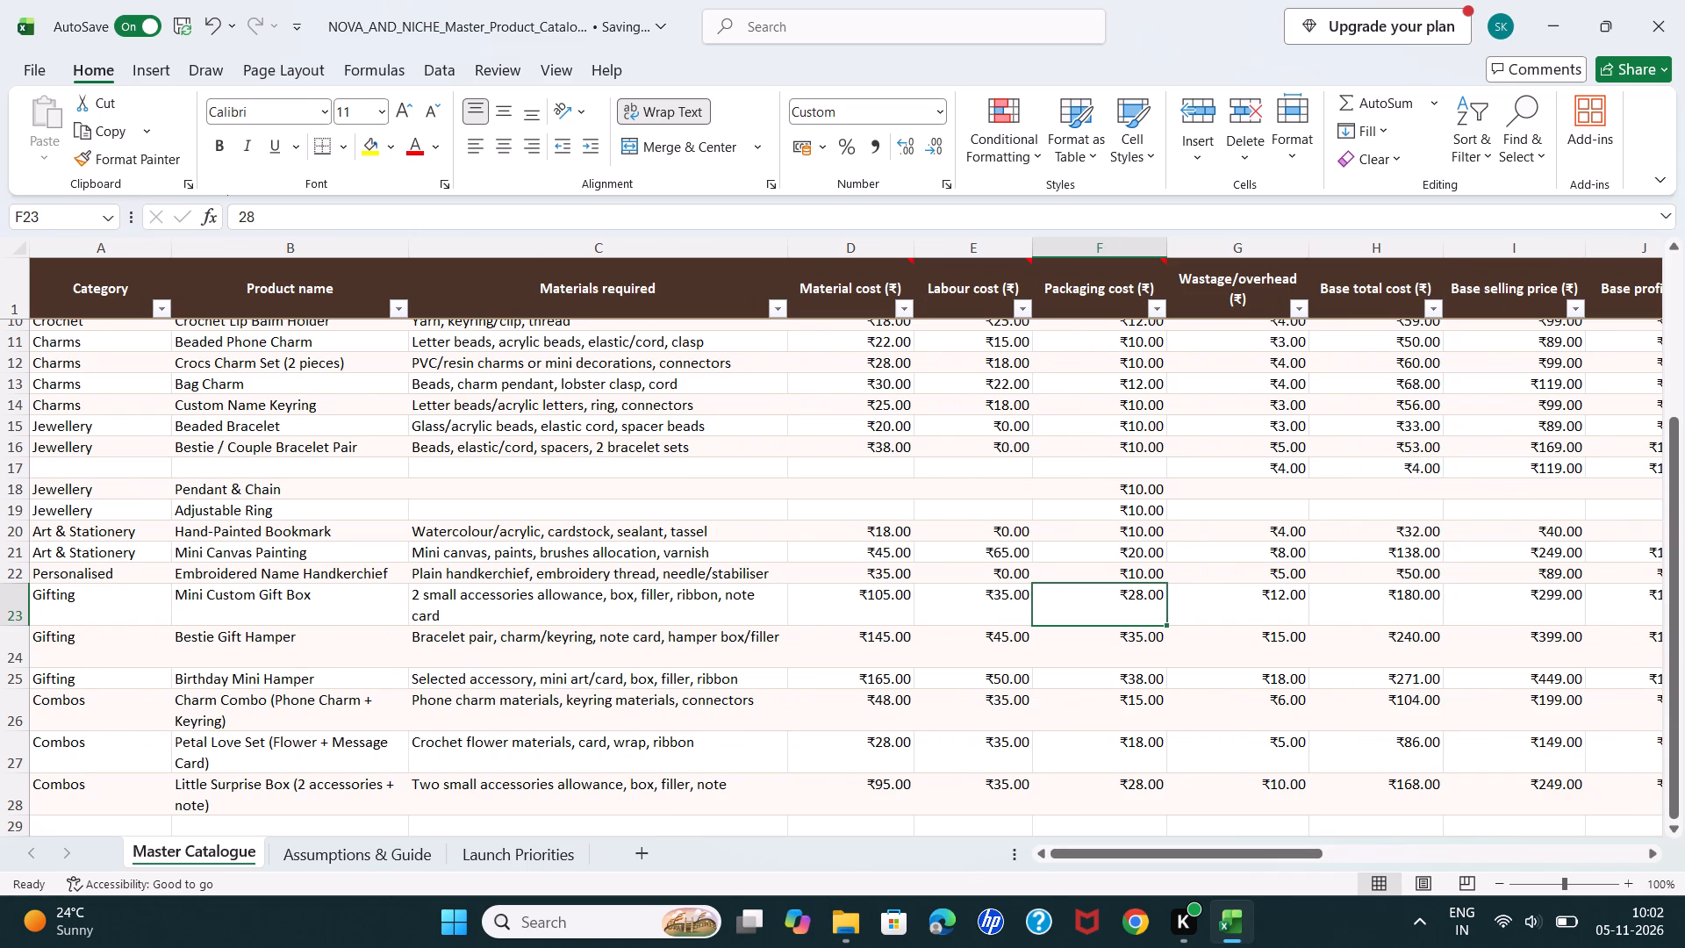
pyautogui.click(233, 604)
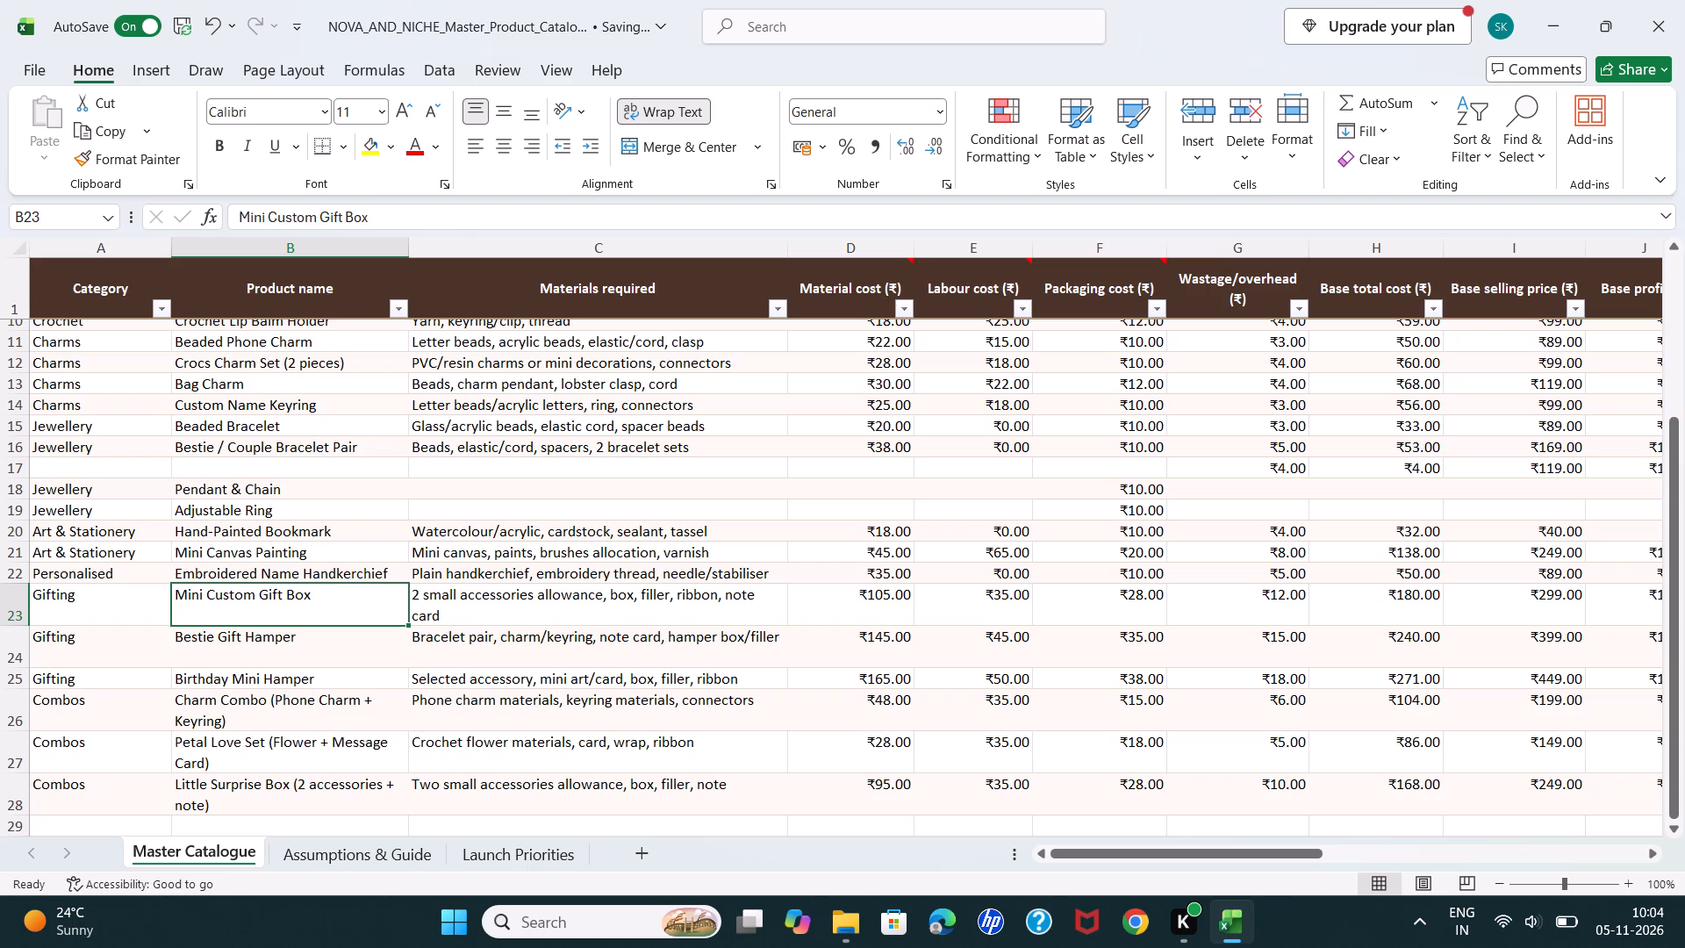
# Set the labour cost of the Charm Combo (Phone Charm + Keyring) in row 26 to 20.
pyautogui.click(1012, 712)
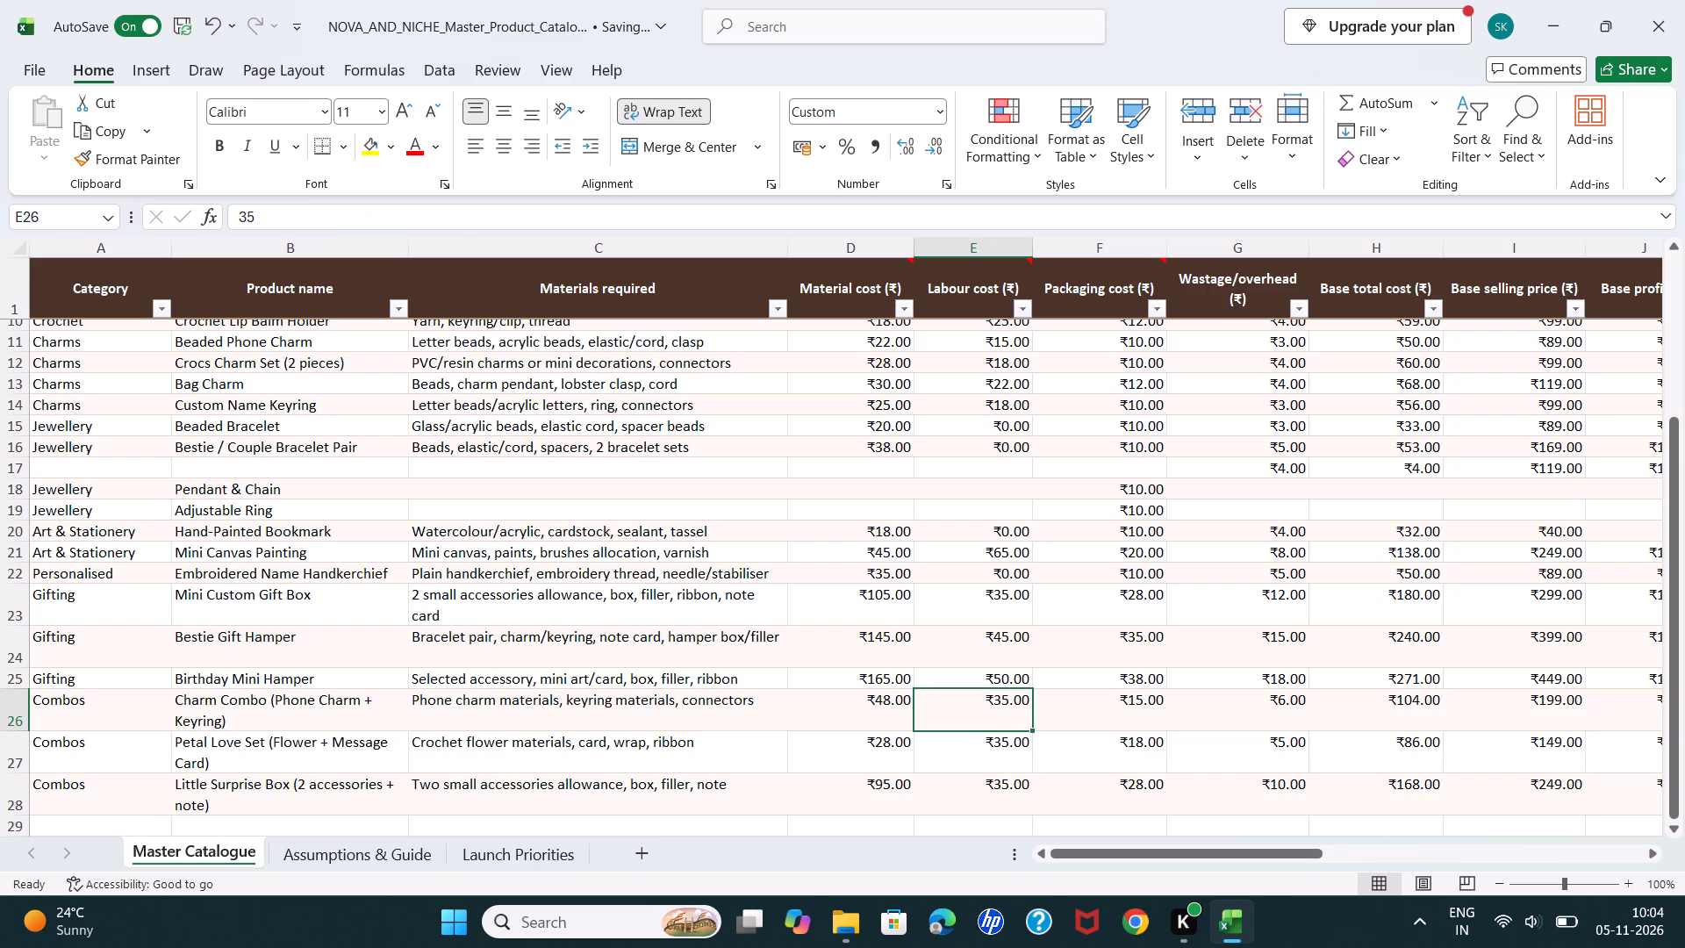
pyautogui.click(1010, 711)
pyautogui.write('20')
pyautogui.press('Return')
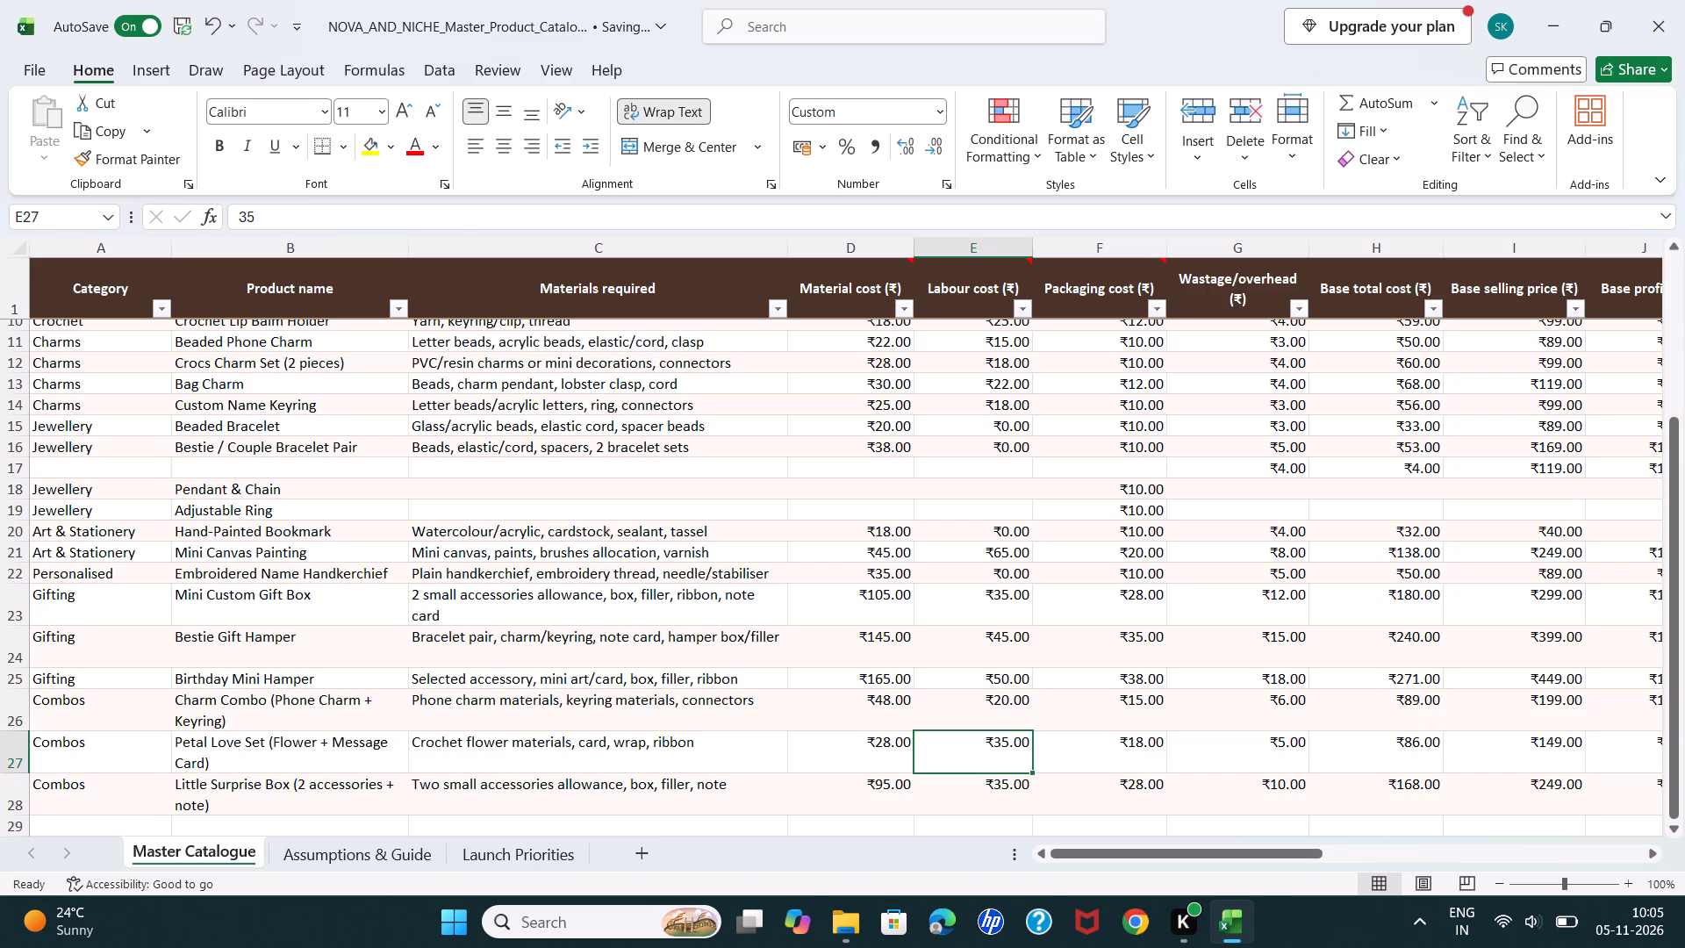
# Review the Charm Combo's cost components, base total cost, selling price and profit margin across row 26.
pyautogui.click(1129, 716)
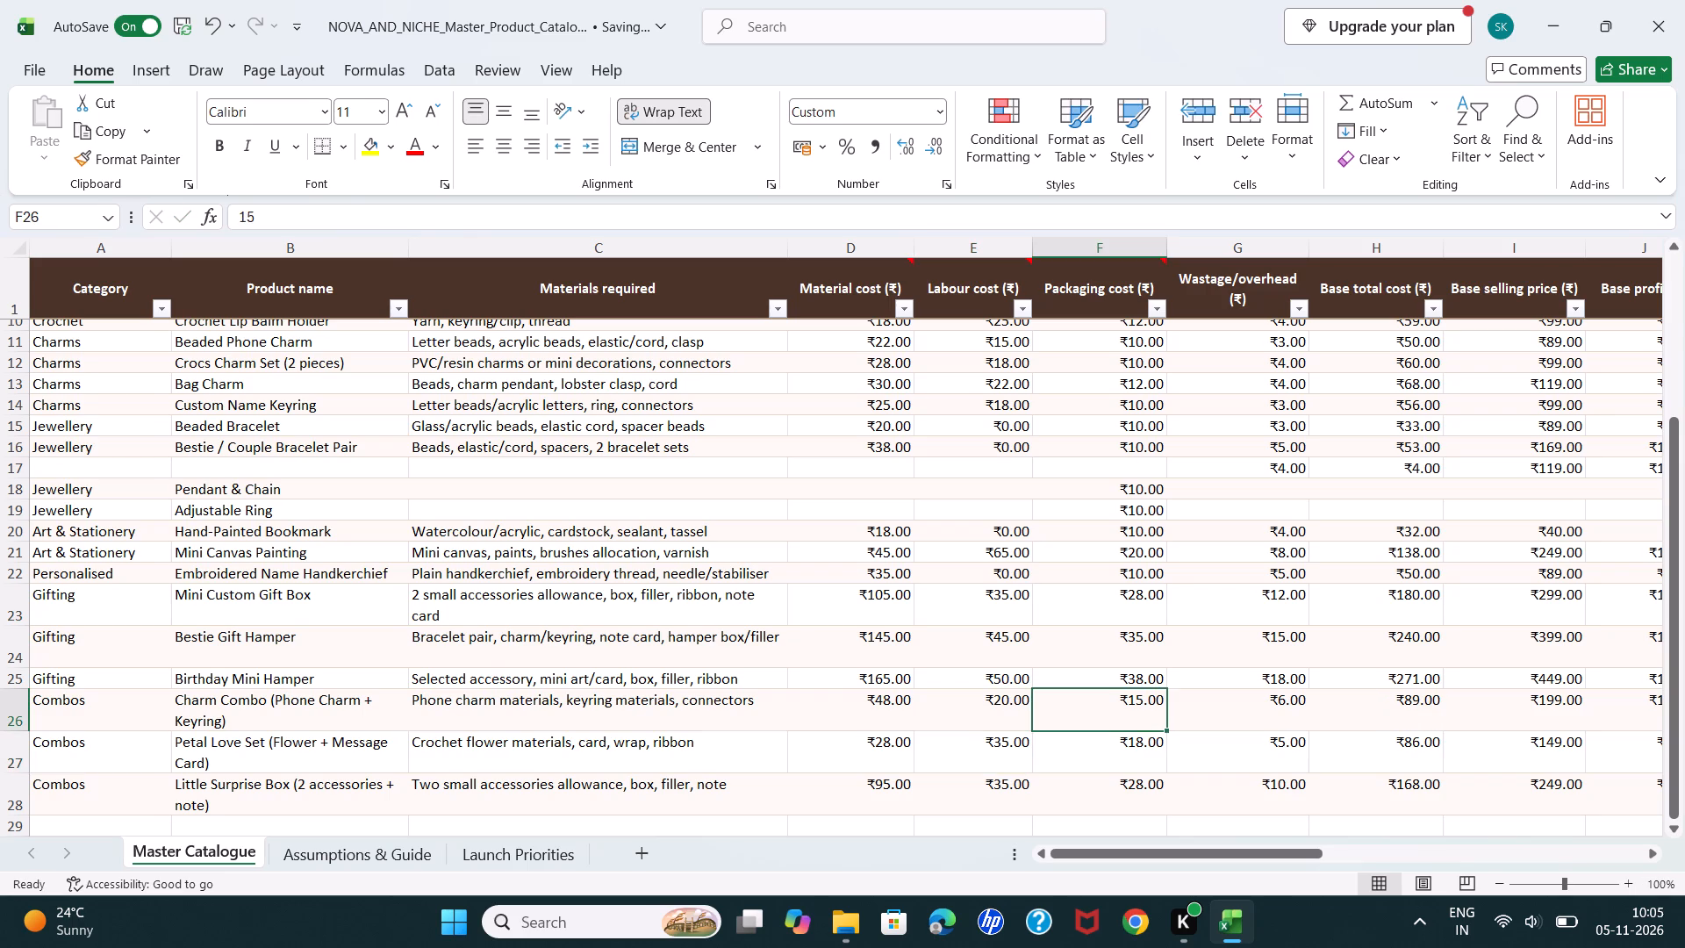
pyautogui.click(1236, 726)
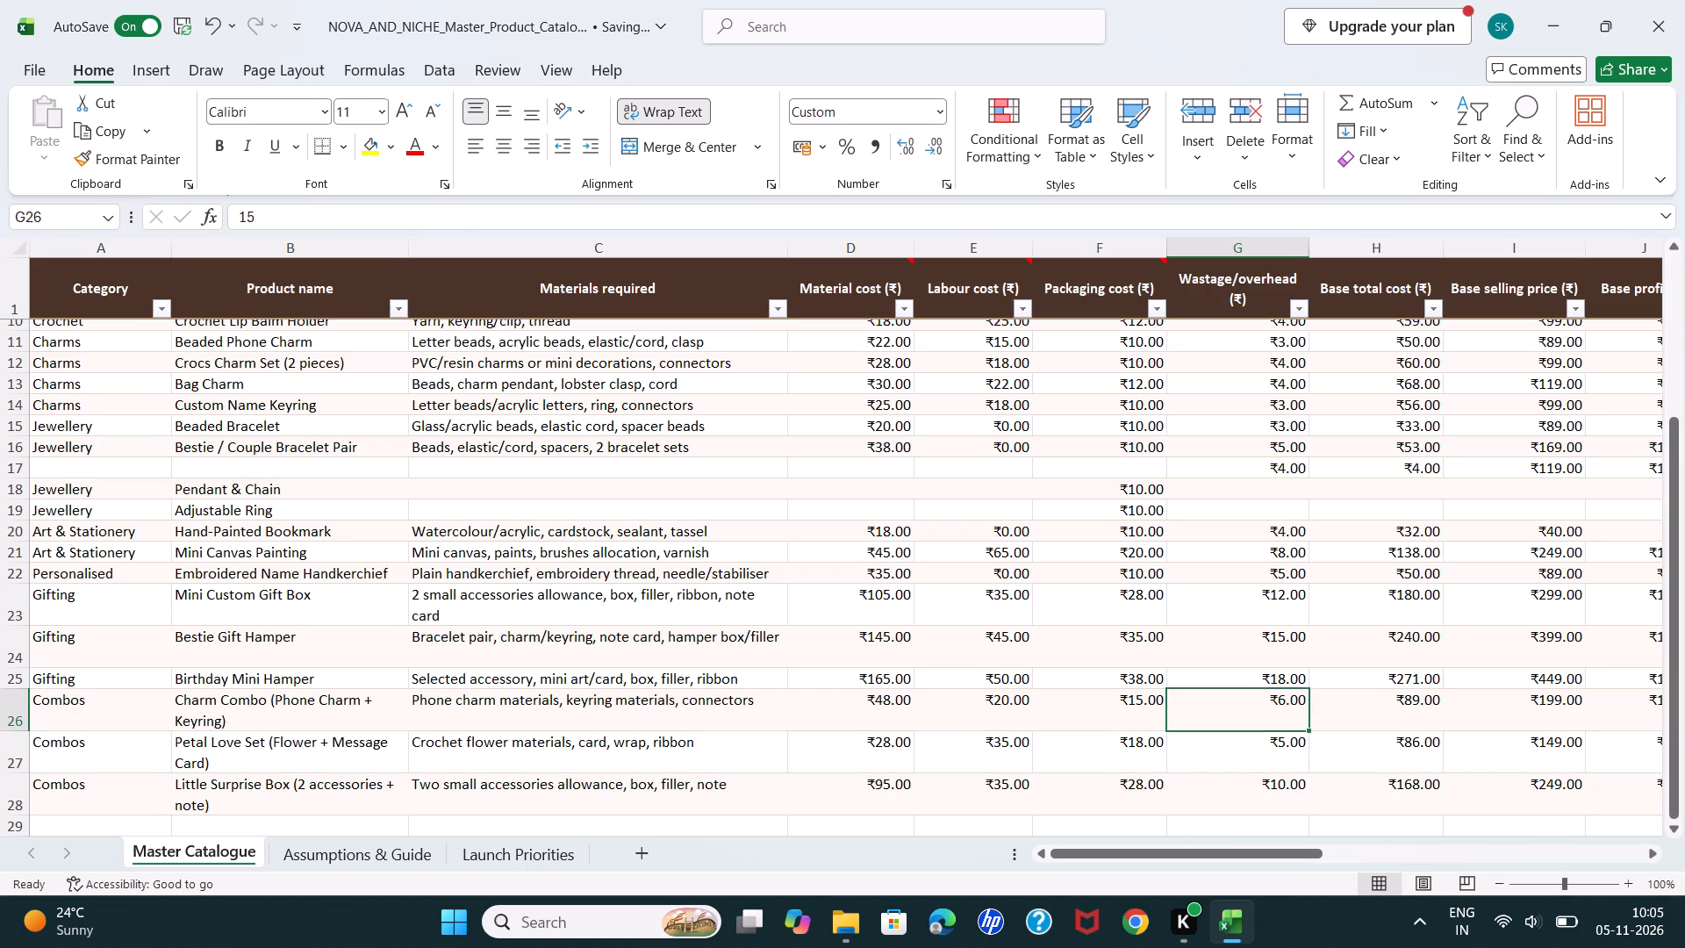
pyautogui.moveTo(1205, 852); pyautogui.dragTo(1245, 851)
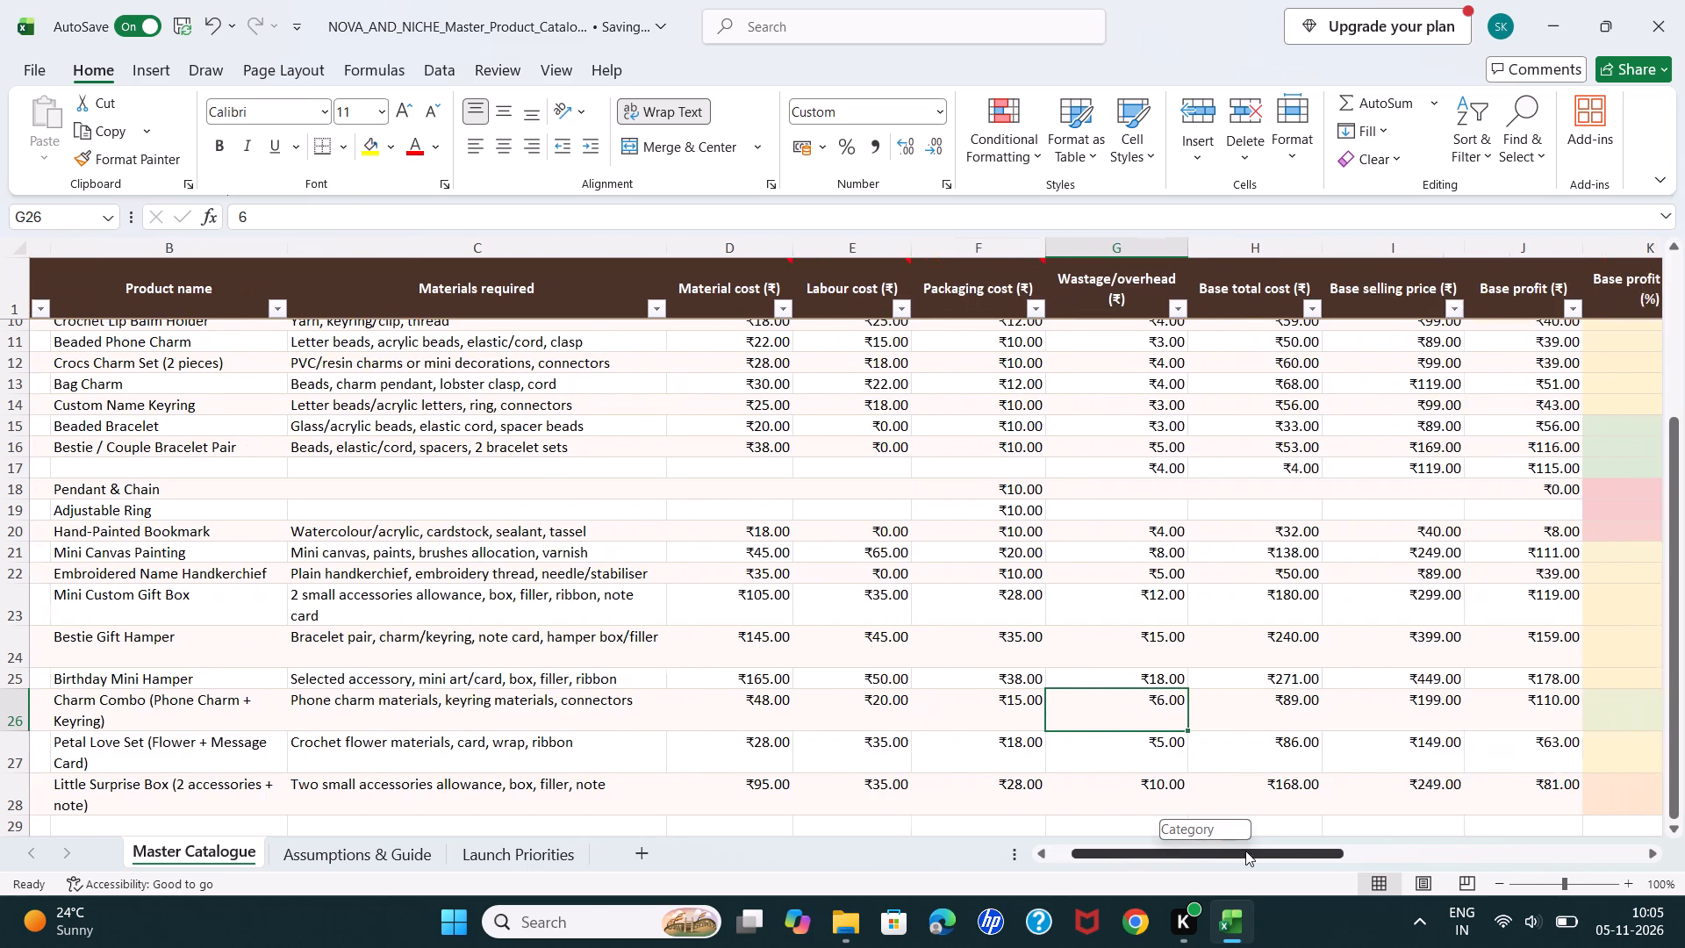
pyautogui.moveTo(1245, 851); pyautogui.dragTo(1331, 845)
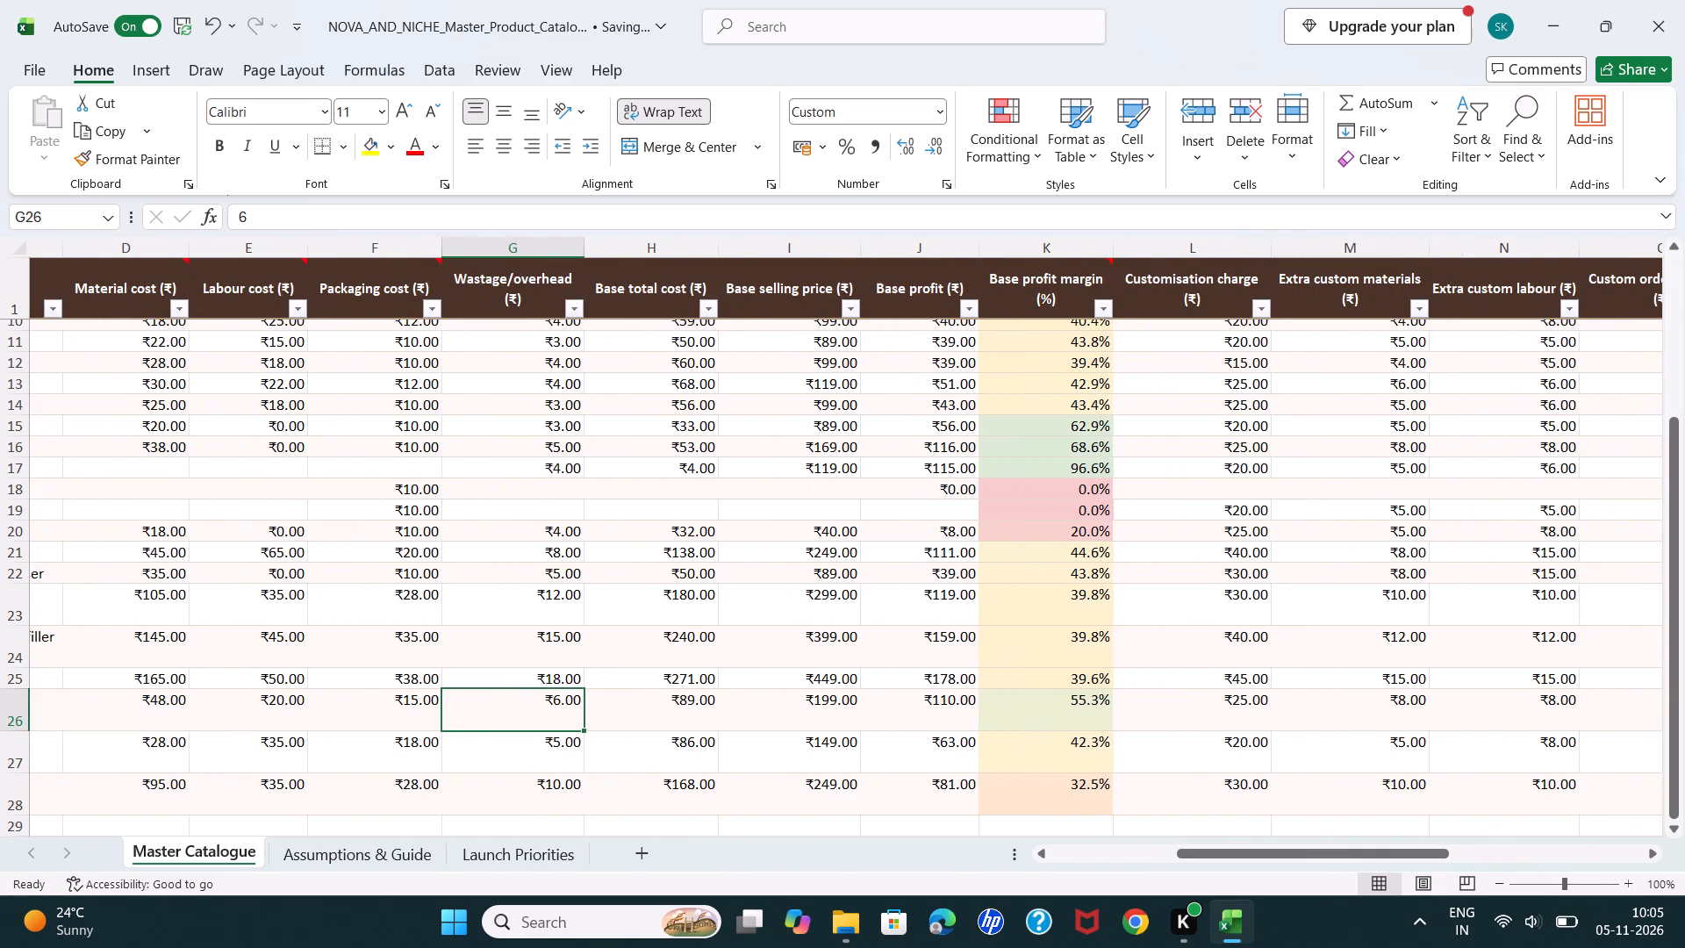
pyautogui.click(694, 711)
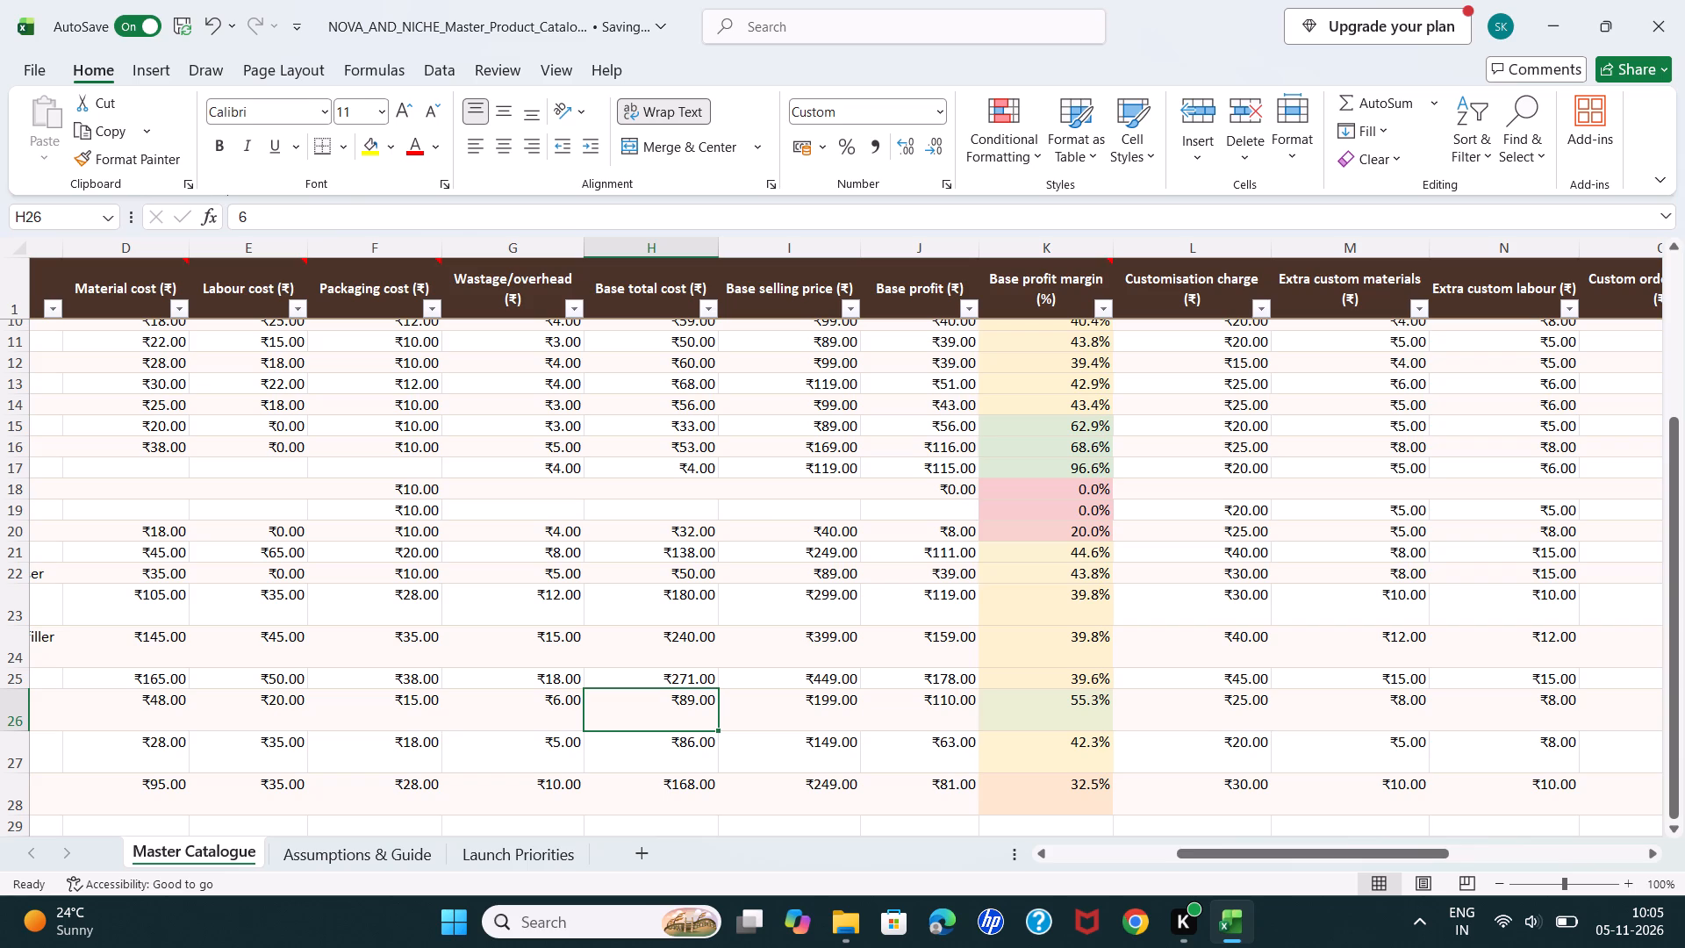
pyautogui.click(808, 714)
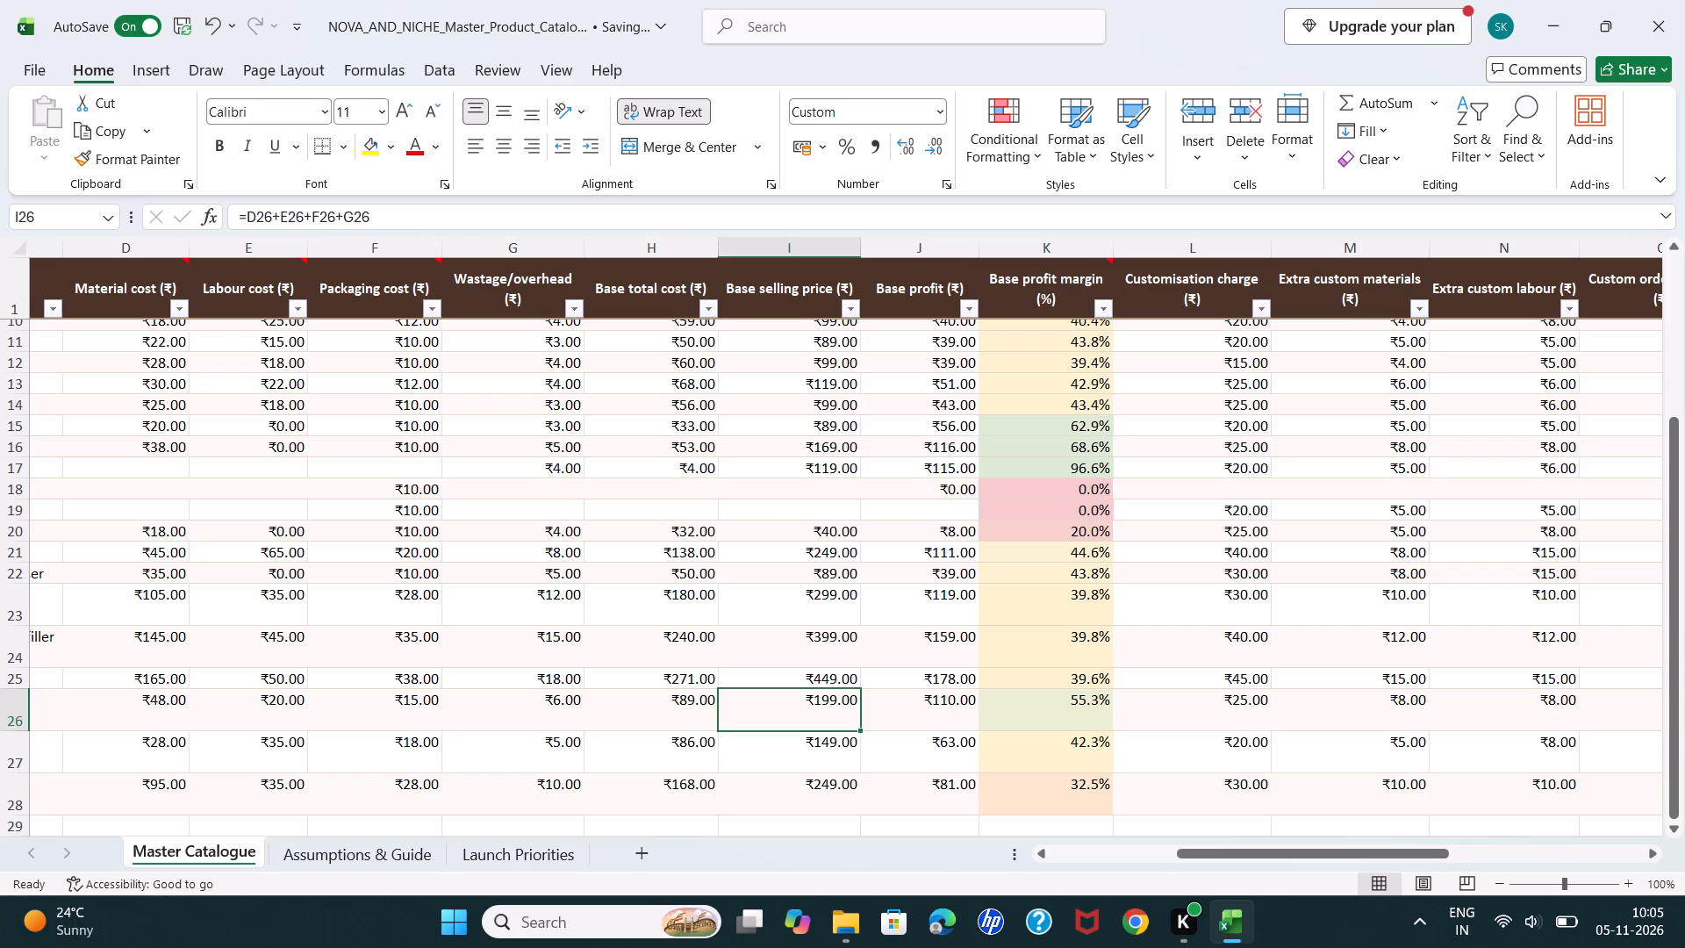
pyautogui.press('Left')
pyautogui.press('Left')
pyautogui.press('Left')
pyautogui.press('Left')
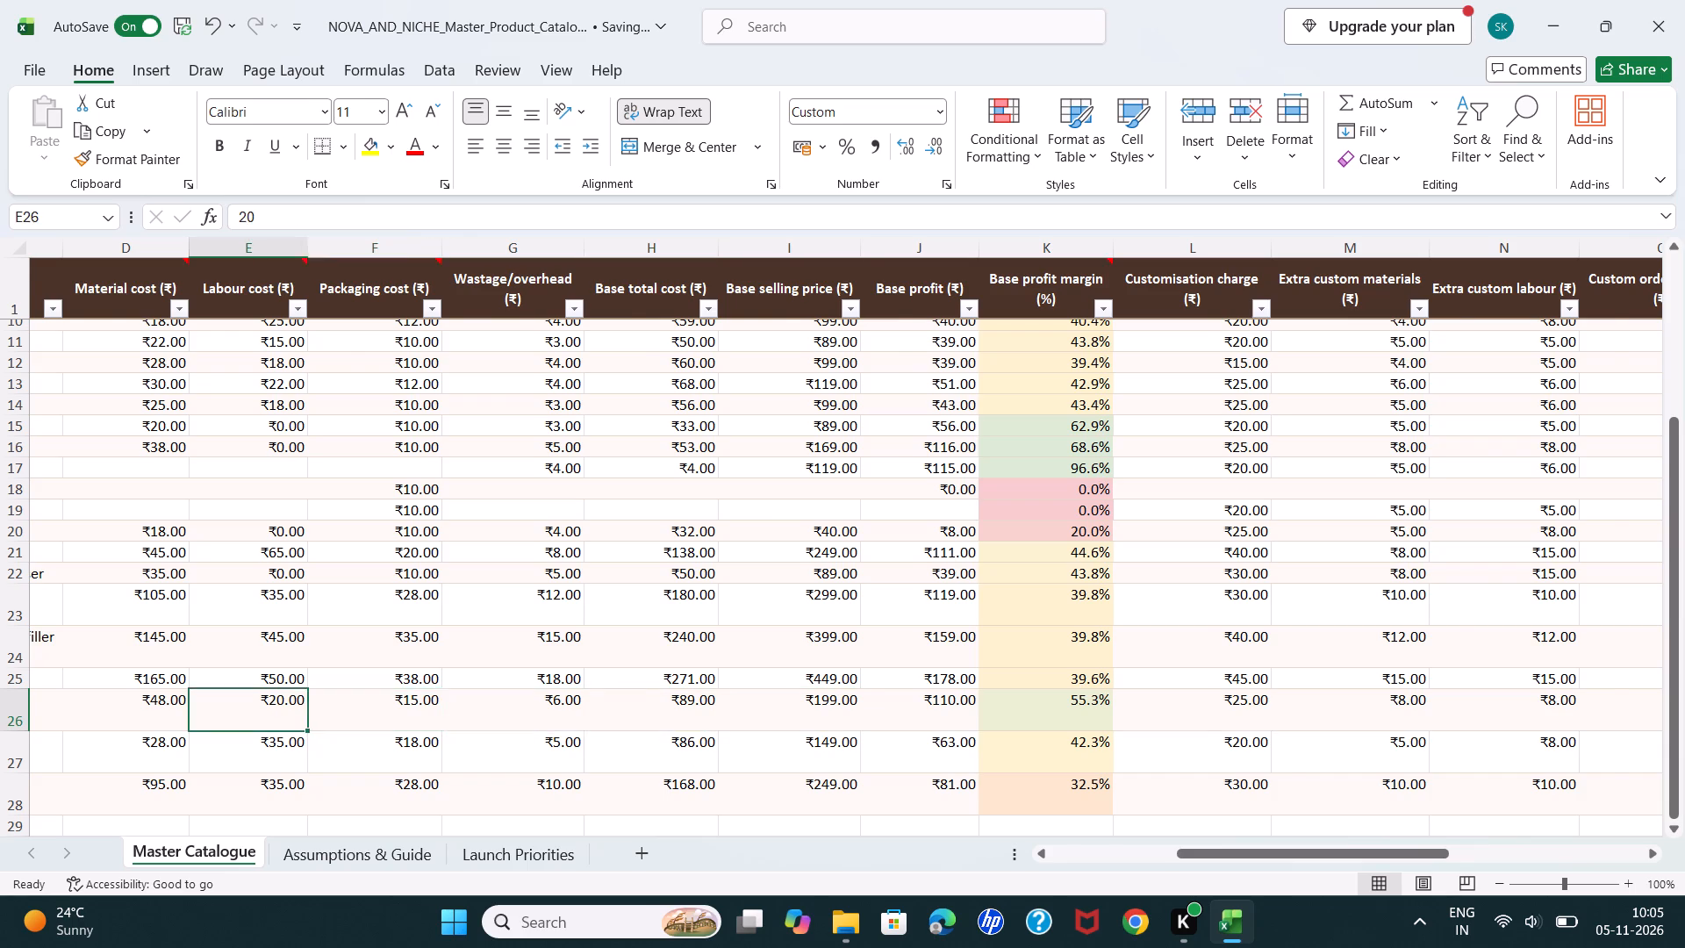
pyautogui.press('Left')
pyautogui.press('Left')
pyautogui.press('Left')
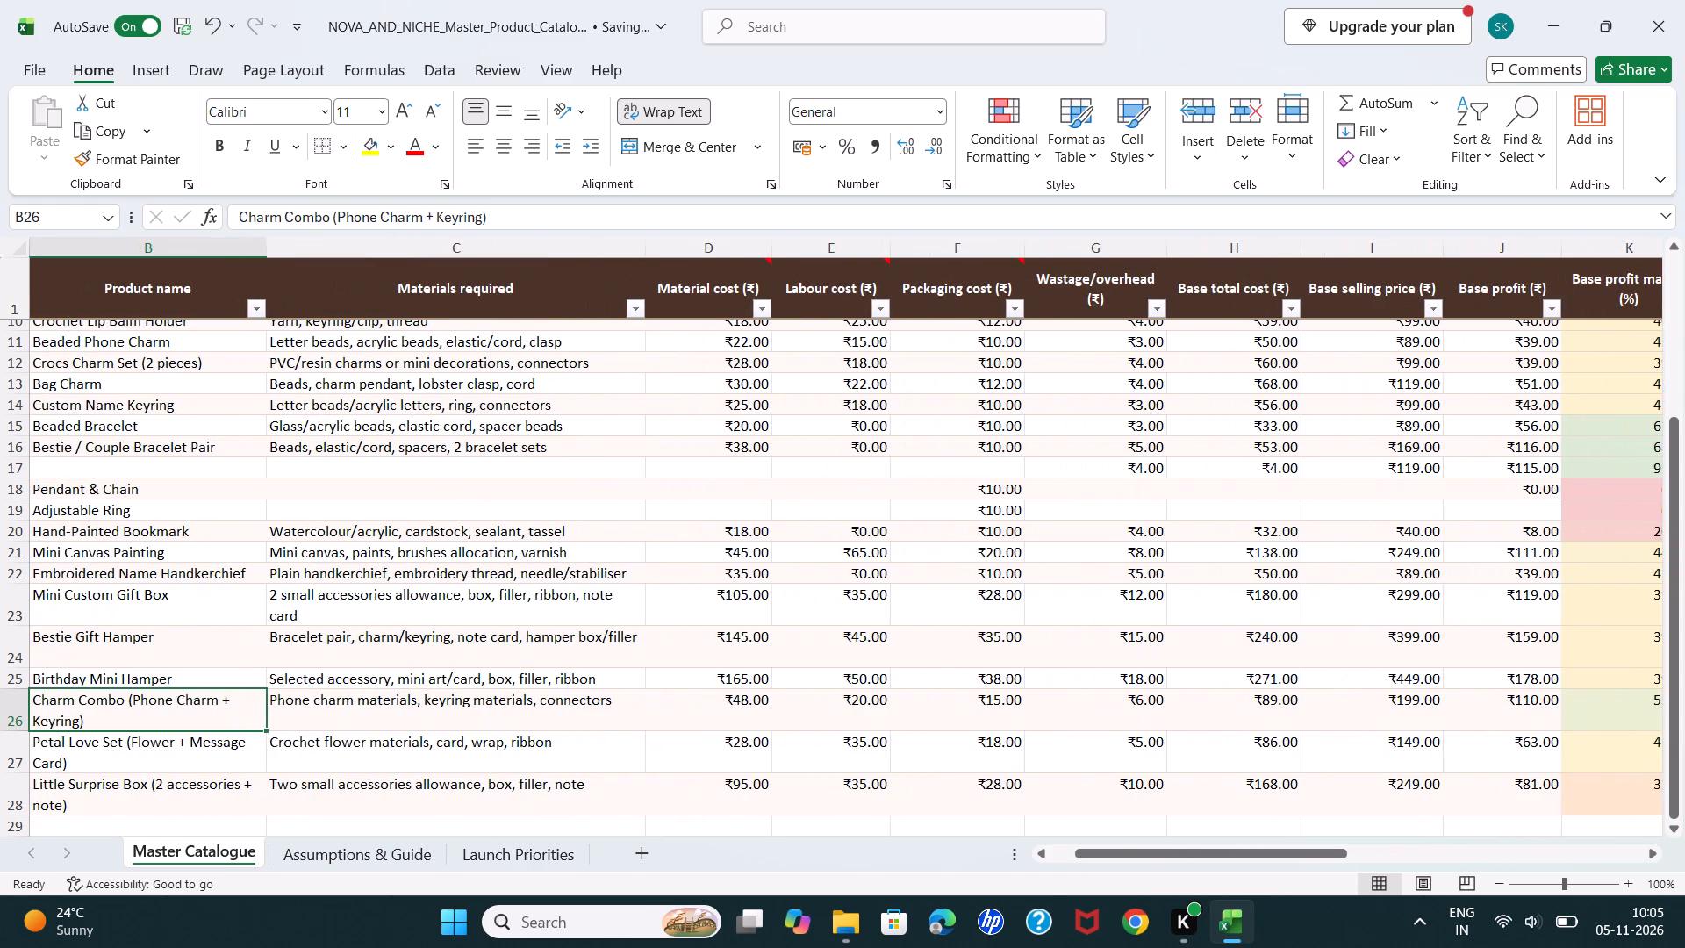
pyautogui.click(744, 700)
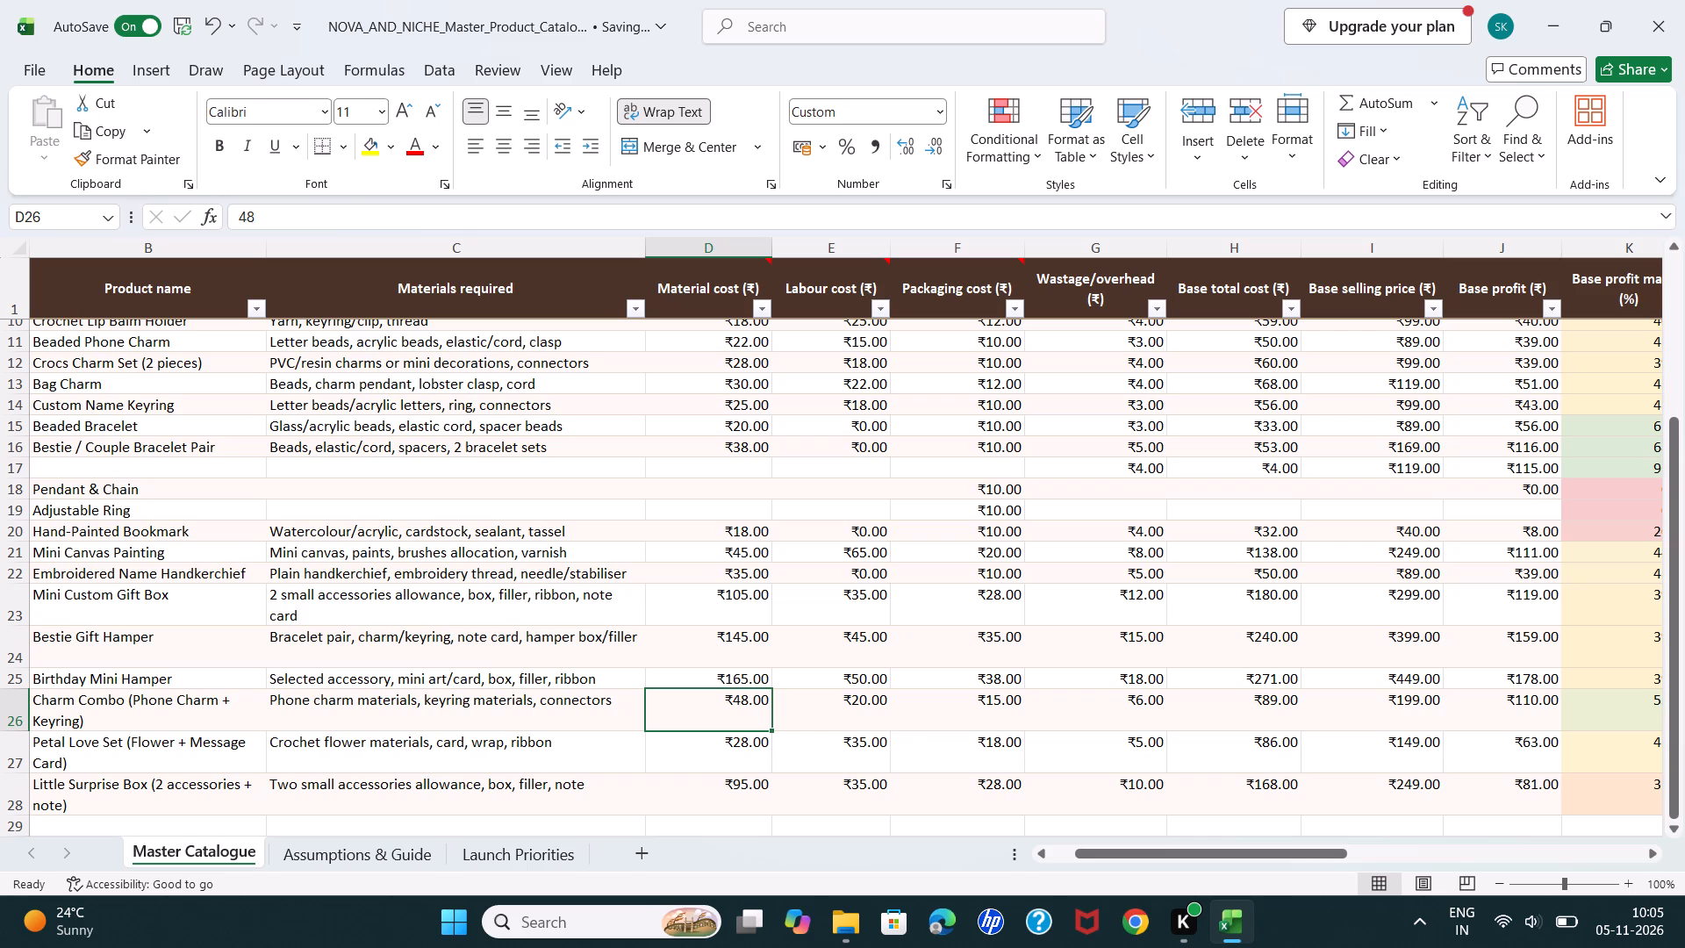
# Set the base selling price of the Charm Combo (Phone Charm + Keyring) in row 26 to 179.
pyautogui.click(1400, 715)
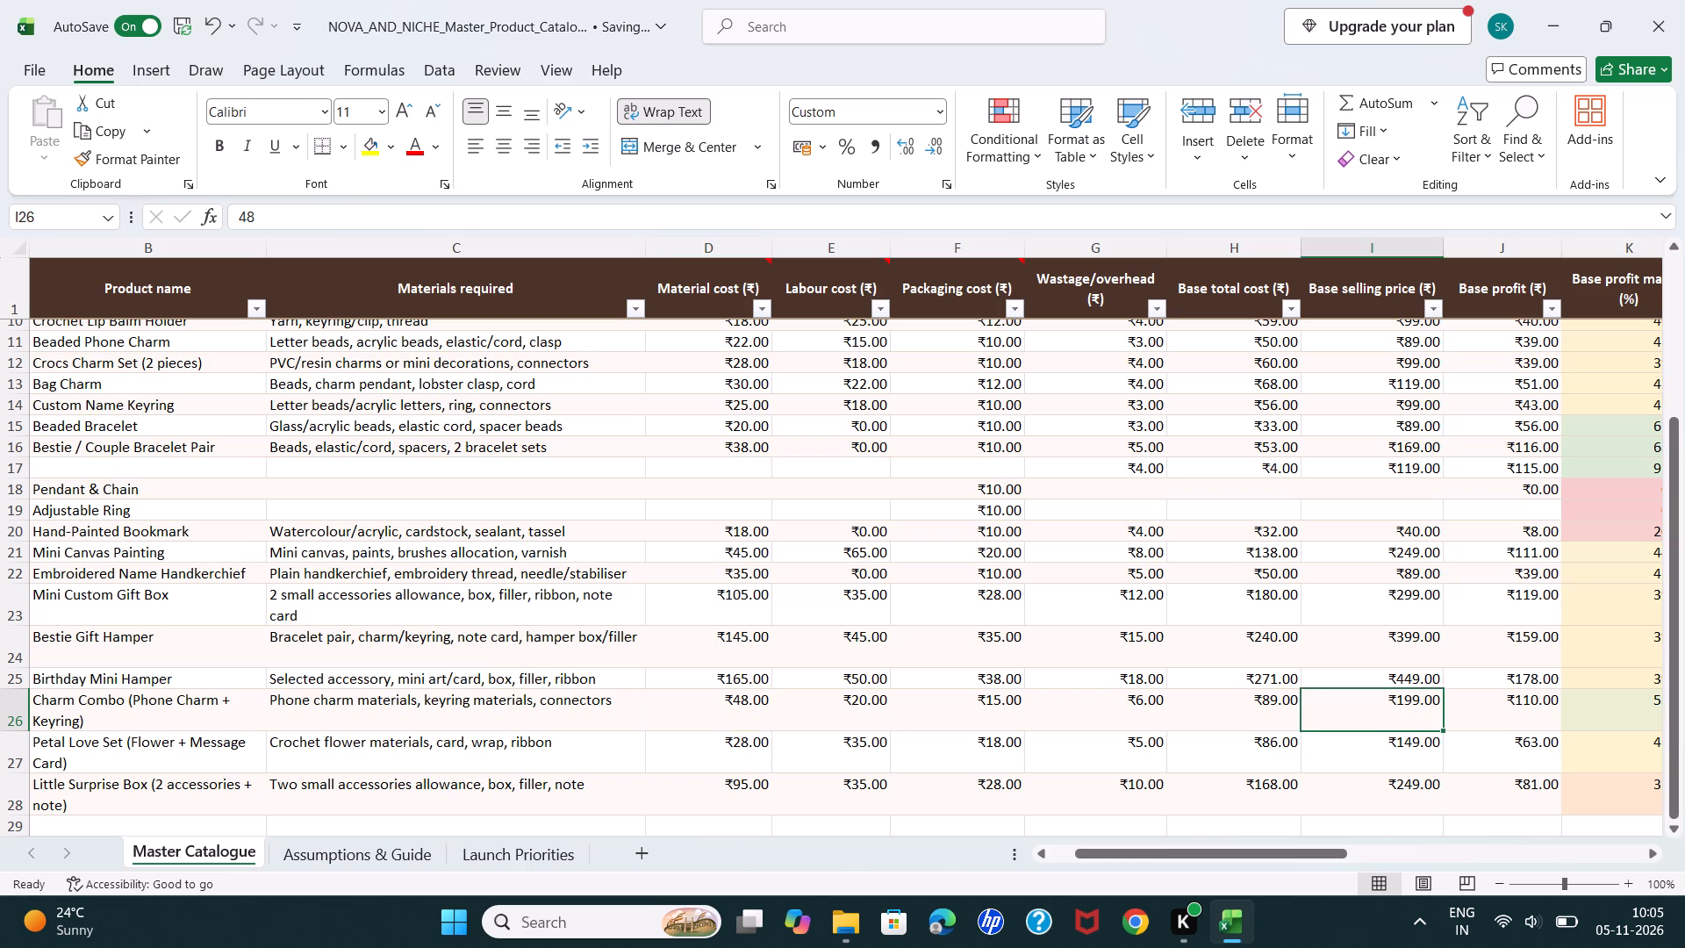
pyautogui.press('BackSpace')
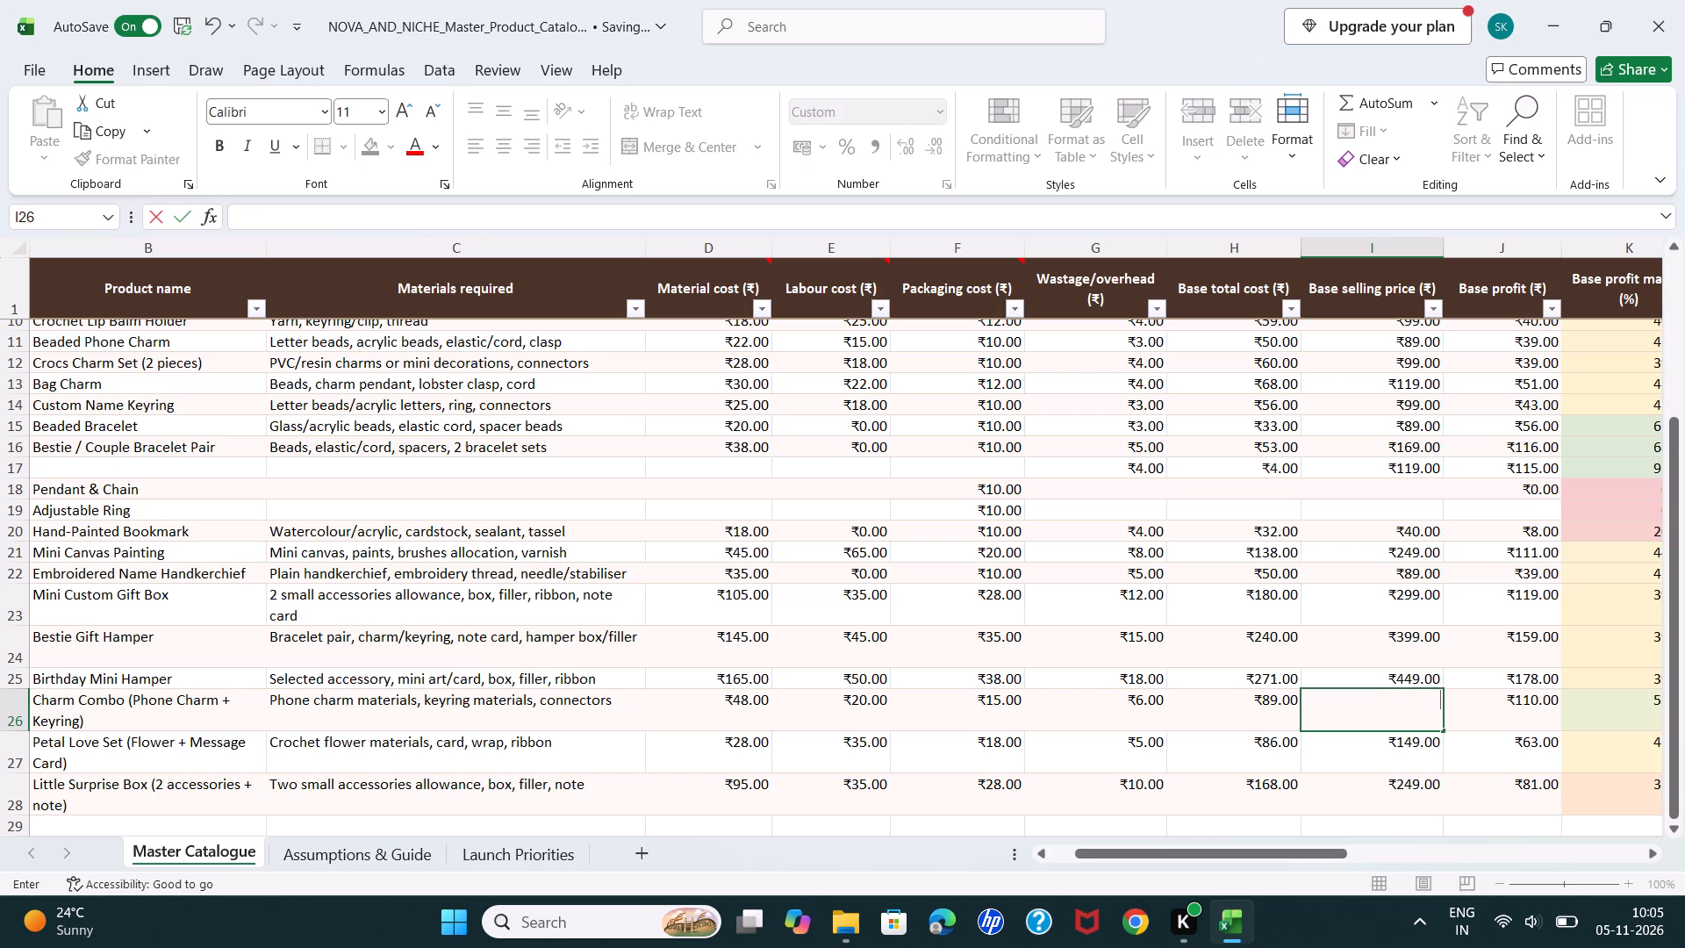
pyautogui.press('1')
pyautogui.press('BackSpace')
pyautogui.press('1')
pyautogui.write('79')
pyautogui.press('Return')
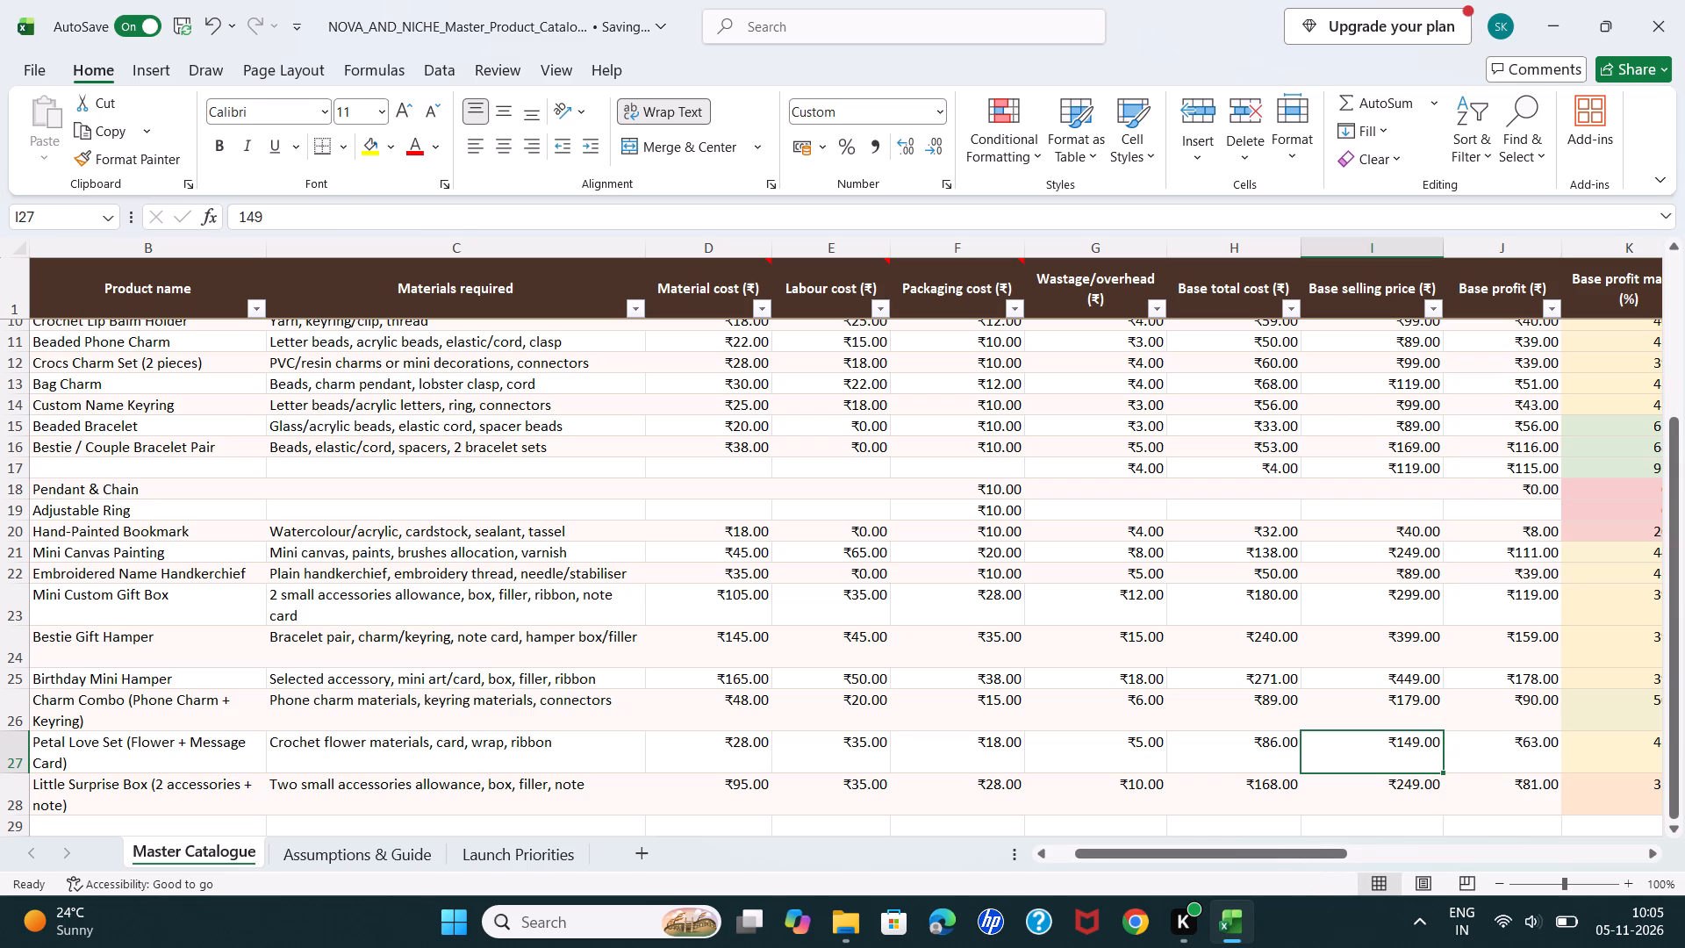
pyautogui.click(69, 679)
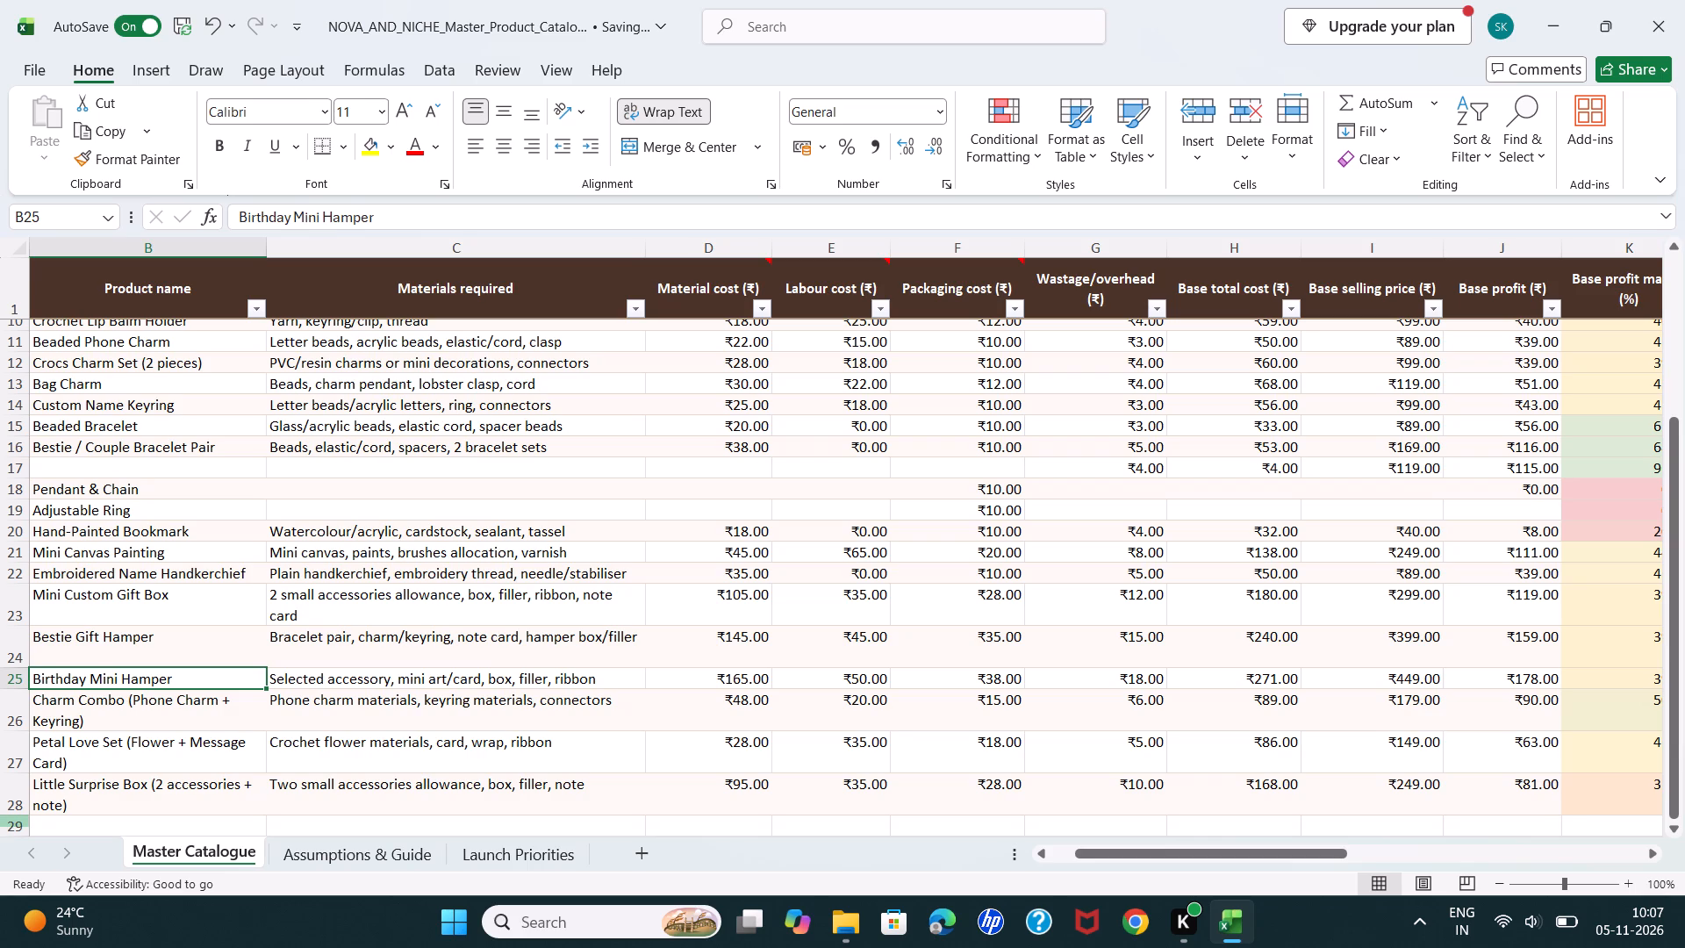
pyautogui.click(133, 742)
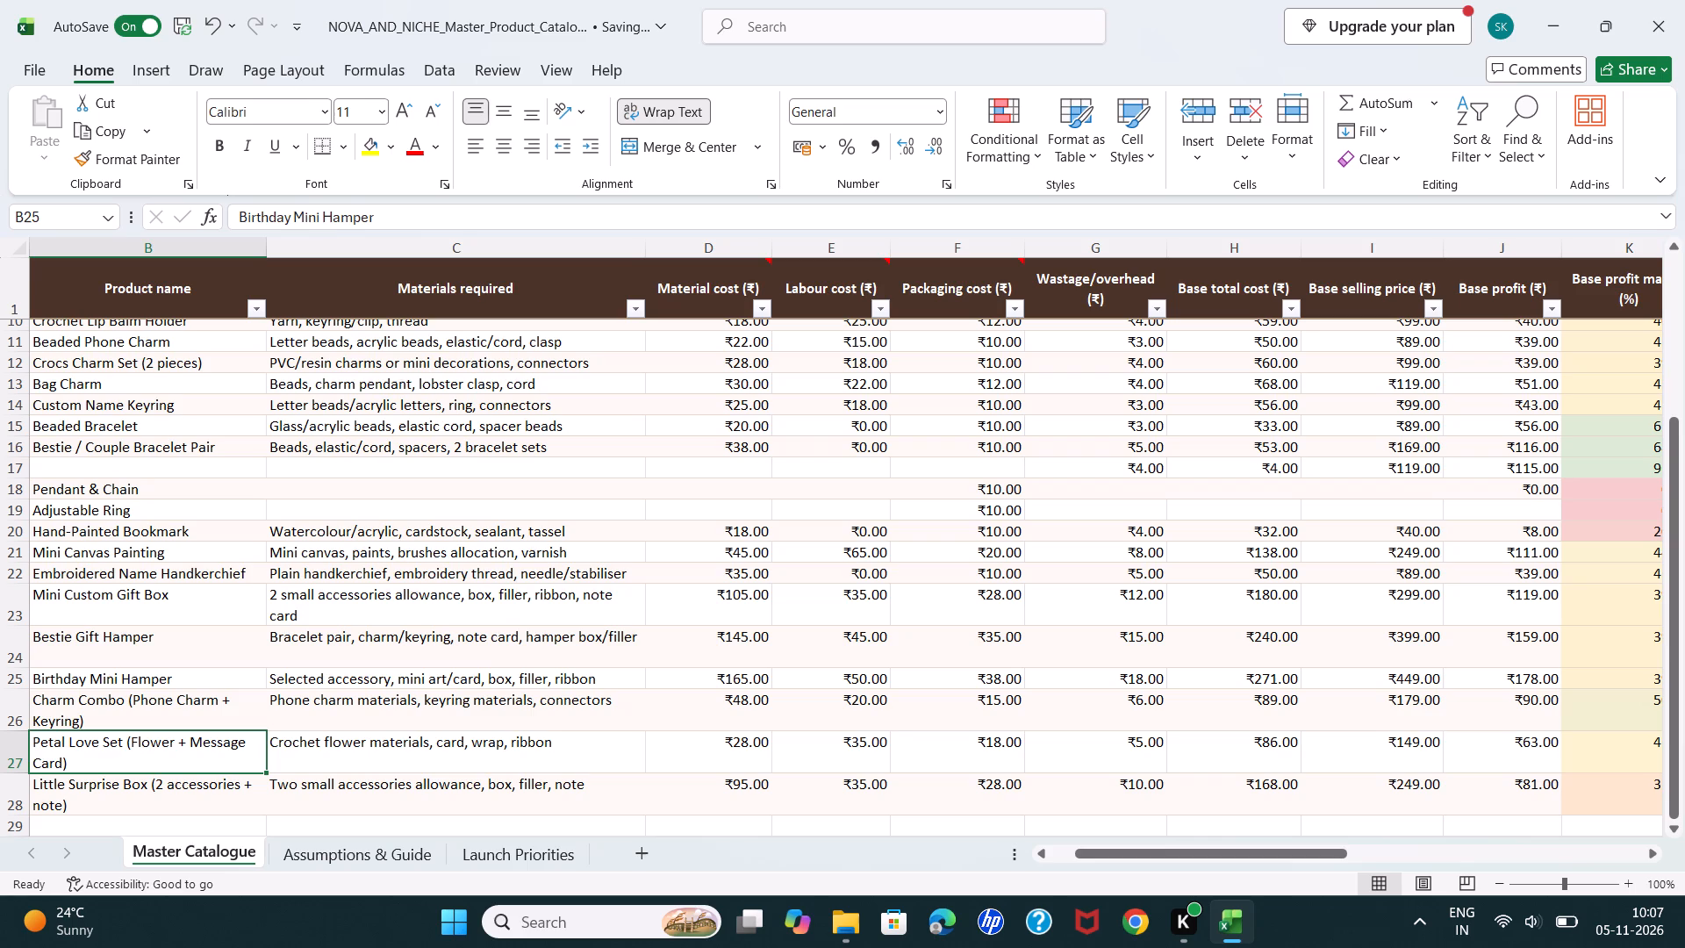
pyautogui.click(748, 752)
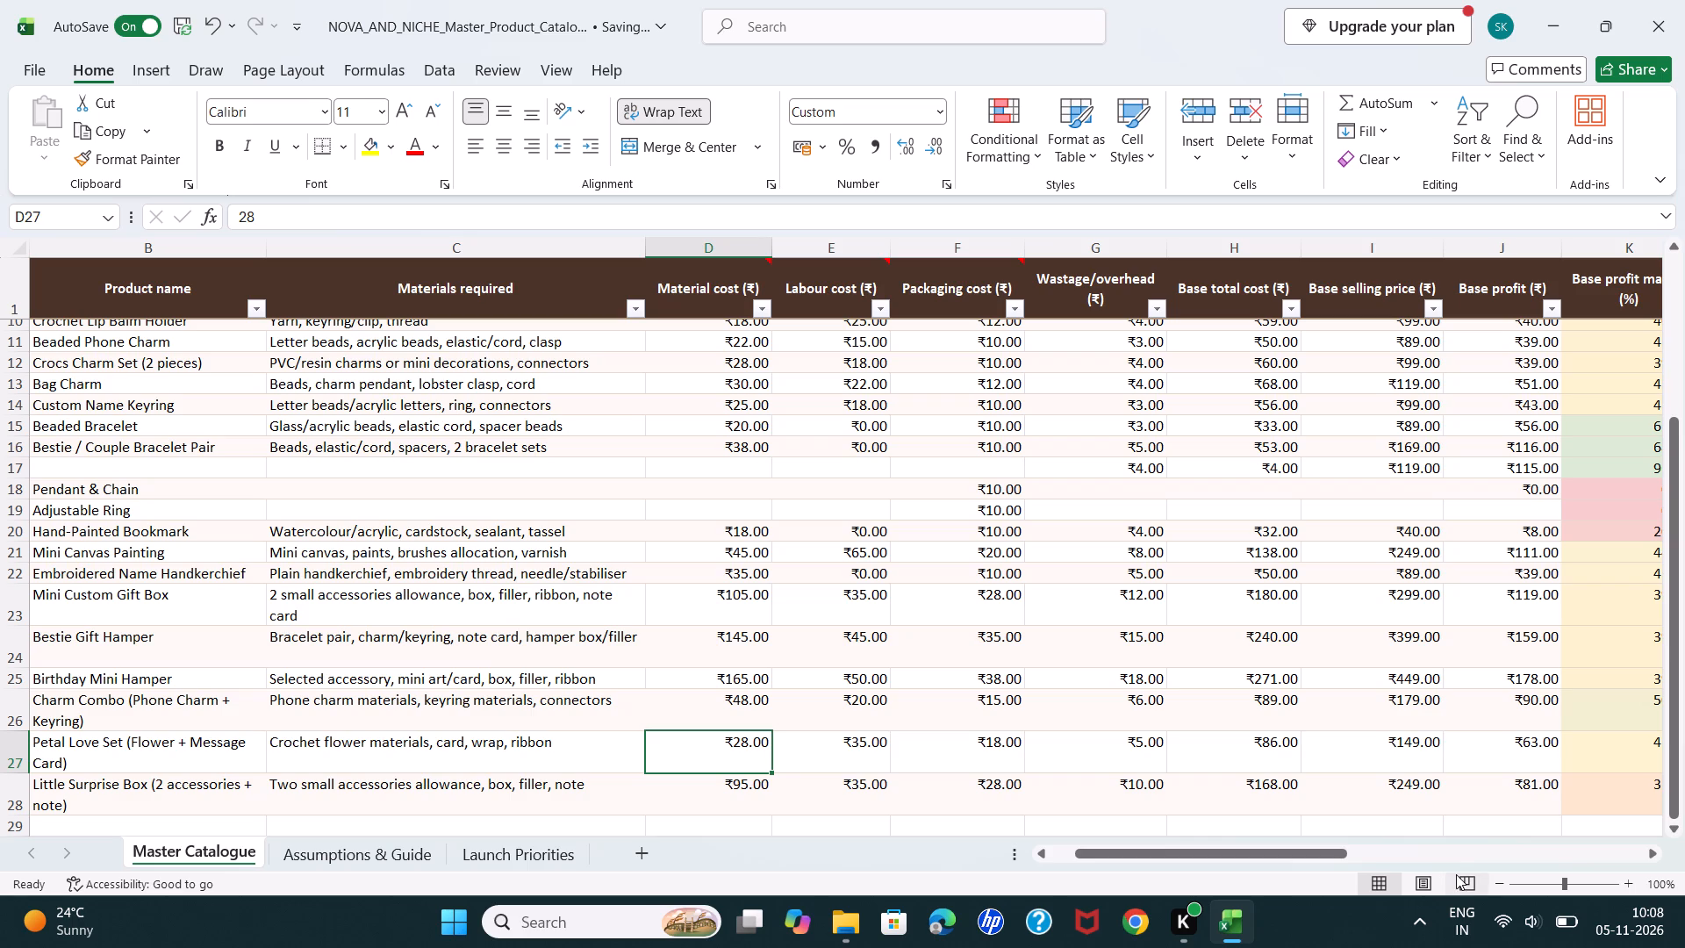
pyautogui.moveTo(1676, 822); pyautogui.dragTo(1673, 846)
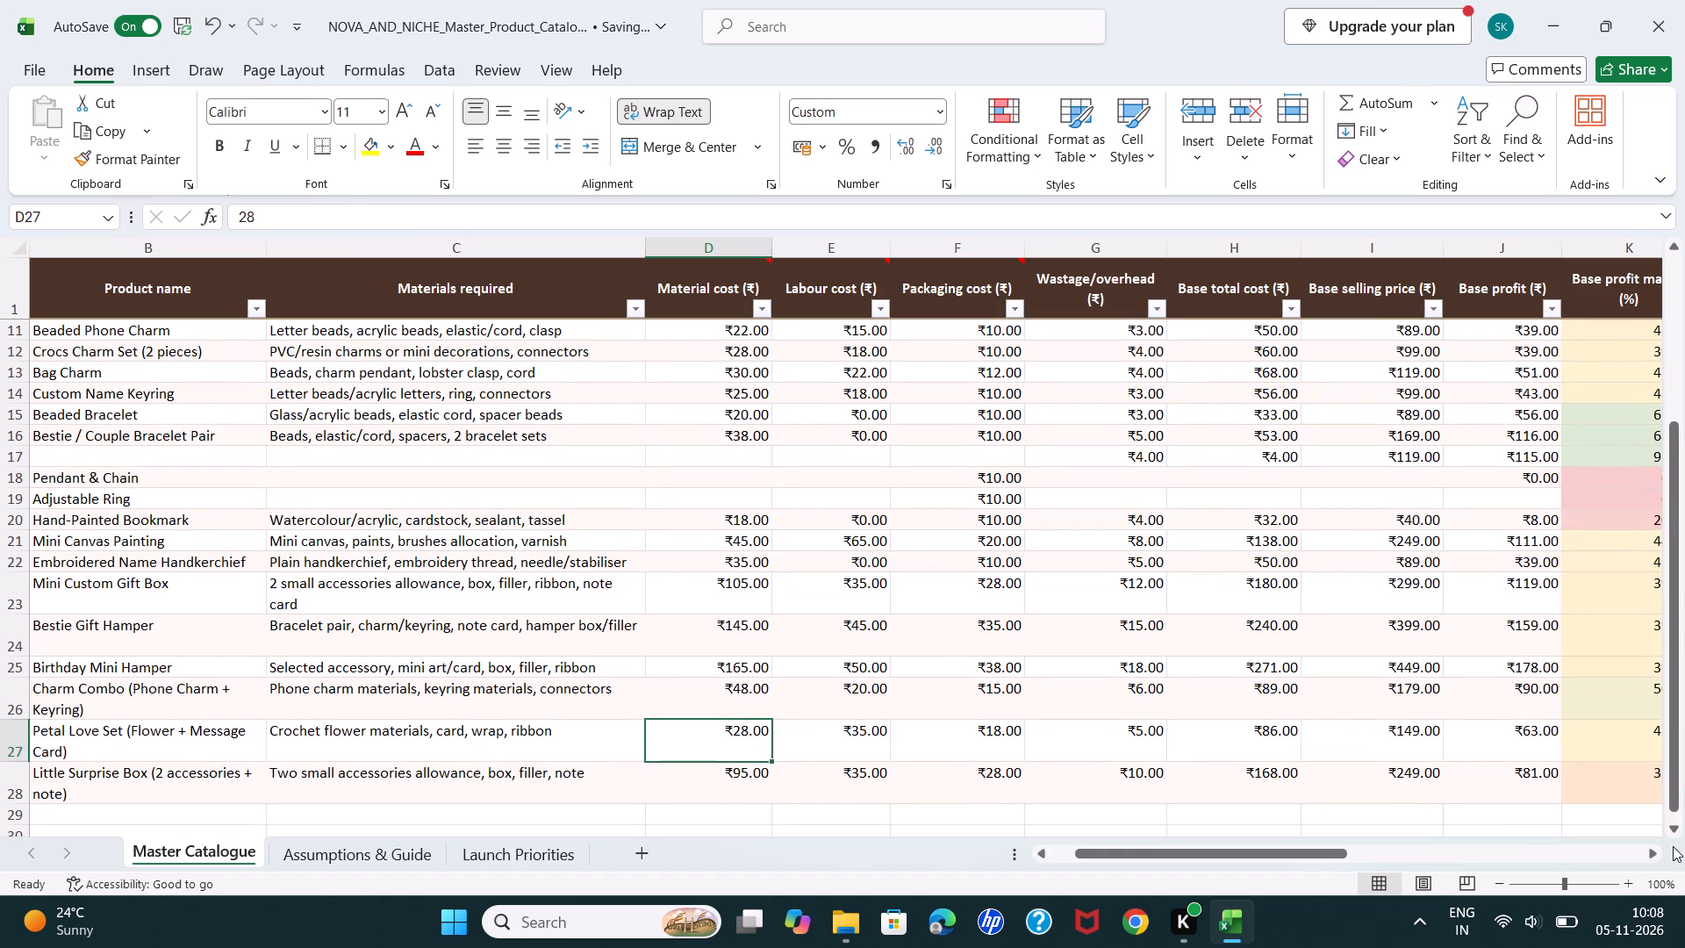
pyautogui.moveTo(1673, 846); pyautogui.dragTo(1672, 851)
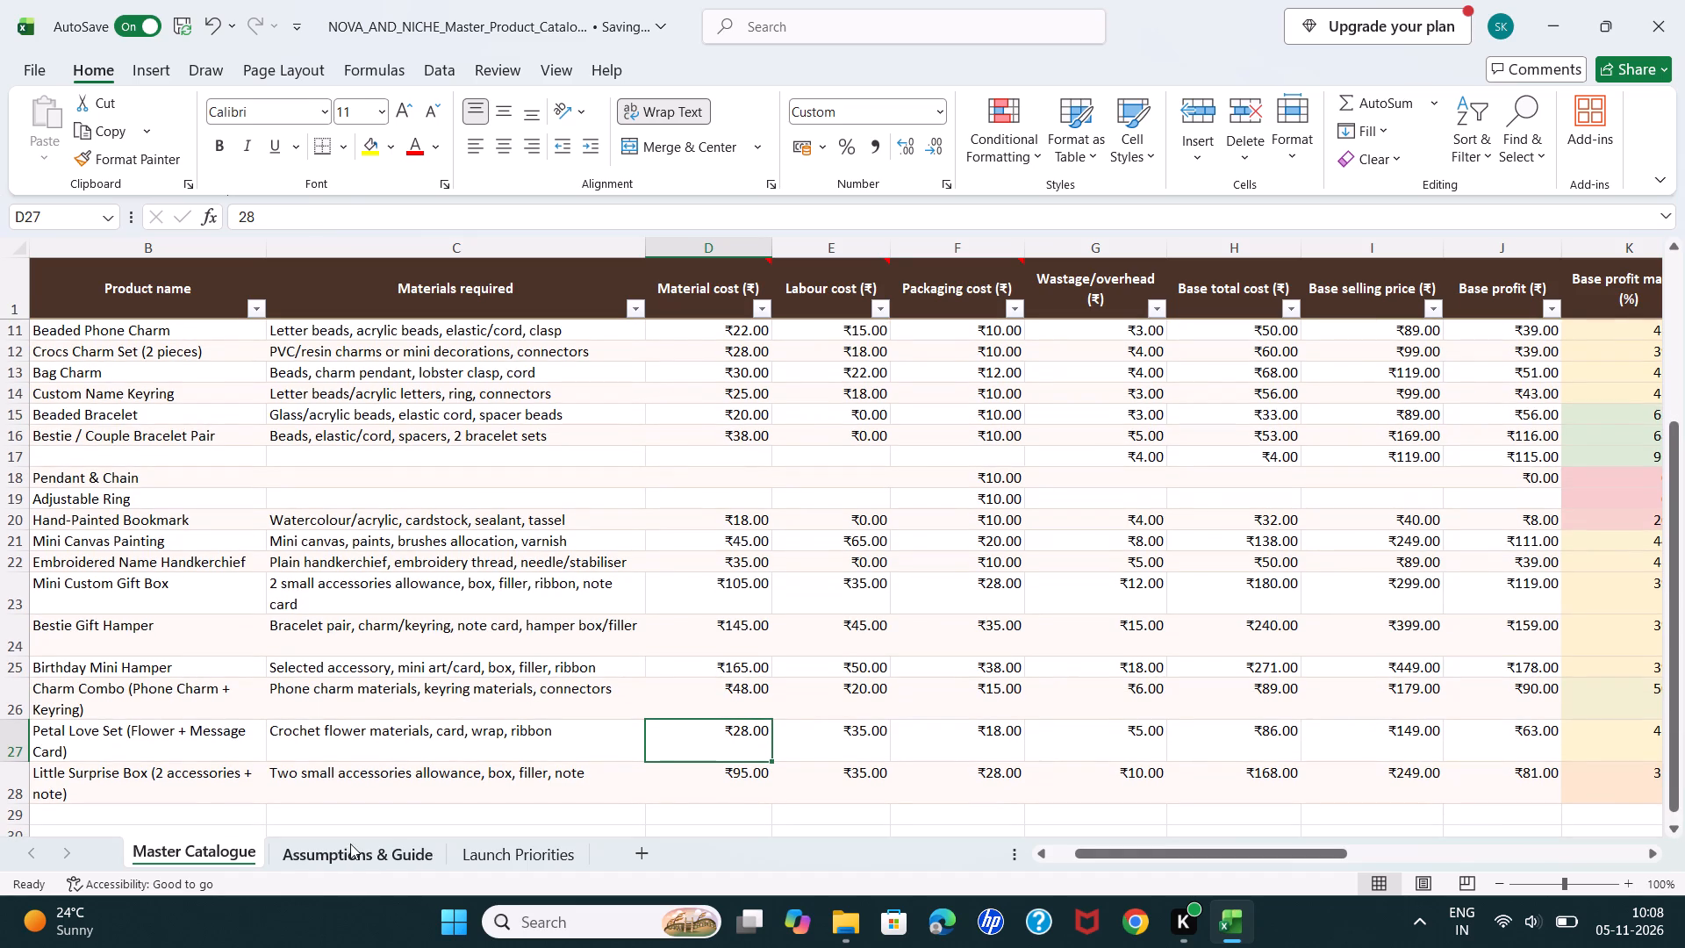
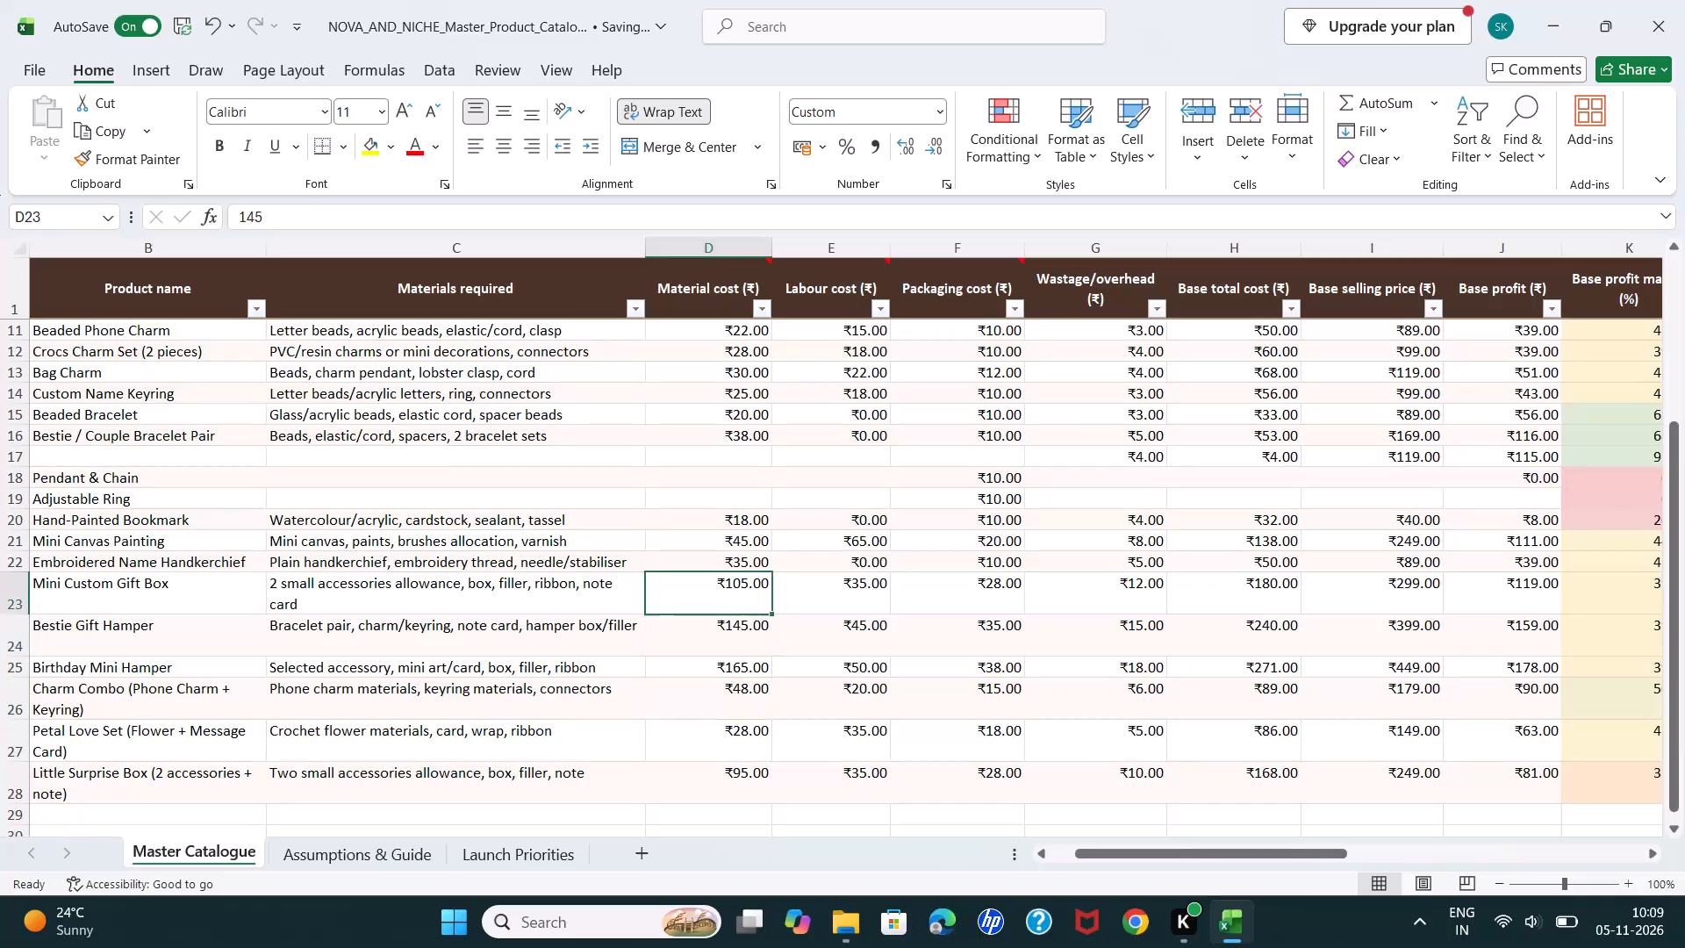
# Replace the Pendant & Chain product name in row 18 with "pendant, chain, earrings".
pyautogui.press('Up')
pyautogui.press('Up')
pyautogui.press('Up')
pyautogui.press('Up')
pyautogui.press('Up')
pyautogui.press('Up')
pyautogui.press('Up')
pyautogui.press('Up')
pyautogui.press('Up')
pyautogui.press('Up')
pyautogui.press('Up')
pyautogui.press('Up')
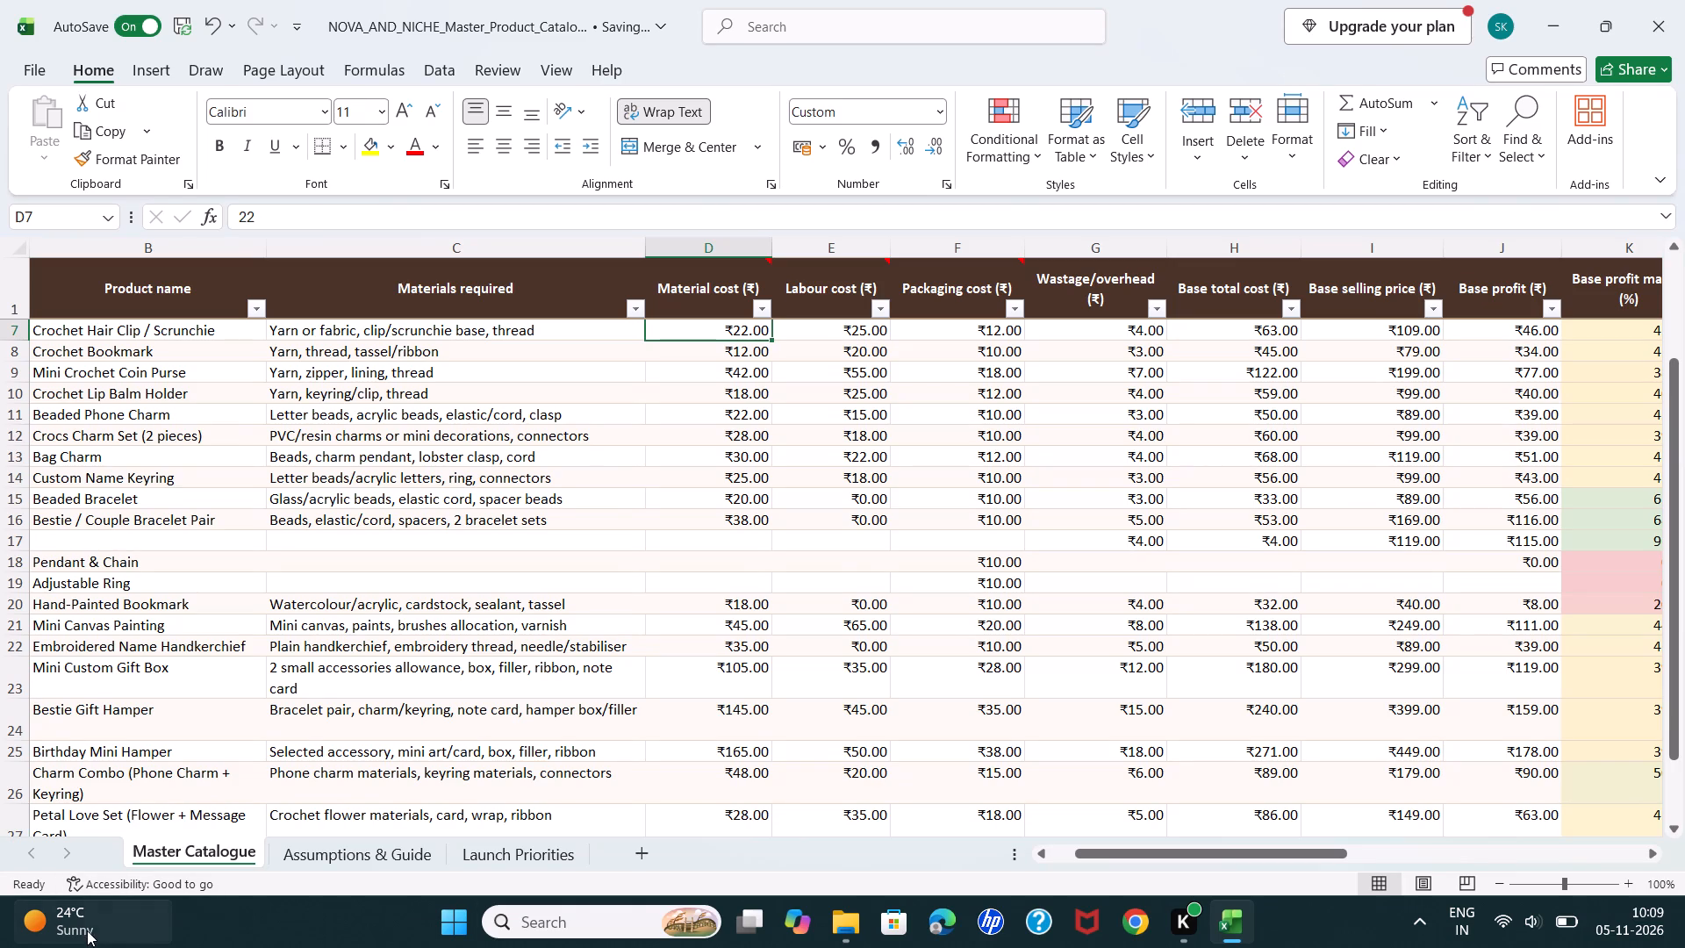
pyautogui.click(156, 557)
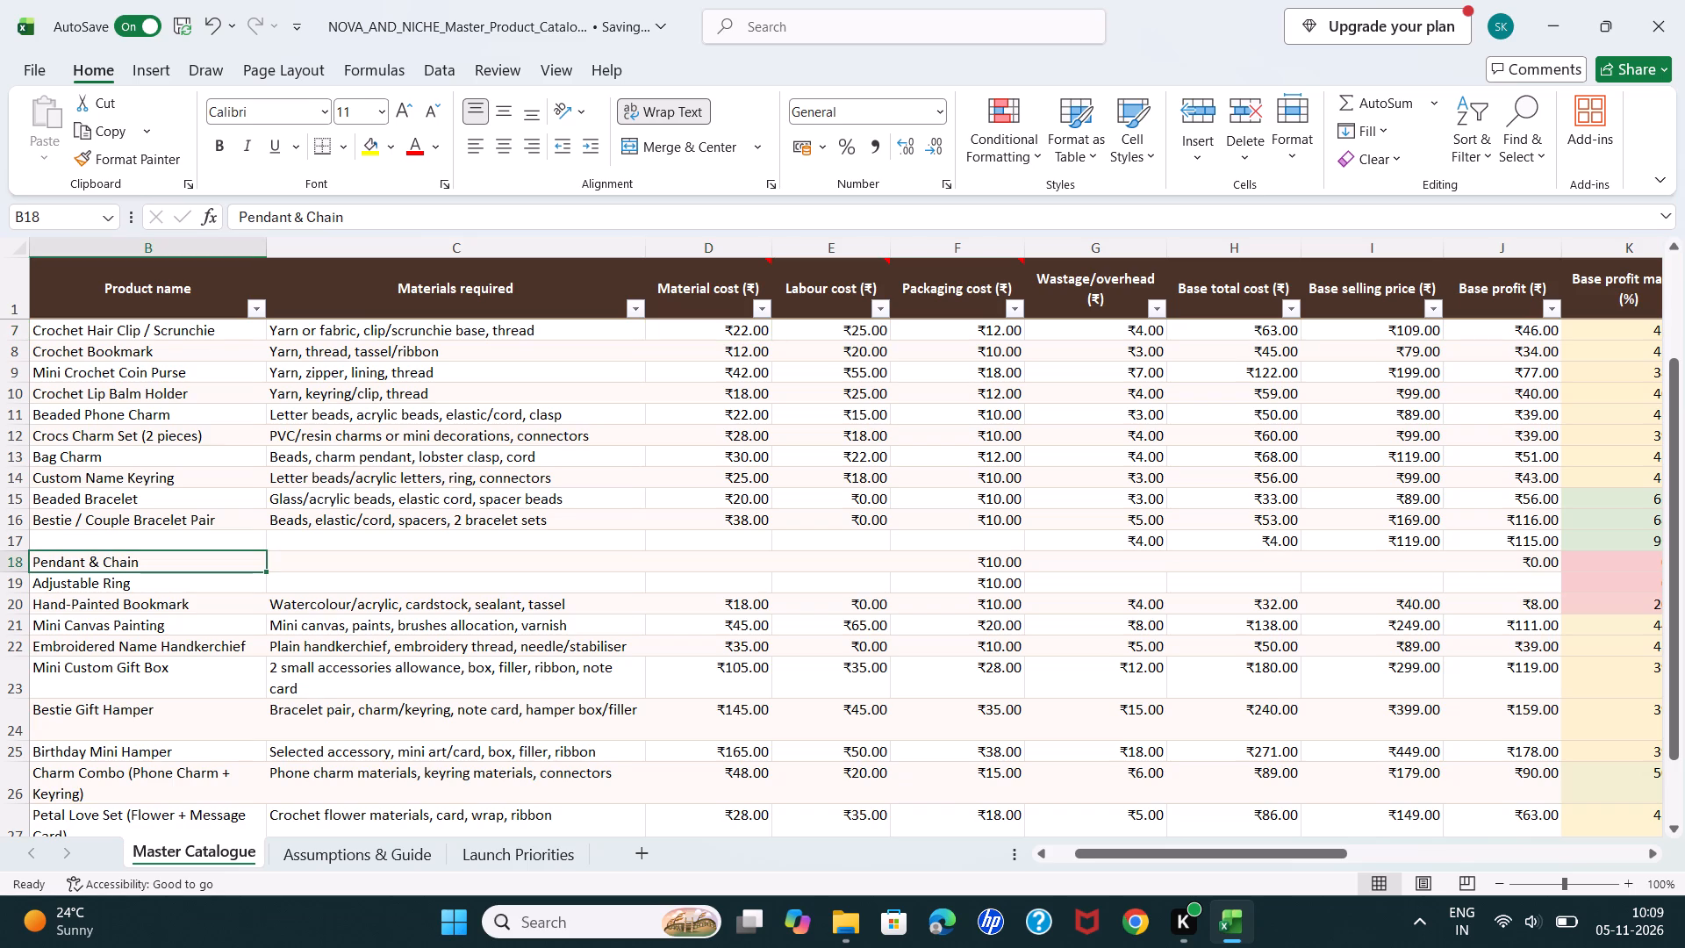
pyautogui.press('space')
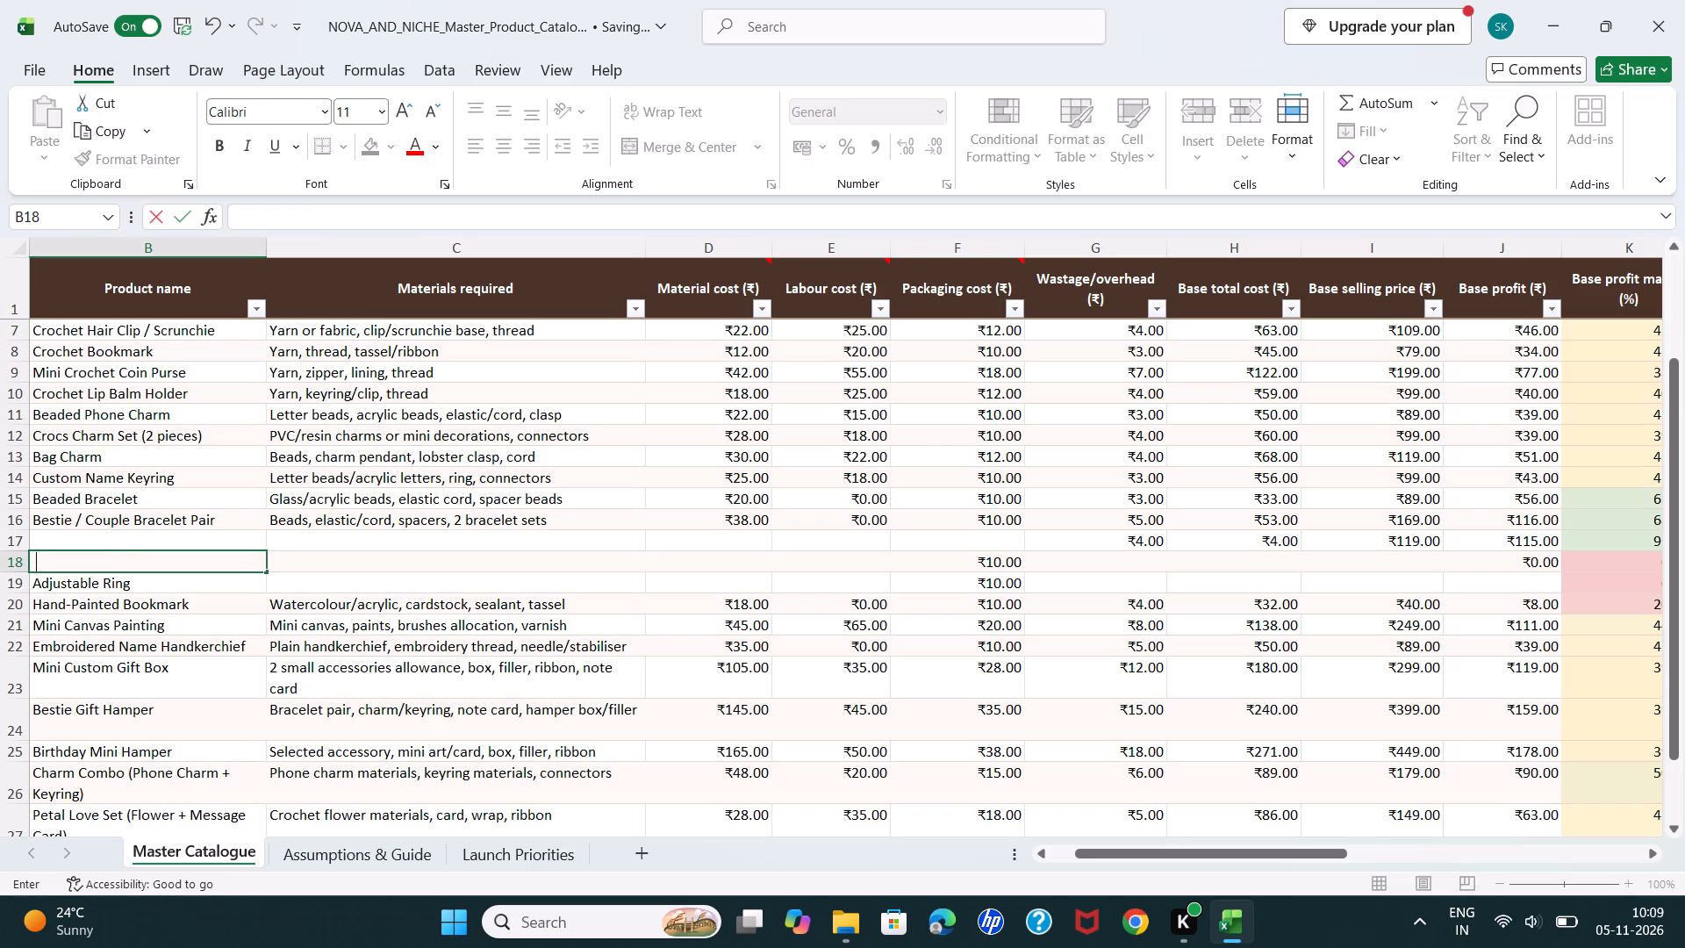
pyautogui.press(',')
pyautogui.press('BackSpace')
pyautogui.hotkey('shift', '&')
pyautogui.press('BackSpace')
pyautogui.press('p')
pyautogui.write('endant')
pyautogui.write(', chaun')
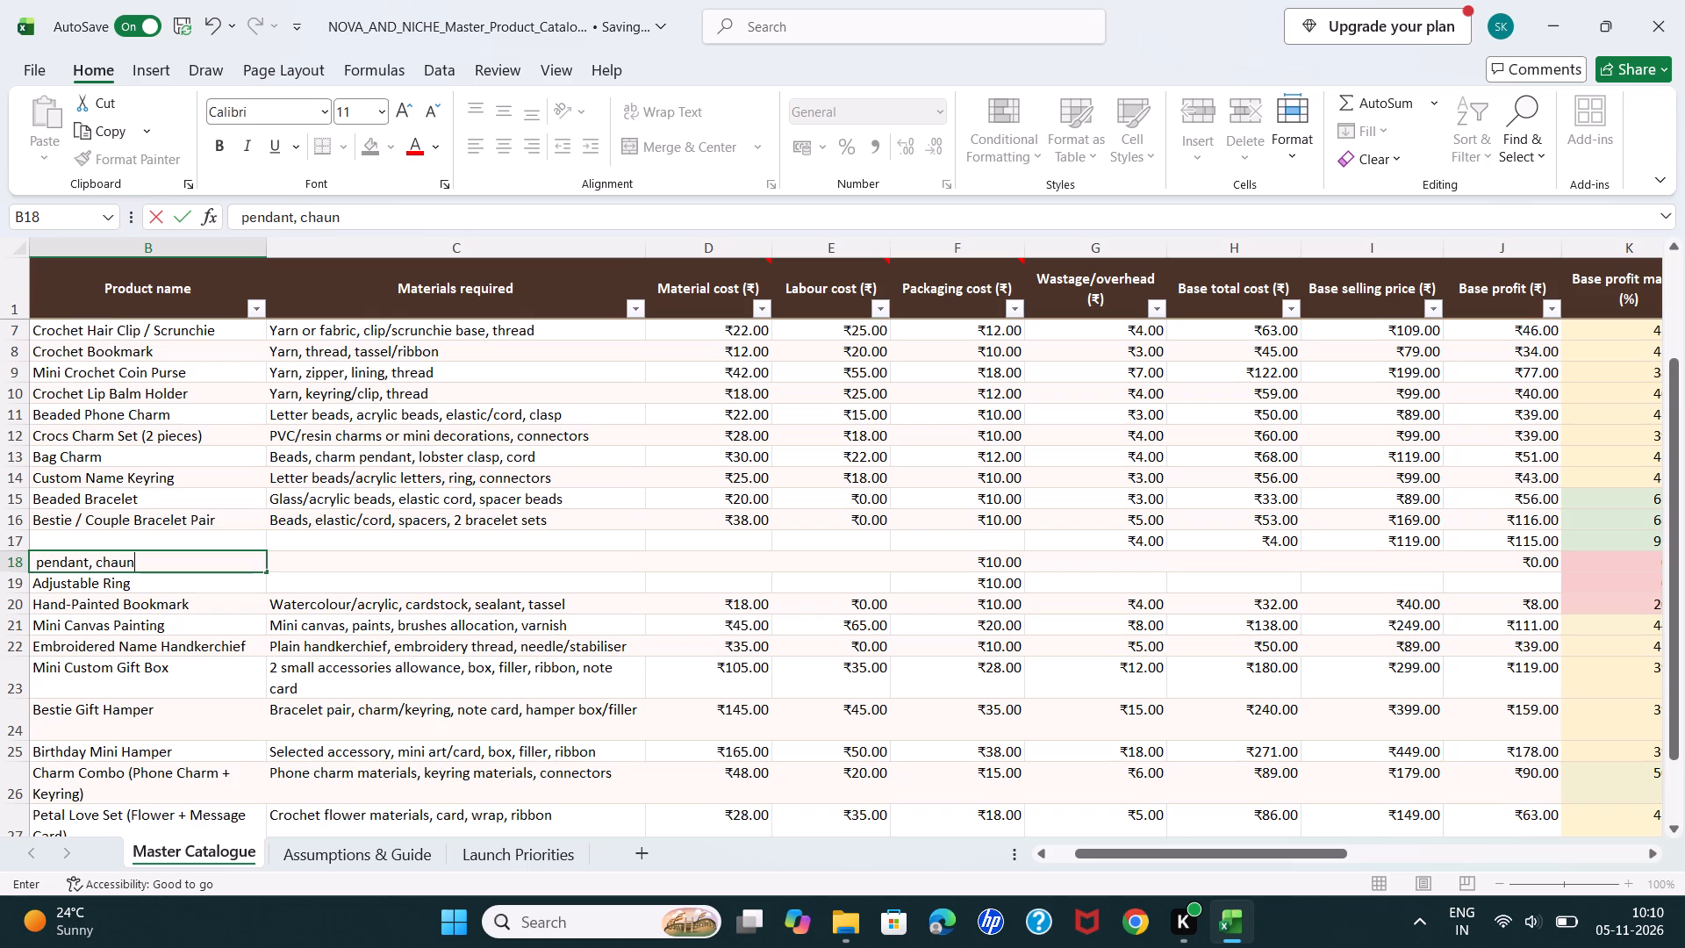
pyautogui.press('BackSpace')
pyautogui.press('BackSpace')
pyautogui.write('in, earrings')
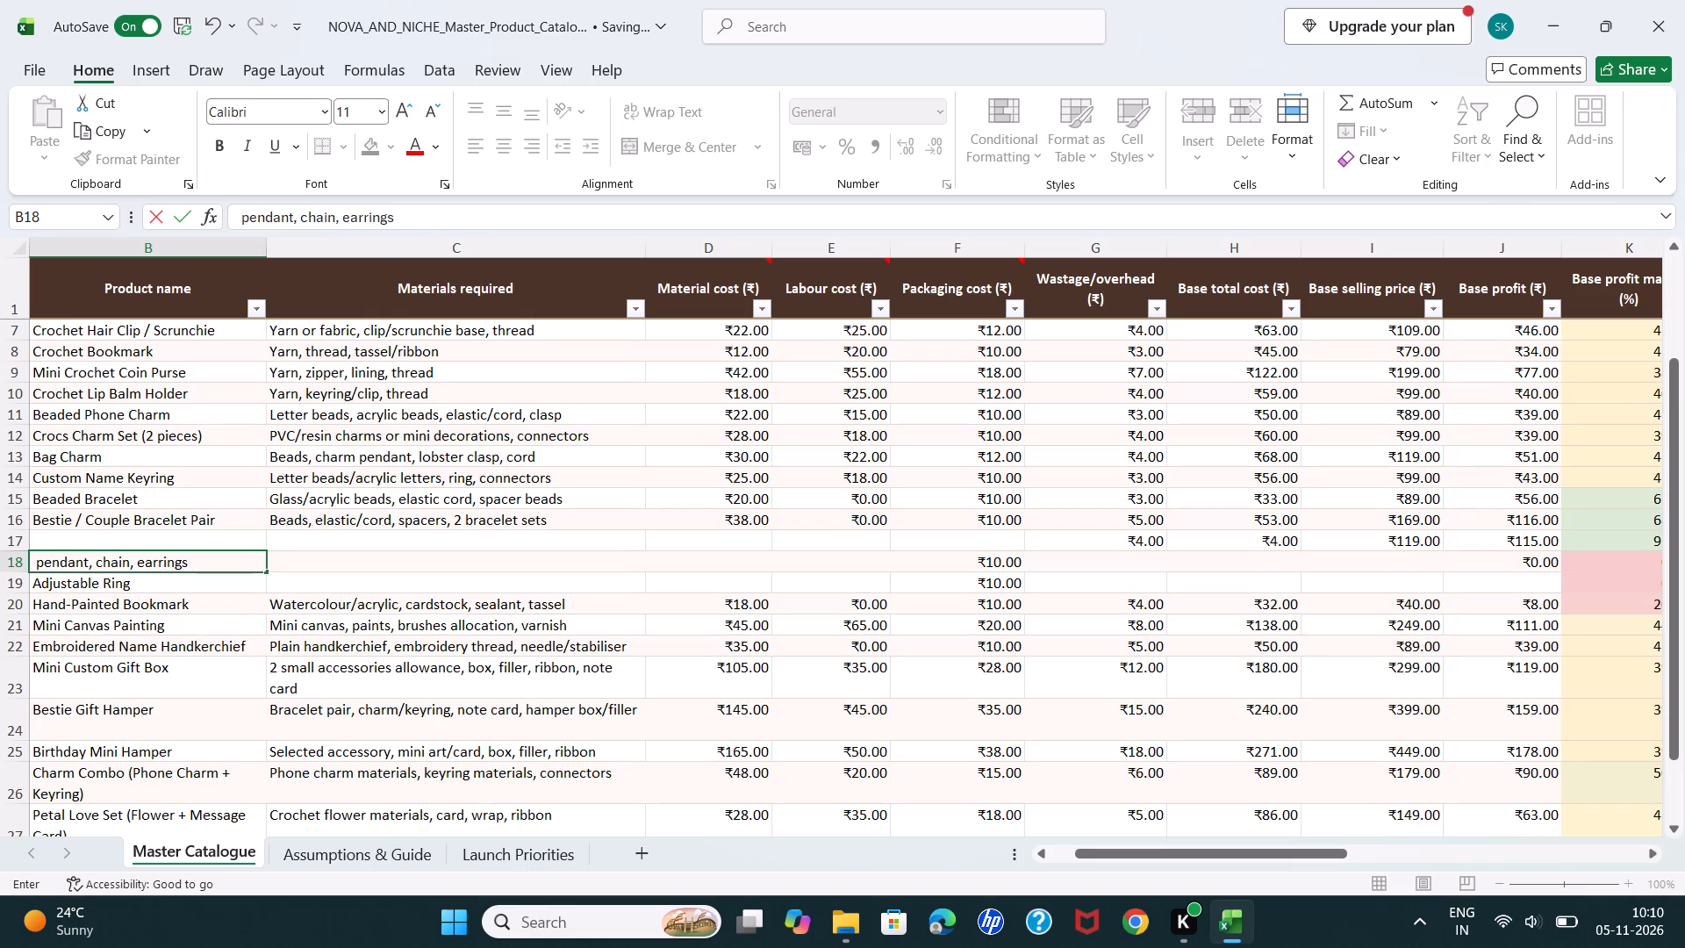
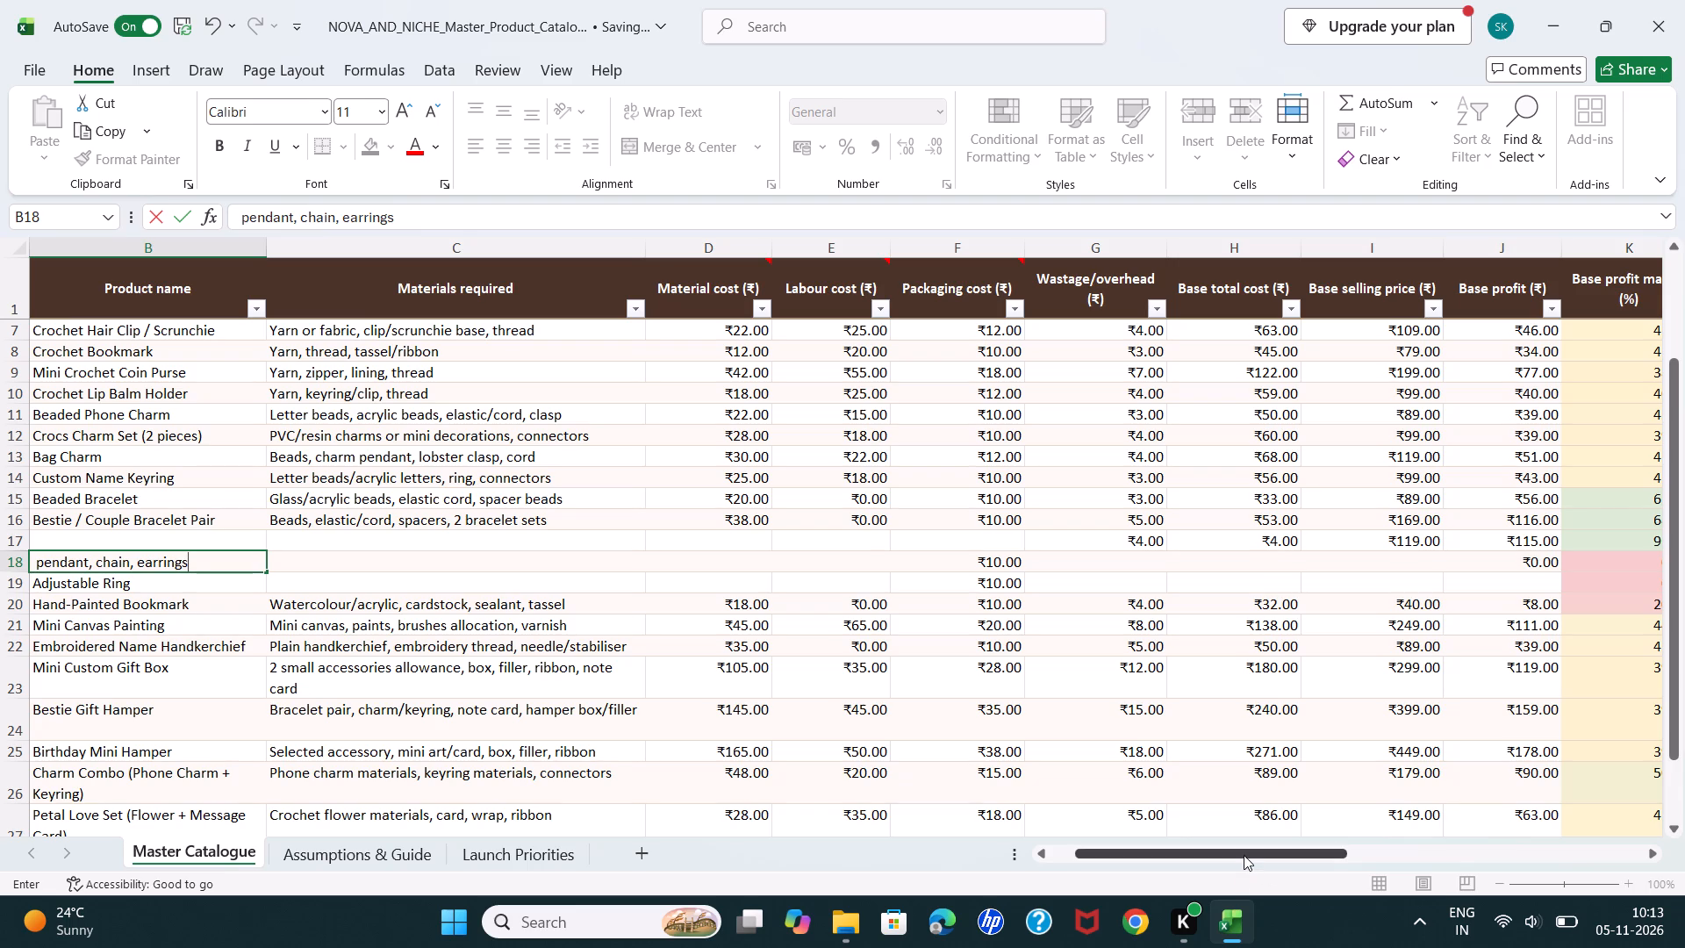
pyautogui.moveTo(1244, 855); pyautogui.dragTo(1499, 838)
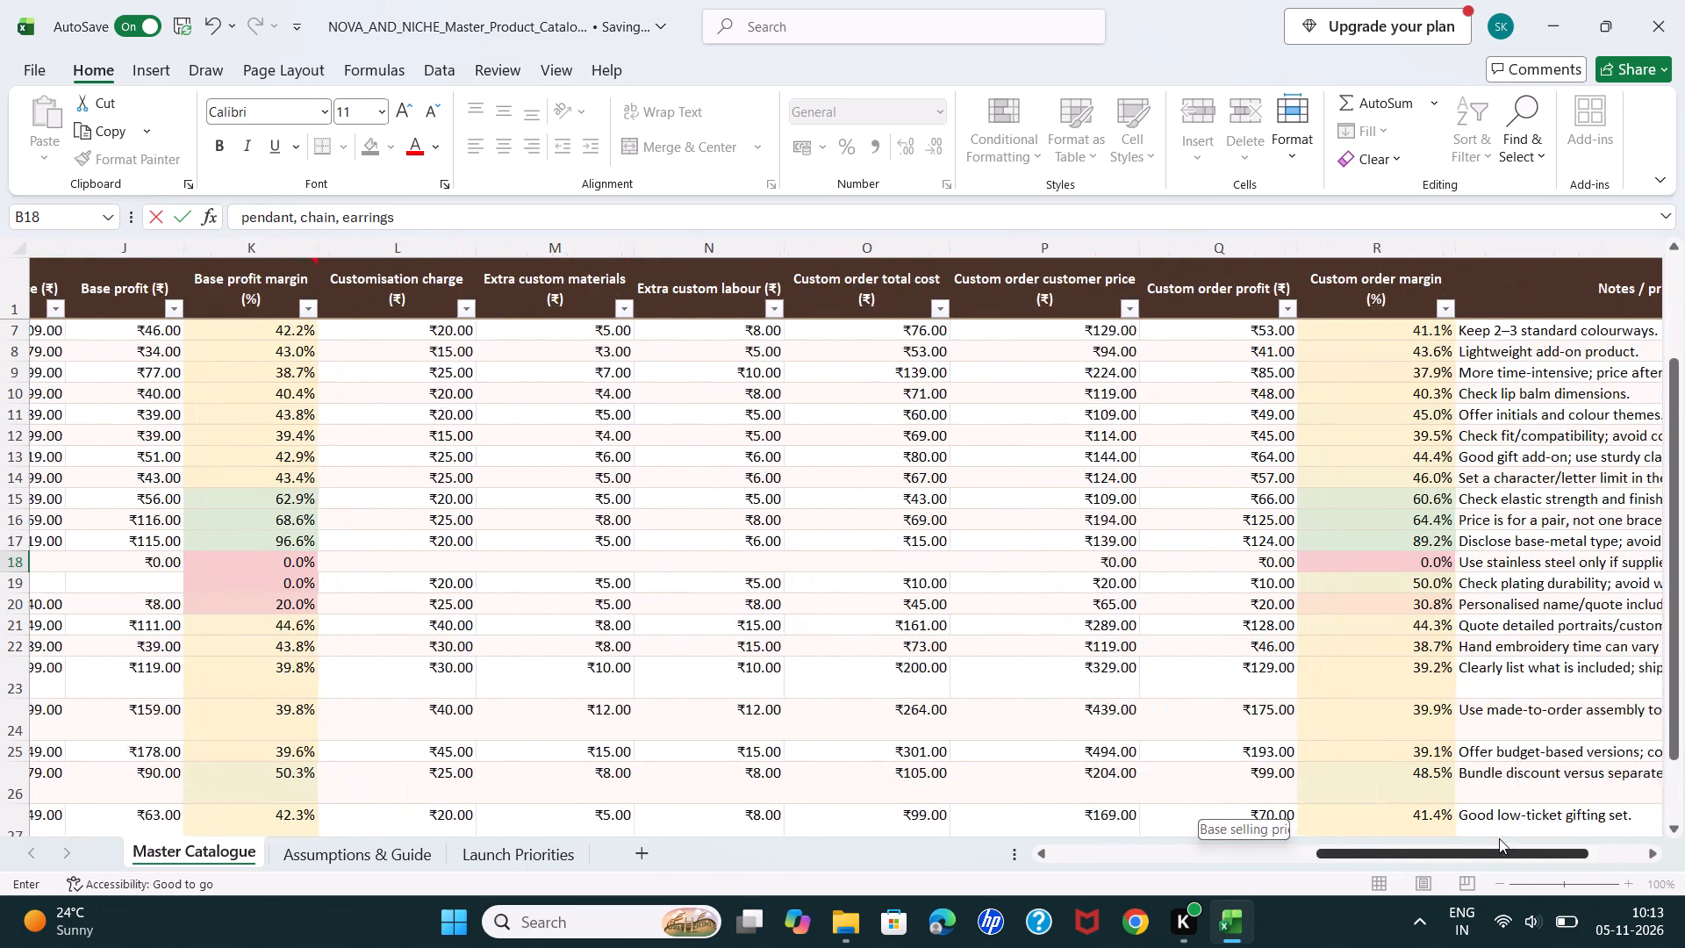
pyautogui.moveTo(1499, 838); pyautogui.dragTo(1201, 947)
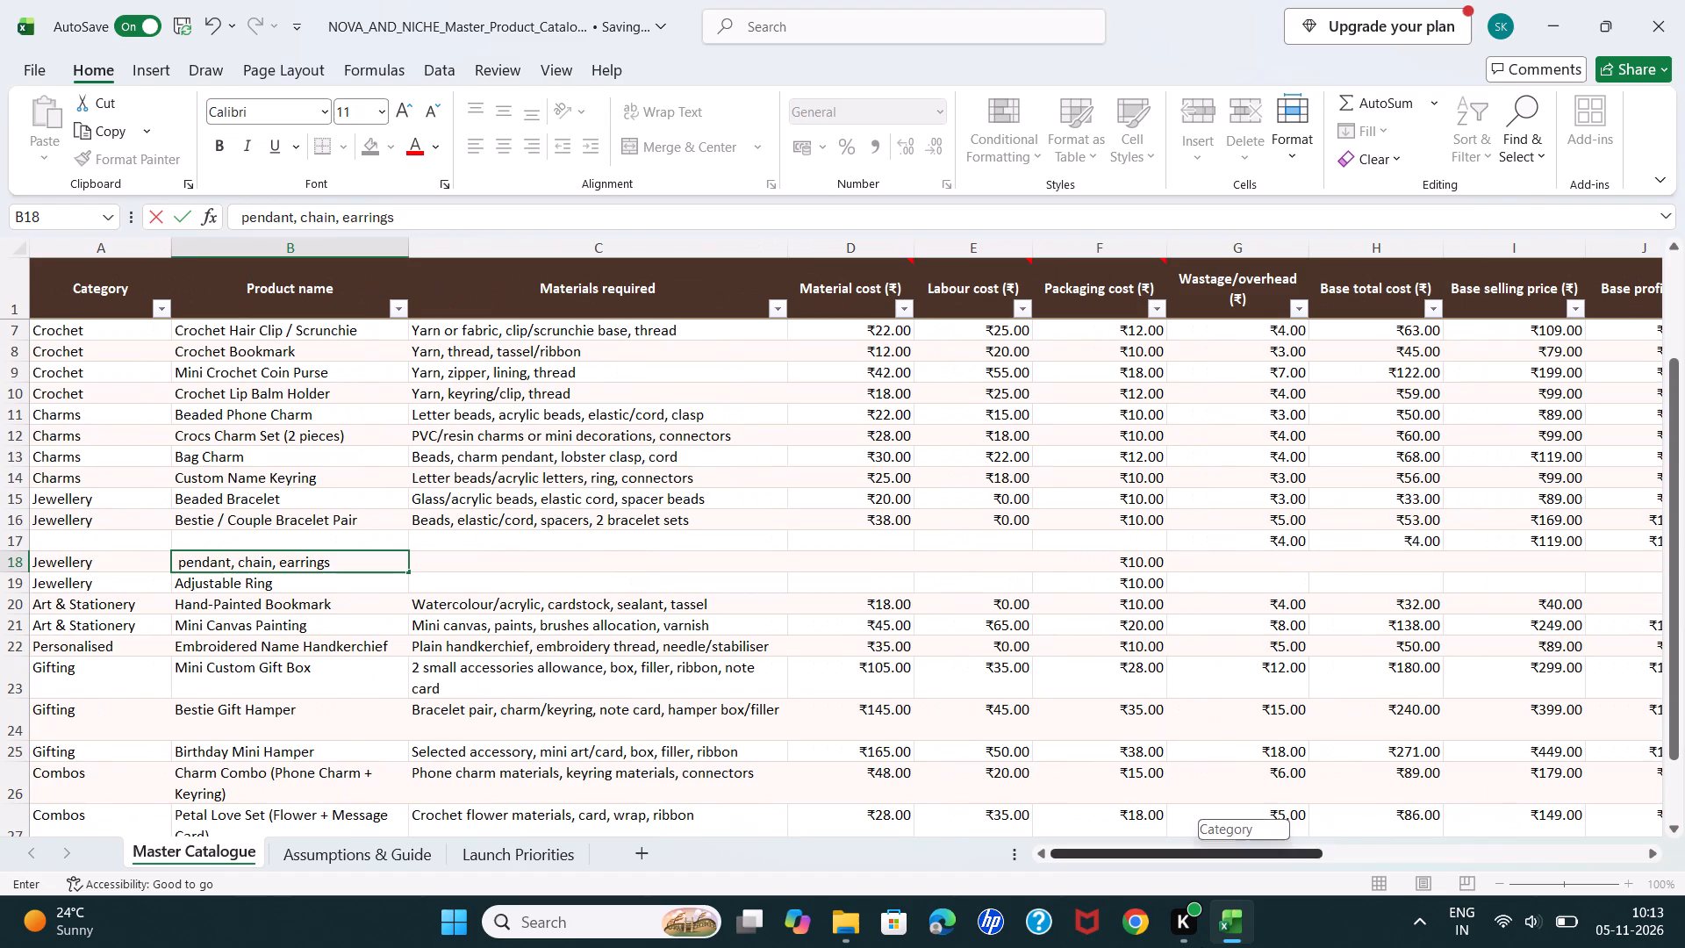
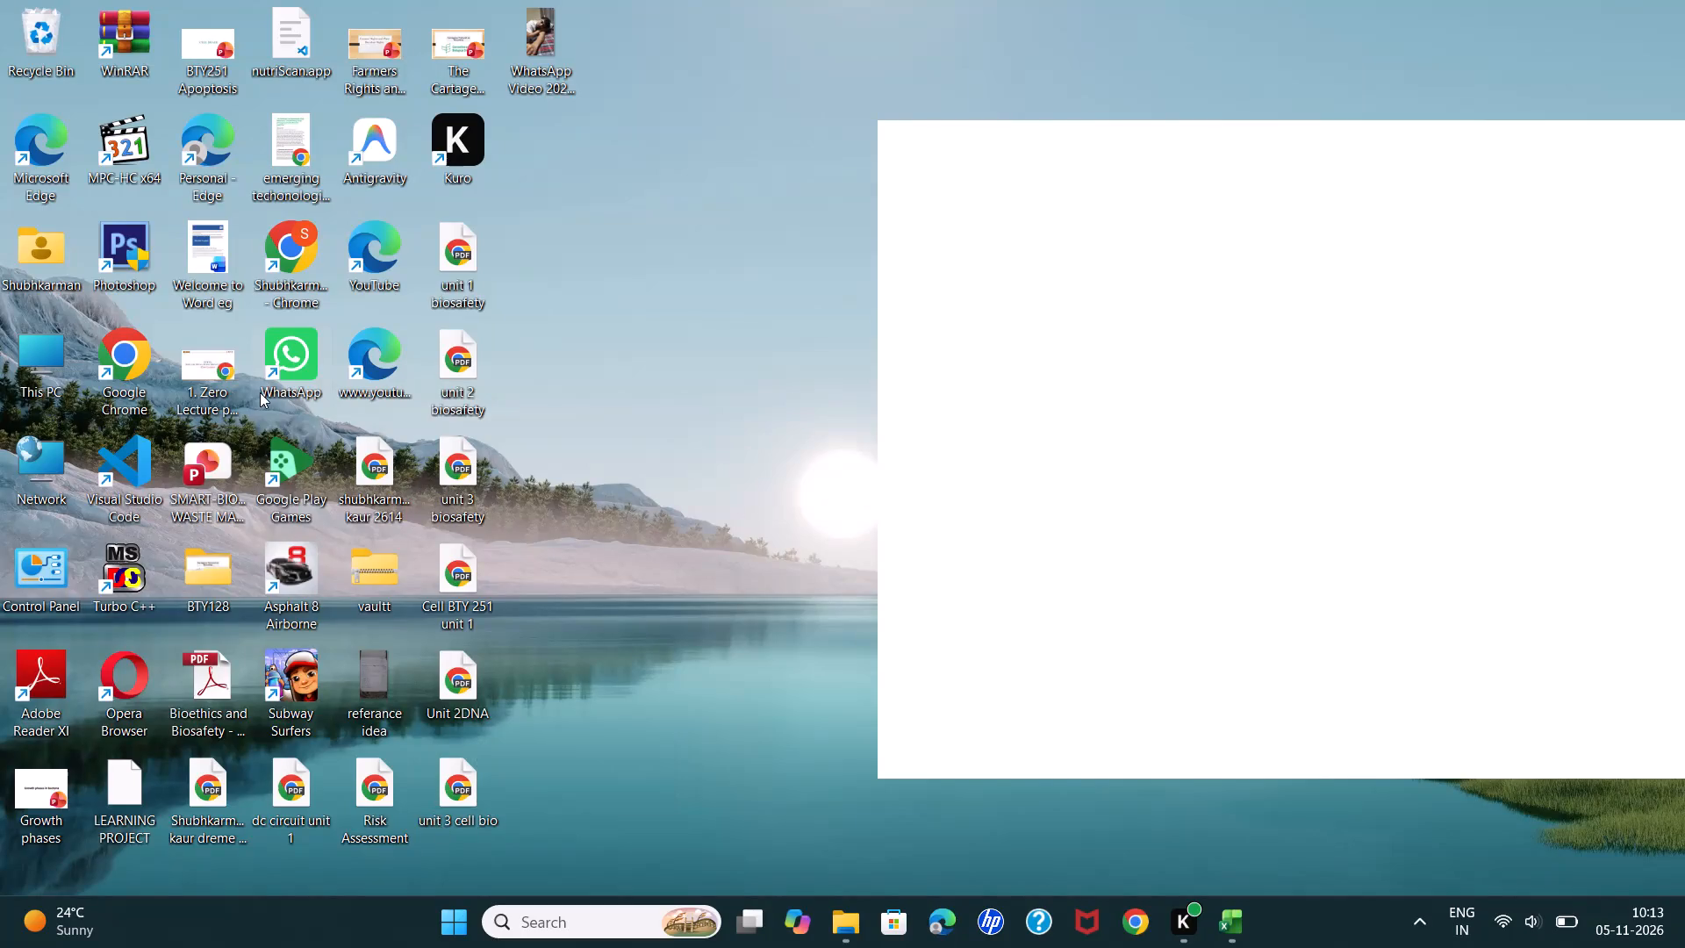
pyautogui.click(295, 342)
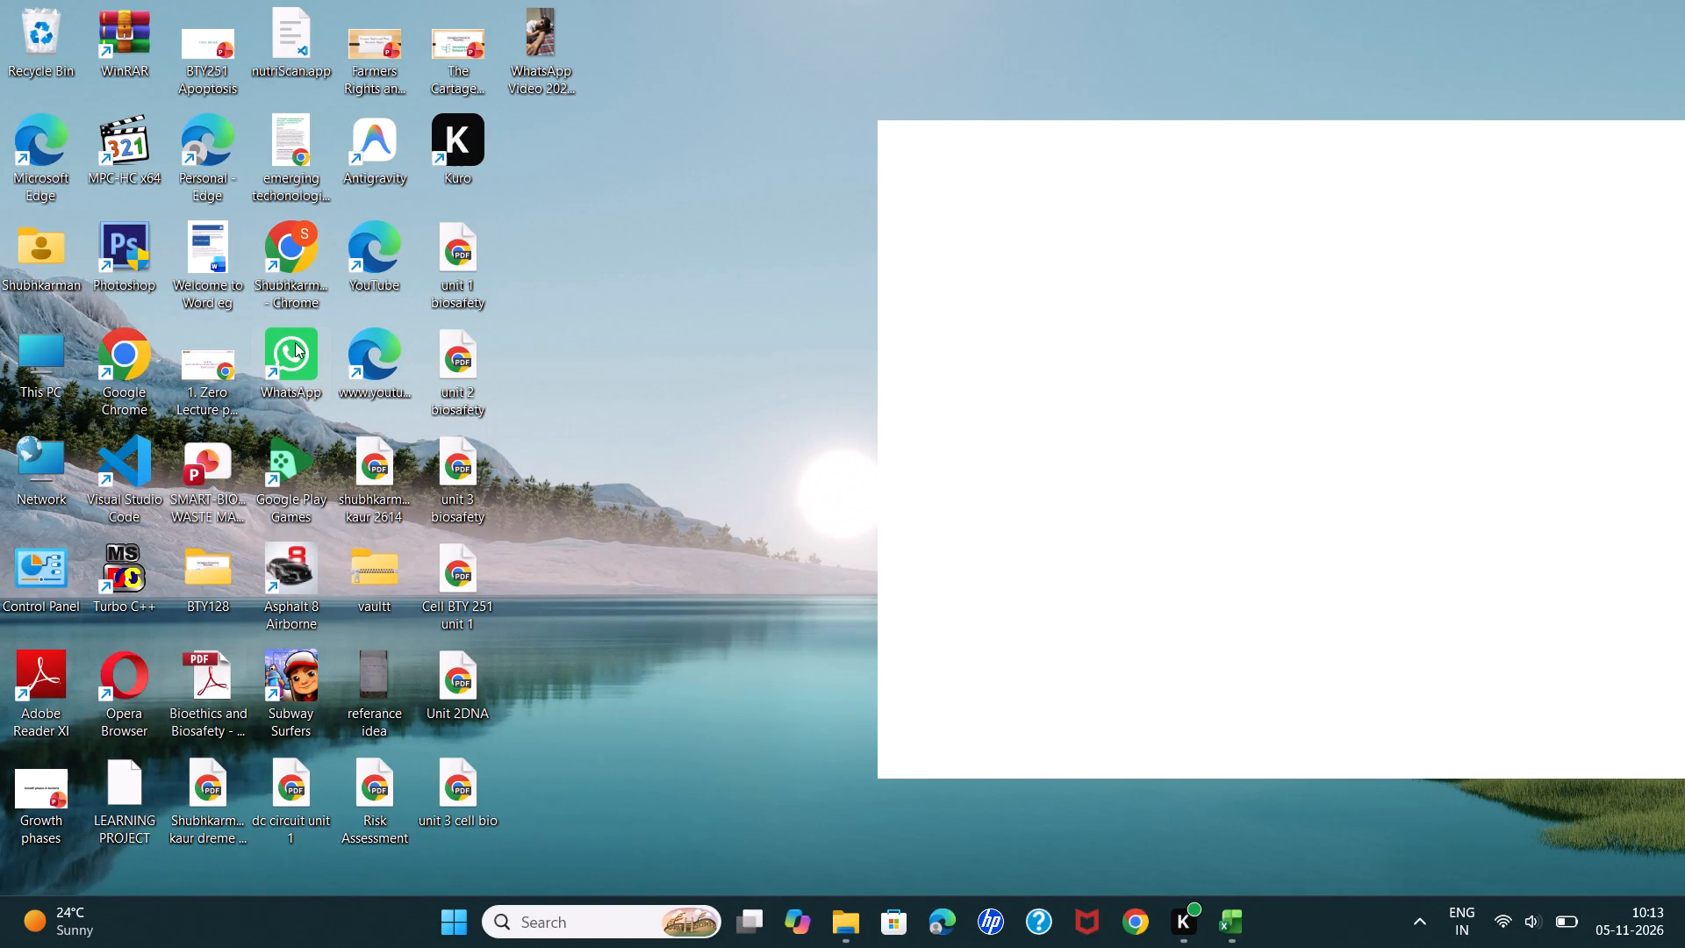